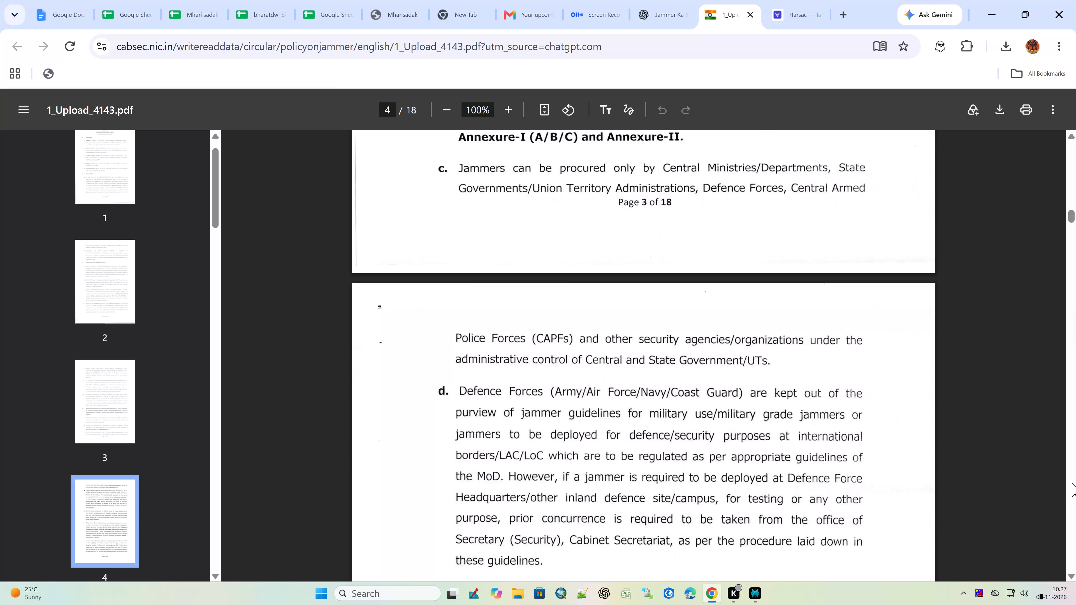
Refresh the Mhari Sadak downloaded reports list and download the complaint report created 02/11/2026, 09:55 AM.
{"action": "left_click", "coordinate": [240, 0]}
{"action": "left_click", "coordinate": [409, 0]}
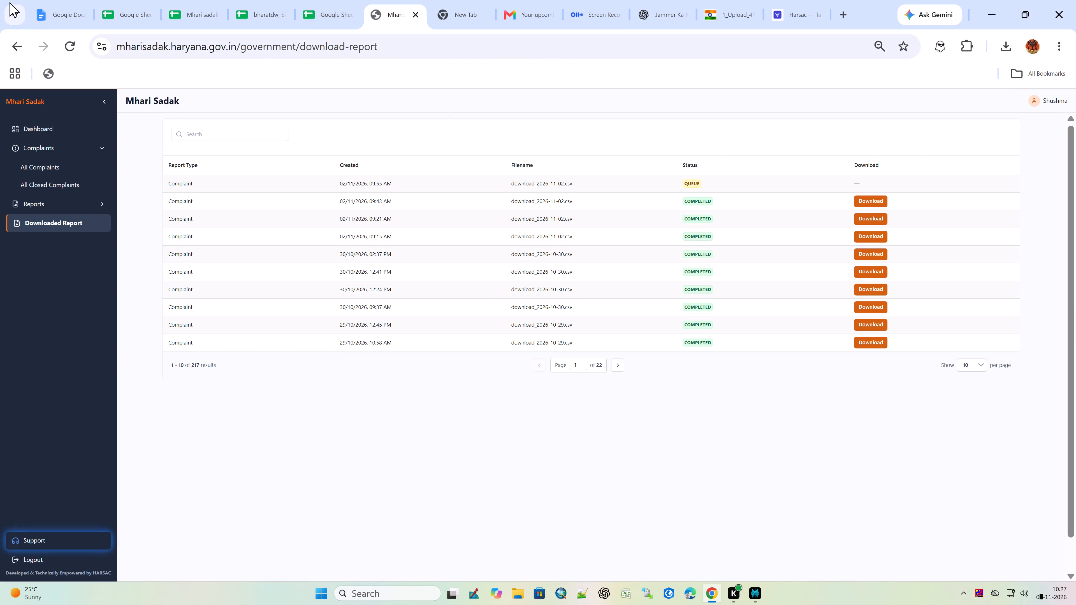
{"action": "left_click", "coordinate": [70, 52]}
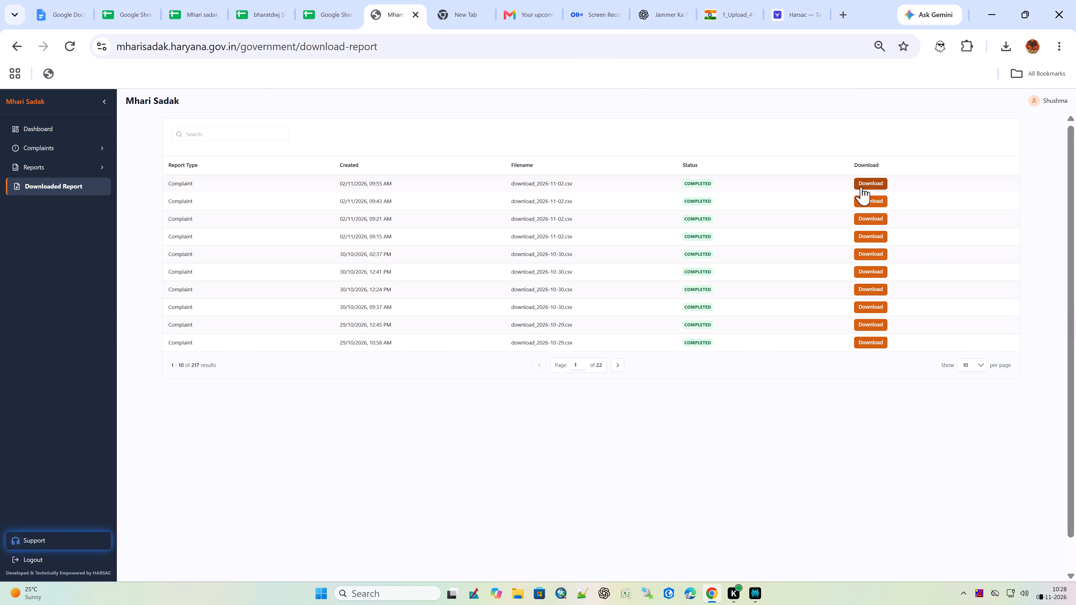
{"action": "left_click", "coordinate": [861, 187]}
Add a new blank sheet to the "bharatdwj Sir report of mharisadak" spreadsheet.
{"action": "left_click", "coordinate": [231, 0]}
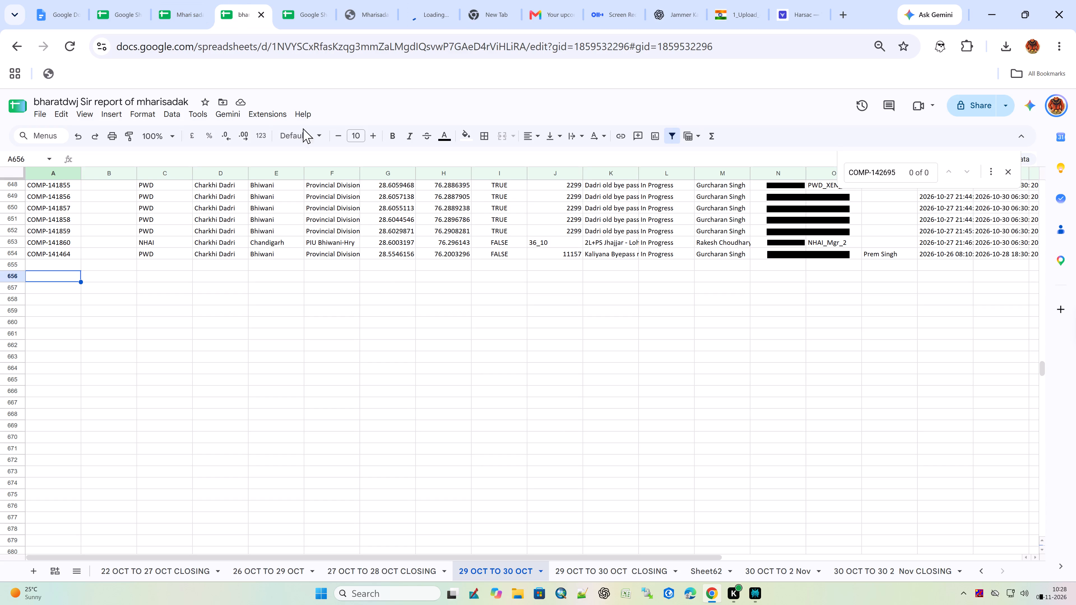
{"action": "left_click", "coordinate": [909, 579]}
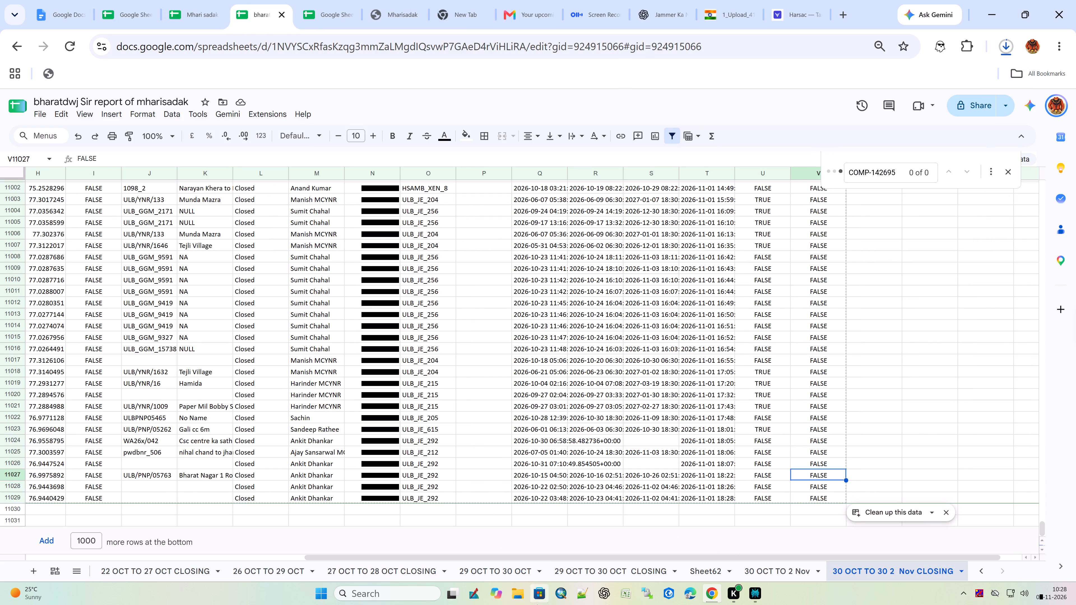
{"action": "left_click", "coordinate": [26, 574]}
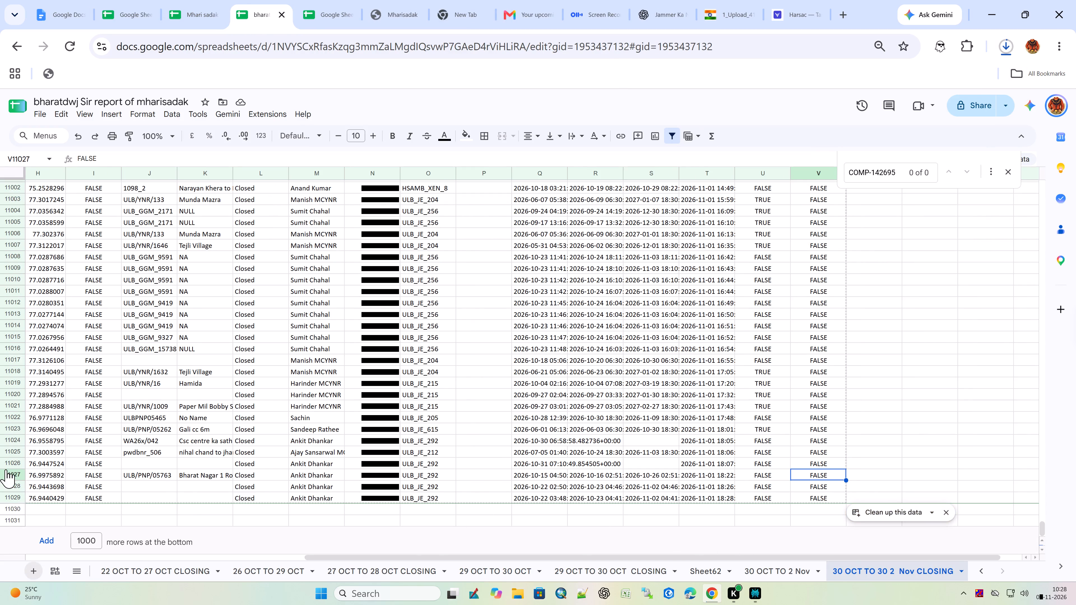
Import the downloaded file 6a94ec01ae87_download_2026-11-02.csv into the new sheet, using Replace current sheet as the import location.
{"action": "left_click", "coordinate": [40, 123]}
{"action": "left_click", "coordinate": [40, 105]}
{"action": "left_click", "coordinate": [35, 117]}
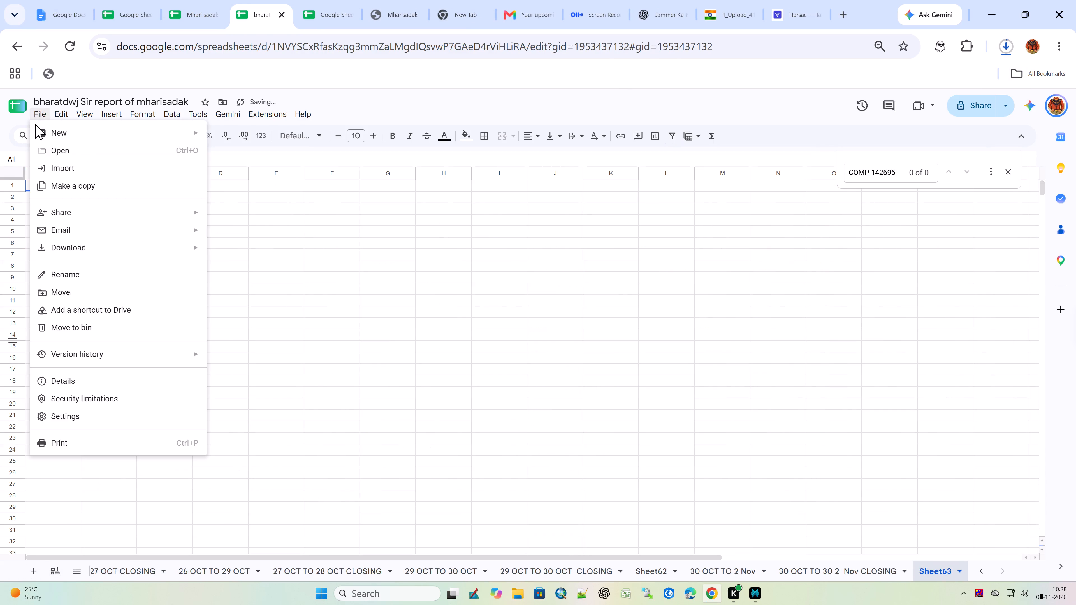
{"action": "left_click", "coordinate": [74, 175]}
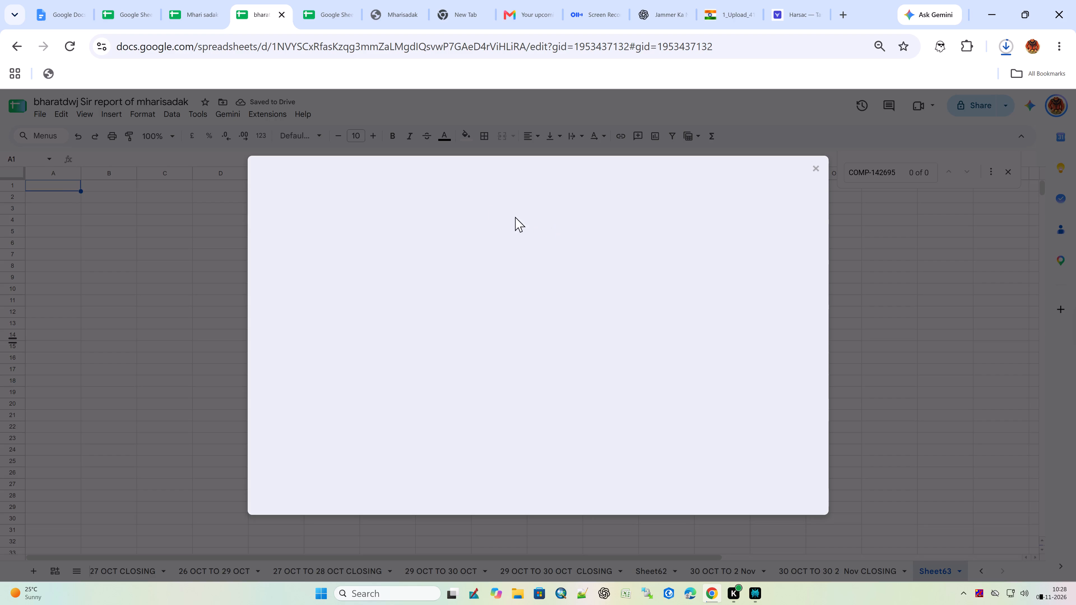
{"action": "left_click", "coordinate": [430, 217]}
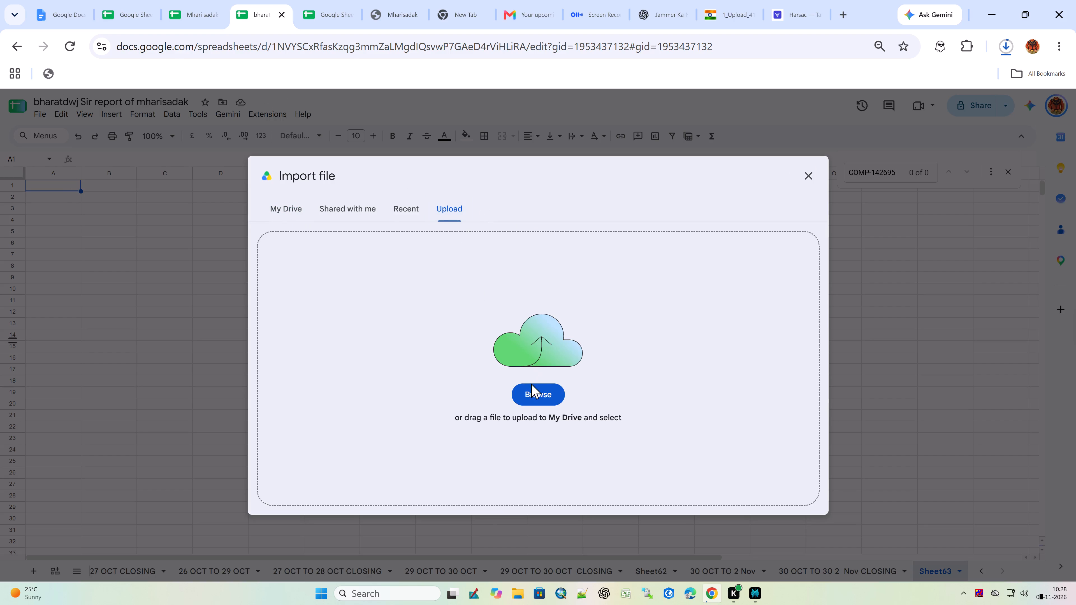
{"action": "left_click", "coordinate": [532, 388]}
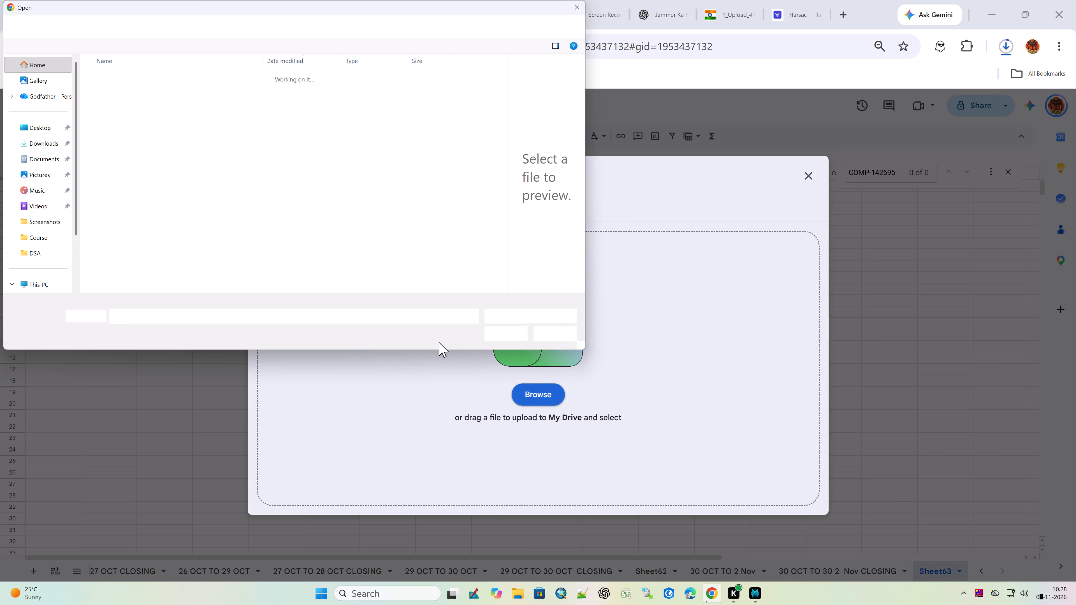
{"action": "double_click", "coordinate": [159, 98]}
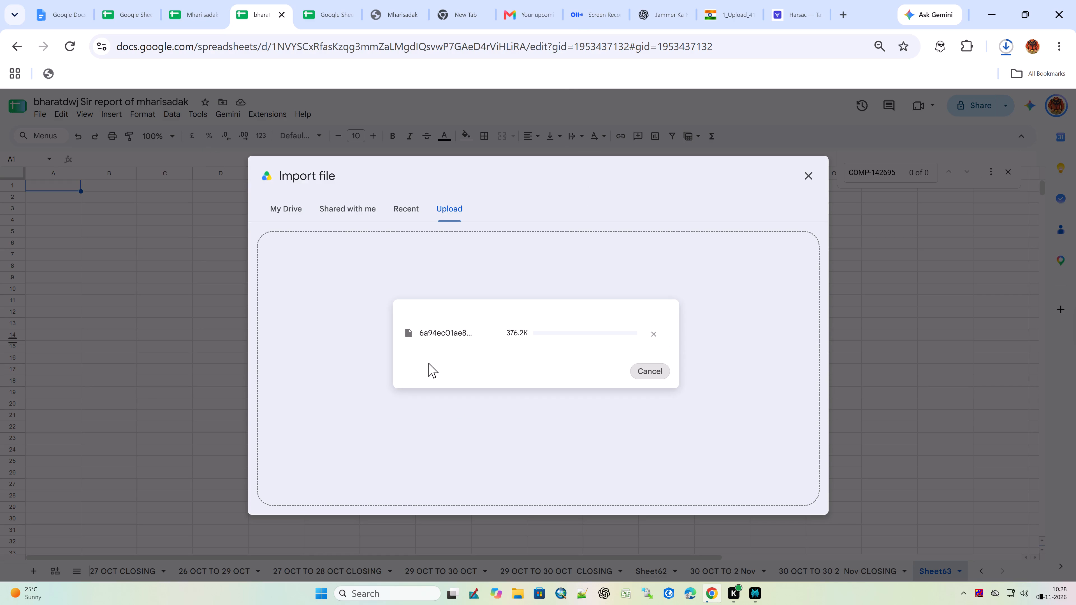
{"action": "left_click", "coordinate": [470, 348]}
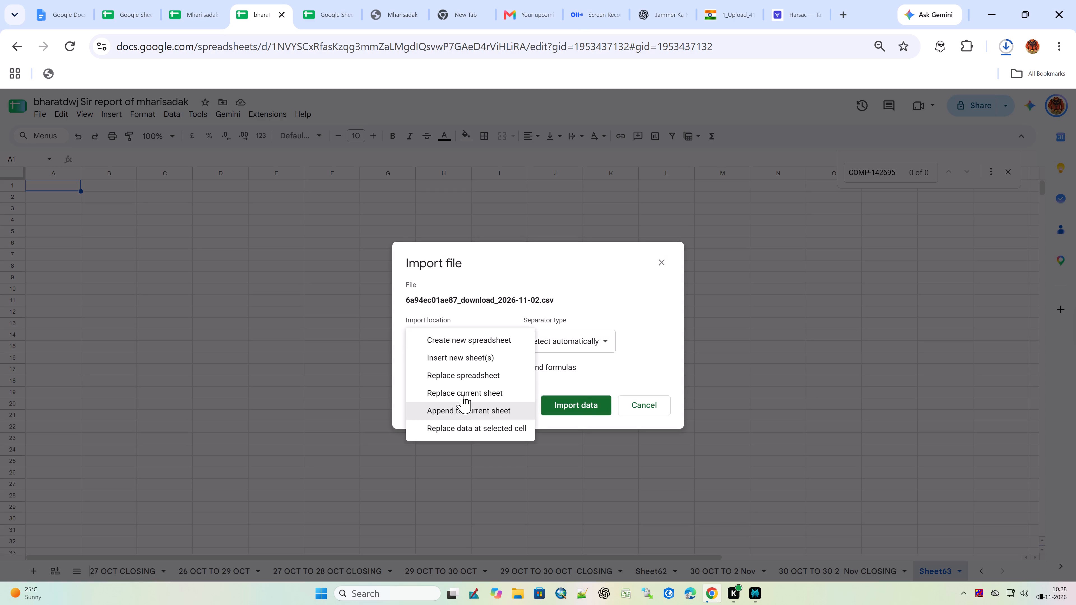
{"action": "left_click", "coordinate": [462, 395]}
{"action": "left_click", "coordinate": [556, 395]}
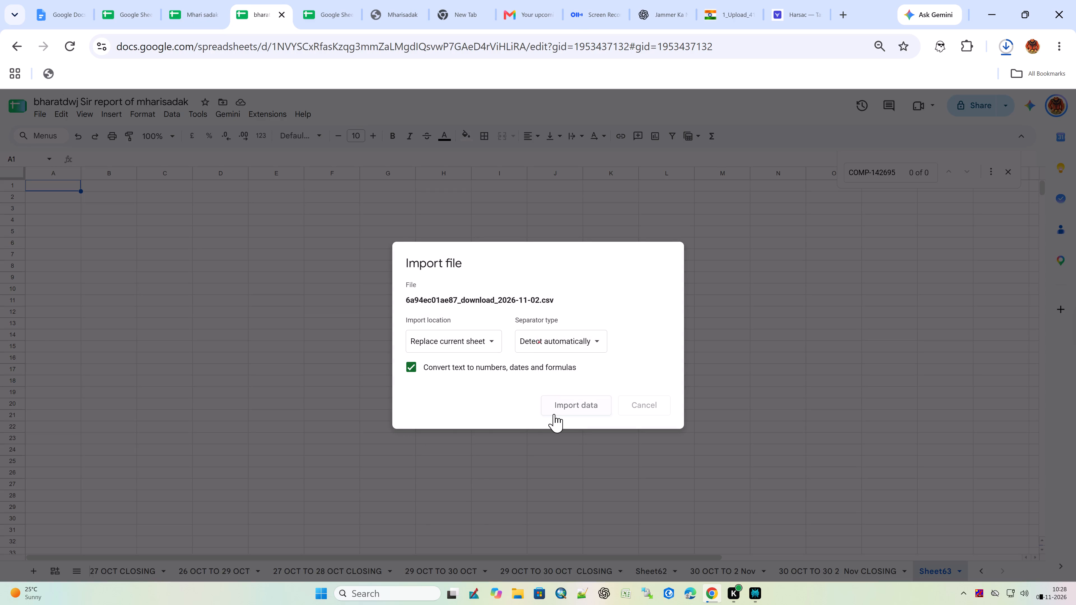
Add a filter to the header row of the imported complaint data and dismiss the find bar.
{"action": "left_click", "coordinate": [4, 186]}
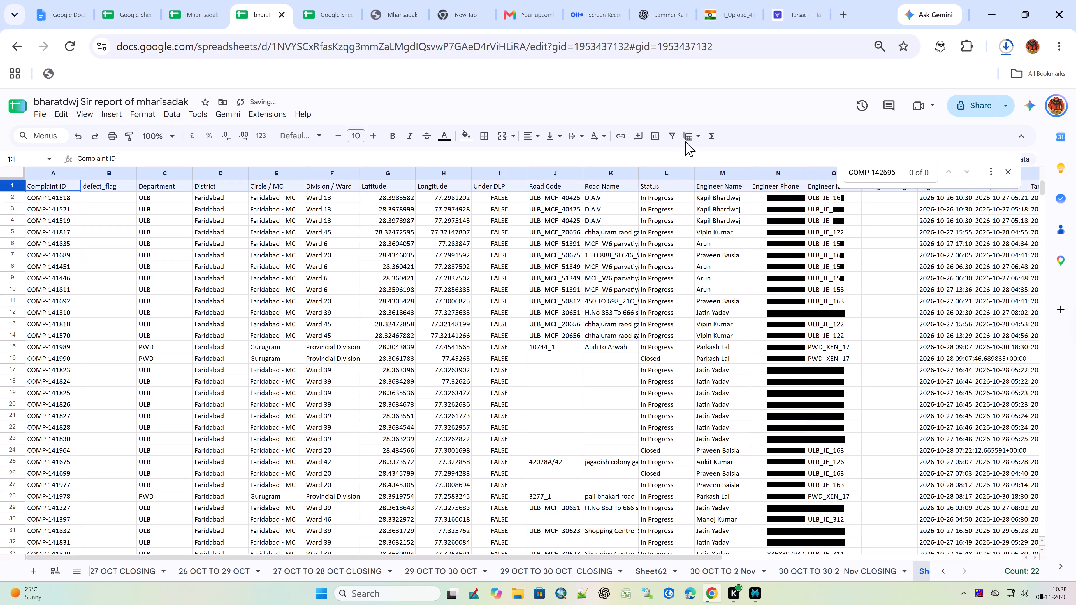
{"action": "left_click", "coordinate": [674, 137]}
{"action": "left_click", "coordinate": [886, 319]}
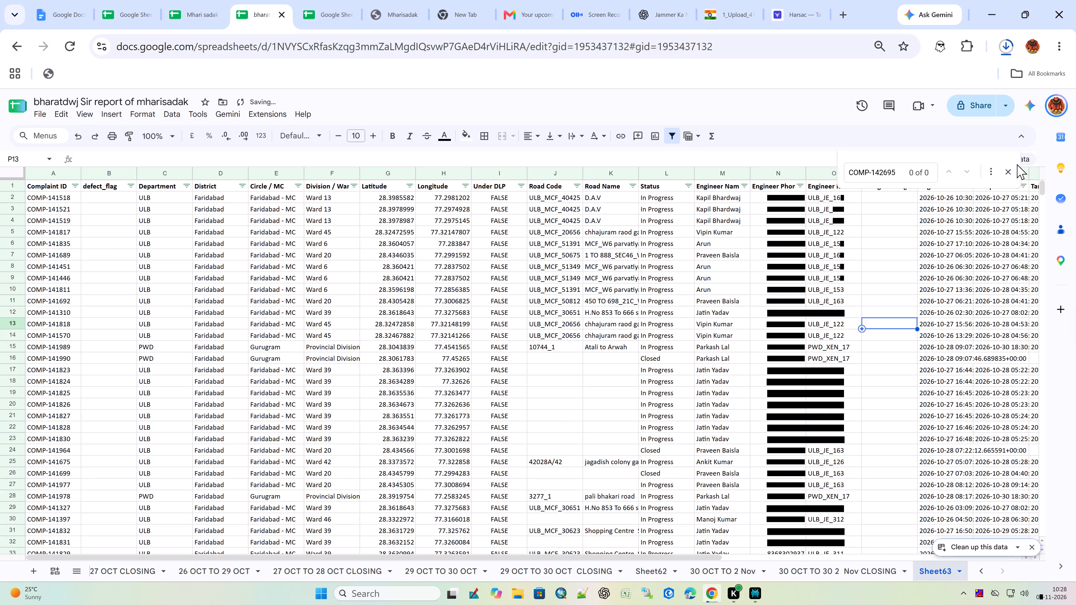
{"action": "left_click", "coordinate": [1017, 164]}
{"action": "left_click", "coordinate": [1010, 171]}
Sort the imported complaints by Closed Date in ascending order.
{"action": "left_click_drag", "start_coordinate": [897, 258], "coordinate": [1075, 232]}
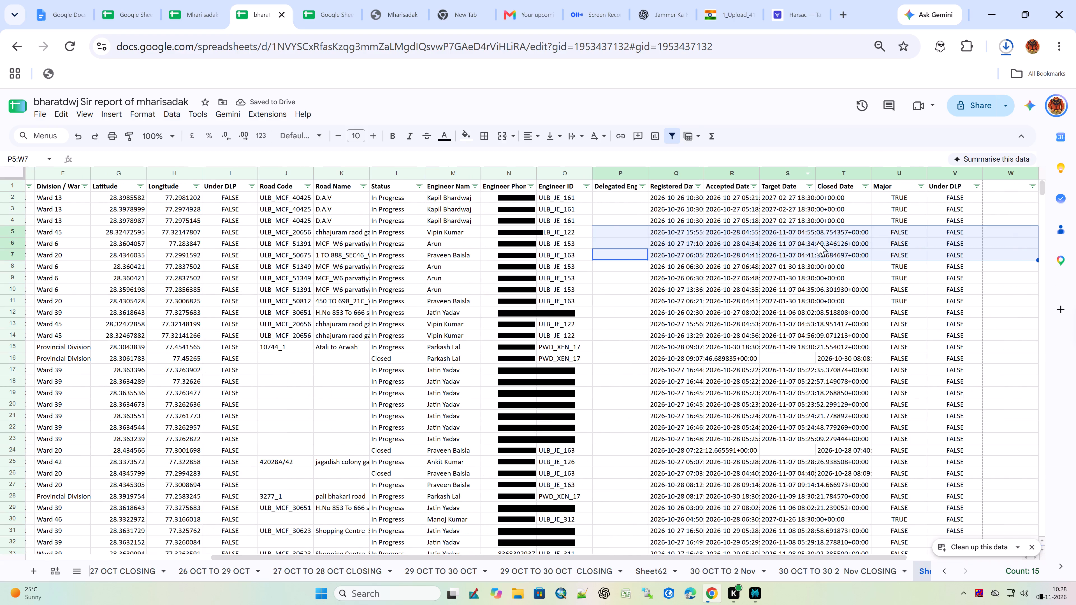
{"action": "left_click", "coordinate": [819, 242]}
{"action": "left_click", "coordinate": [861, 186]}
{"action": "left_click", "coordinate": [783, 207]}
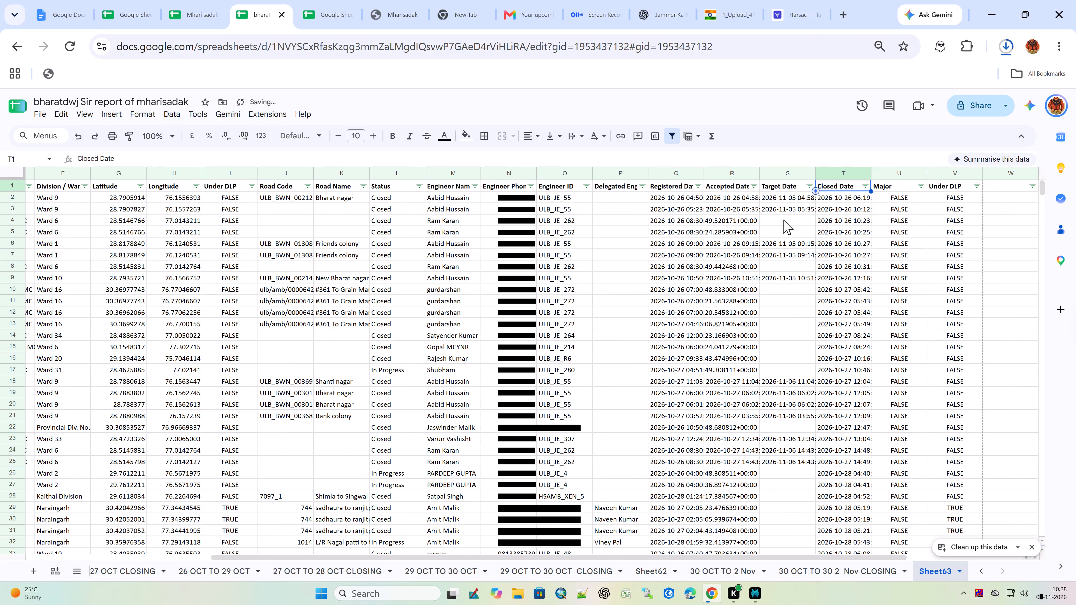
{"action": "left_click_drag", "start_coordinate": [77, 192], "coordinate": [0, 201]}
{"action": "left_click", "coordinate": [43, 204]}
{"action": "left_click", "coordinate": [62, 194]}
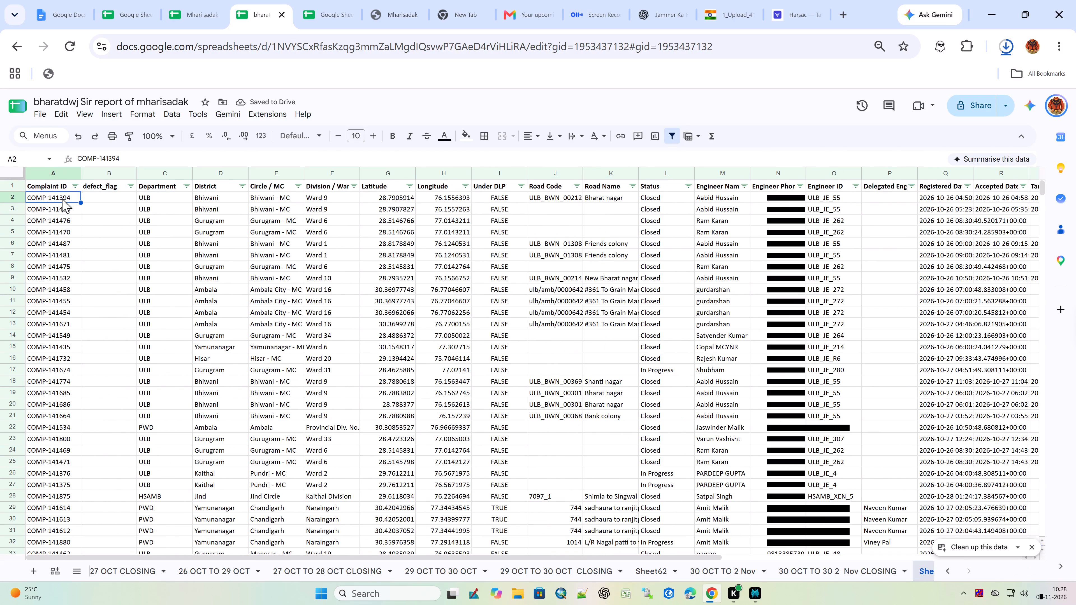
{"action": "key", "text": "ctrl+c"}
{"action": "key", "text": "ctrl+c"}
{"action": "key", "text": "ctrl+c"}
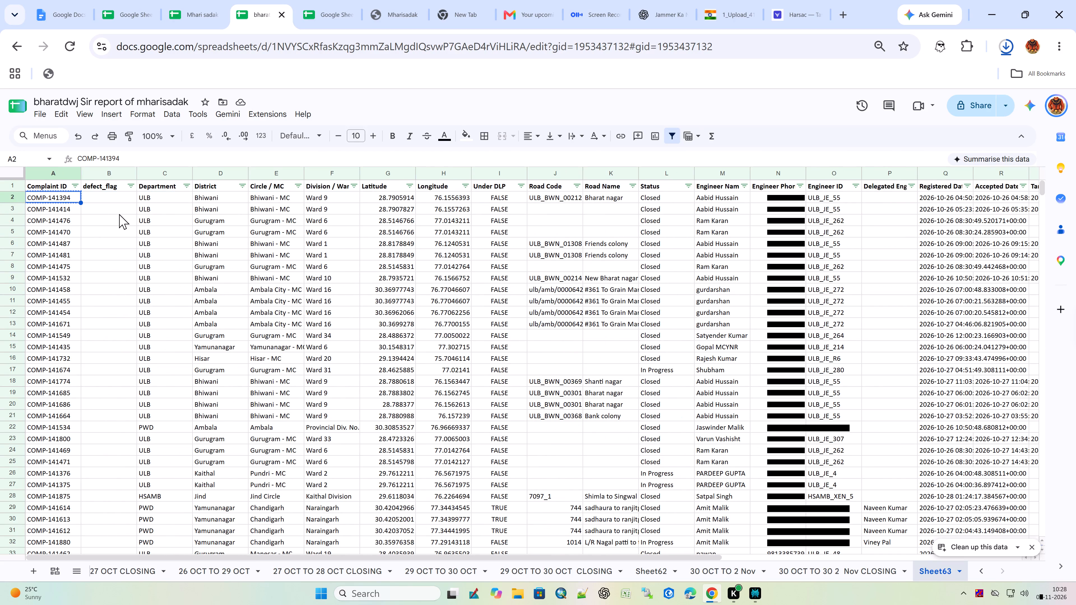
{"action": "key", "text": "ctrl+c"}
{"action": "left_click", "coordinate": [198, 21]}
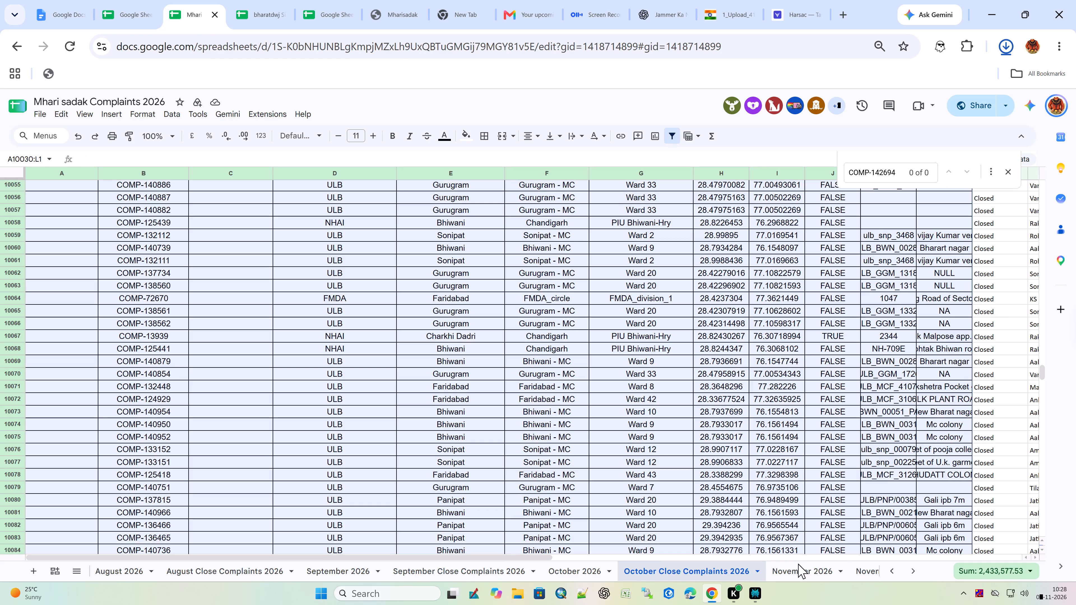
{"action": "left_click", "coordinate": [402, 340]}
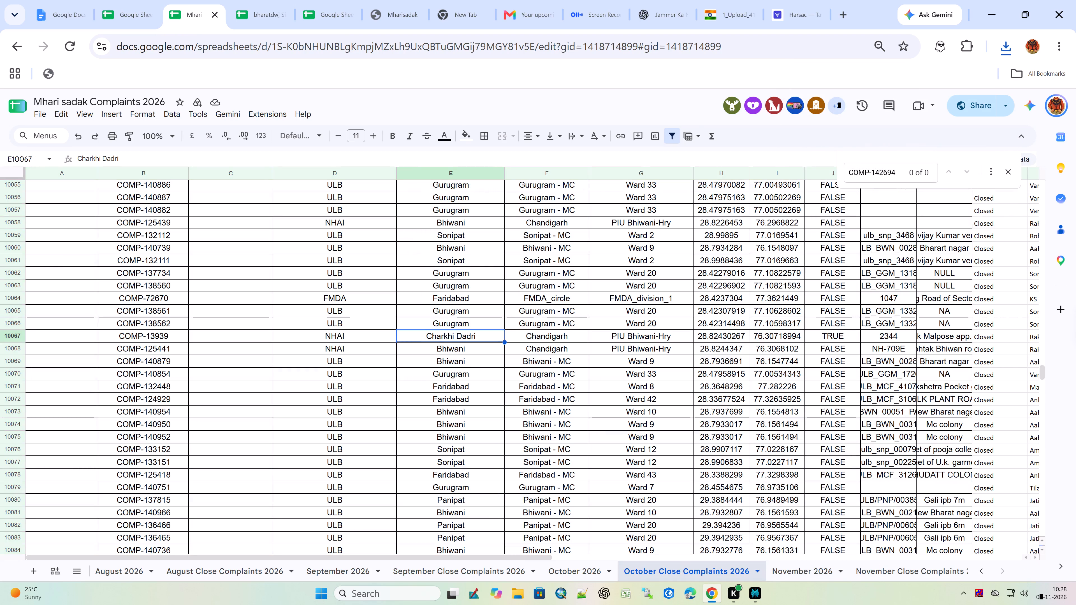
{"action": "left_click", "coordinate": [870, 171]}
{"action": "key", "text": "ctrl+a"}
{"action": "key", "text": "ctrl+v"}
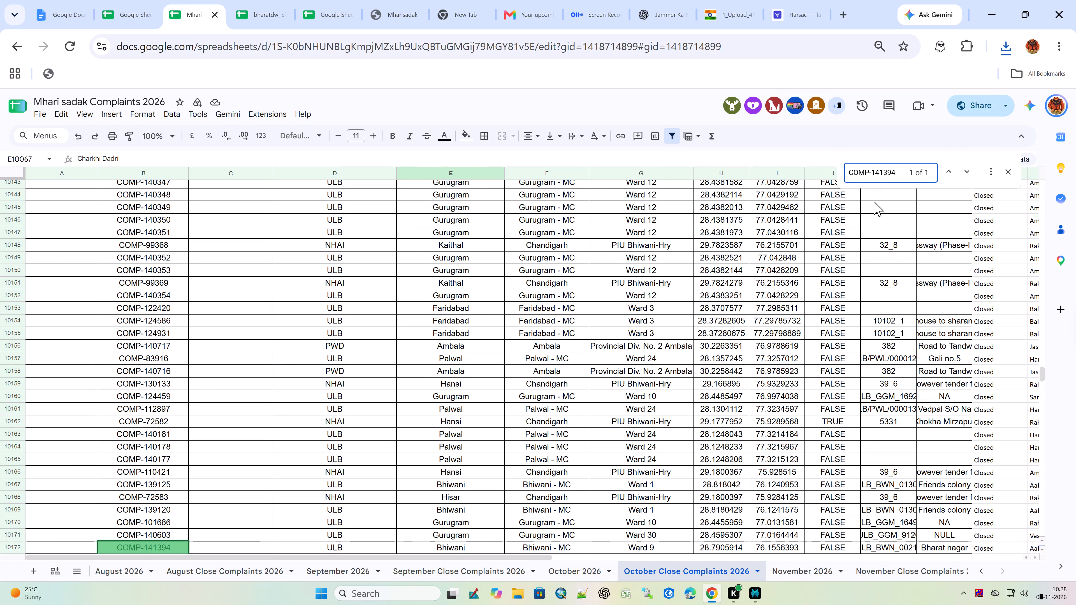
Cut everything in October Close Complaints 2026 from the COMP-141394 cell through the sheet's last row and last column.
{"action": "scroll", "coordinate": [304, 346], "scroll_direction": "down", "scroll_amount": 2}
{"action": "left_click_drag", "start_coordinate": [138, 399], "coordinate": [8, 400]}
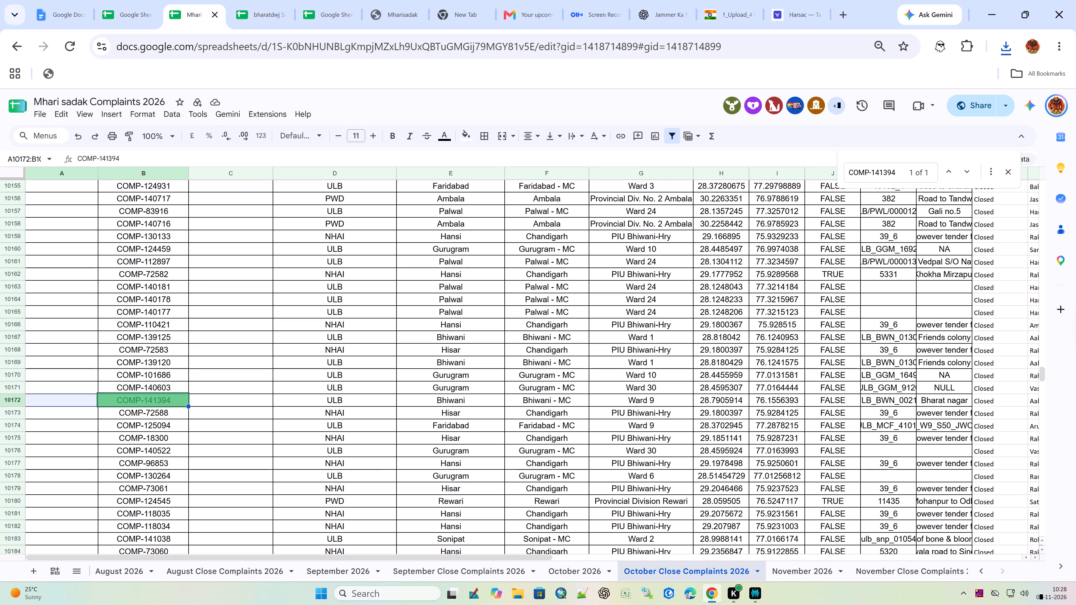
{"action": "left_click", "coordinate": [149, 385]}
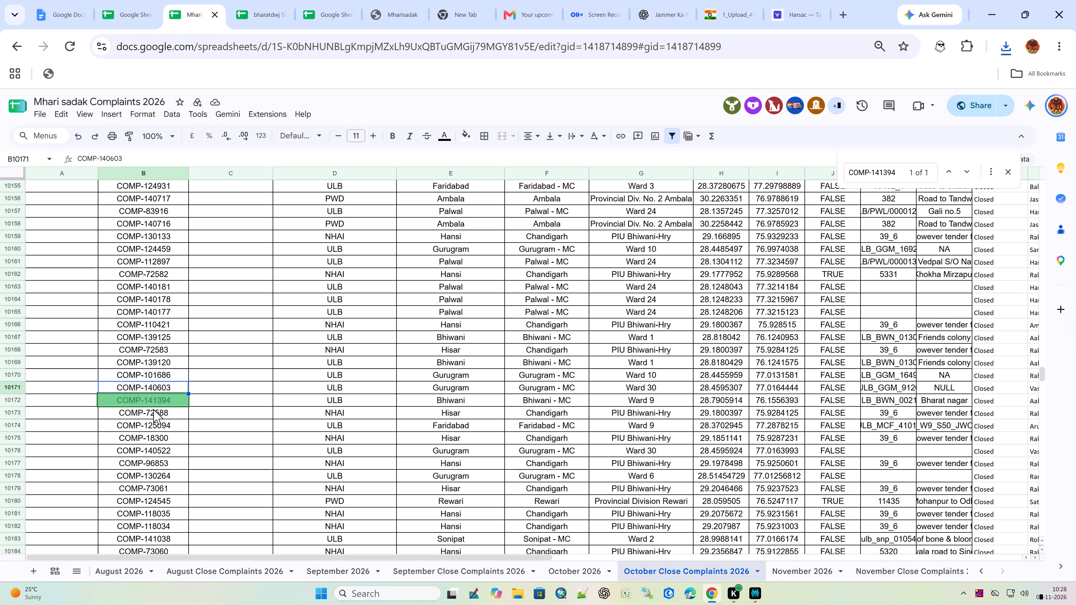
{"action": "left_click", "coordinate": [162, 405]}
{"action": "key", "text": "ctrl+shift+Down"}
{"action": "key", "text": "ctrl+shift+Down"}
{"action": "key", "text": "ctrl+shift+Down"}
{"action": "key", "text": "ctrl+shift+Down"}
{"action": "key", "text": "ctrl+shift+Down"}
{"action": "key", "text": "ctrl+shift+Down"}
{"action": "key", "text": "ctrl+shift+Down"}
{"action": "key", "text": "ctrl+shift+Down"}
{"action": "key", "text": "ctrl+shift+Down"}
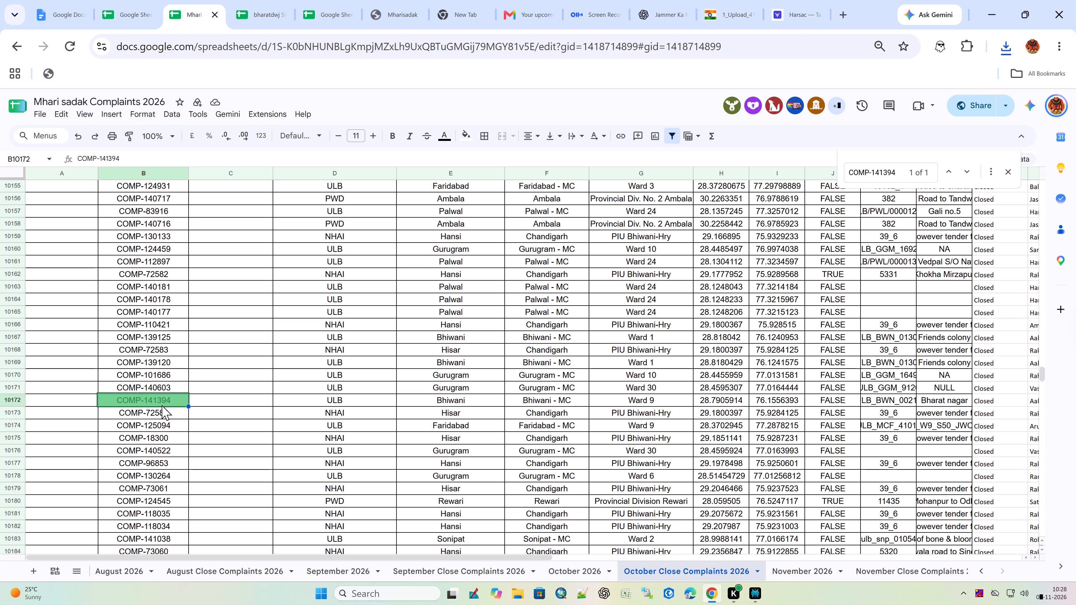
{"action": "key", "text": "ctrl+shift+Right"}
{"action": "key", "text": "ctrl+shift+Right"}
{"action": "key", "text": "ctrl+shift+Right"}
{"action": "key", "text": "ctrl+shift+Right"}
{"action": "key", "text": "ctrl+shift+Right"}
{"action": "key", "text": "ctrl+shift+Right"}
{"action": "key", "text": "ctrl+shift+Right"}
{"action": "key", "text": "ctrl+shift+Right"}
{"action": "key", "text": "ctrl+shift+Right"}
{"action": "key", "text": "ctrl+shift+Right"}
{"action": "key", "text": "ctrl+shift+Right"}
{"action": "key", "text": "ctrl+shift+Right"}
{"action": "key", "text": "ctrl+shift+Right"}
{"action": "key", "text": "ctrl+shift+Right"}
{"action": "key", "text": "ctrl+shift+Right"}
{"action": "key", "text": "ctrl+shift+Right"}
{"action": "key", "text": "ctrl+shift+Right"}
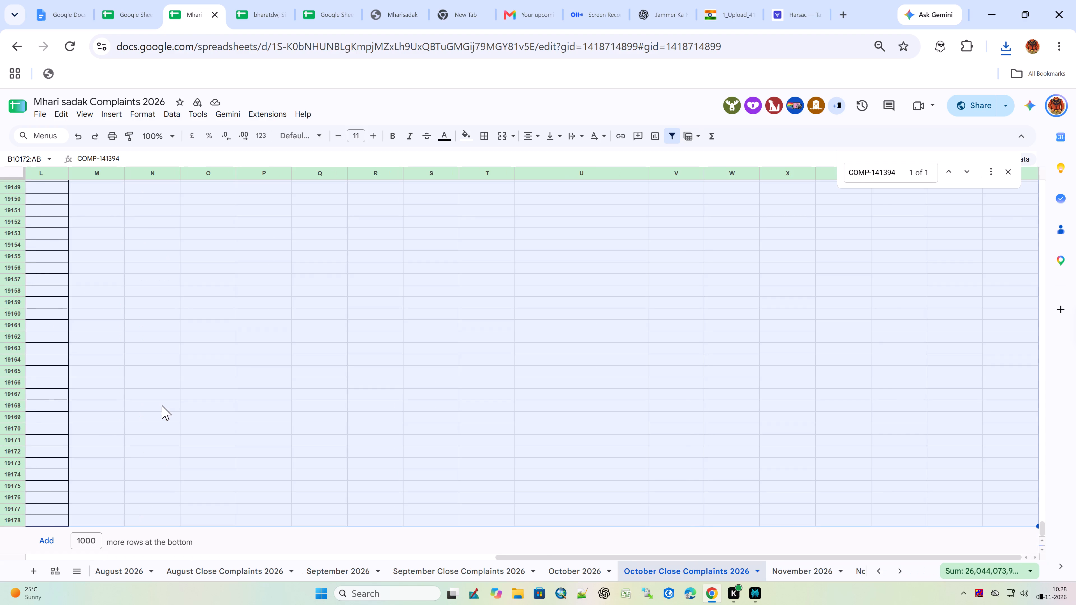
{"action": "key", "text": "ctrl+x"}
Paste the cut complaint rows into November Close Complaints 2026, starting at cell B2.
{"action": "left_click", "coordinate": [857, 573]}
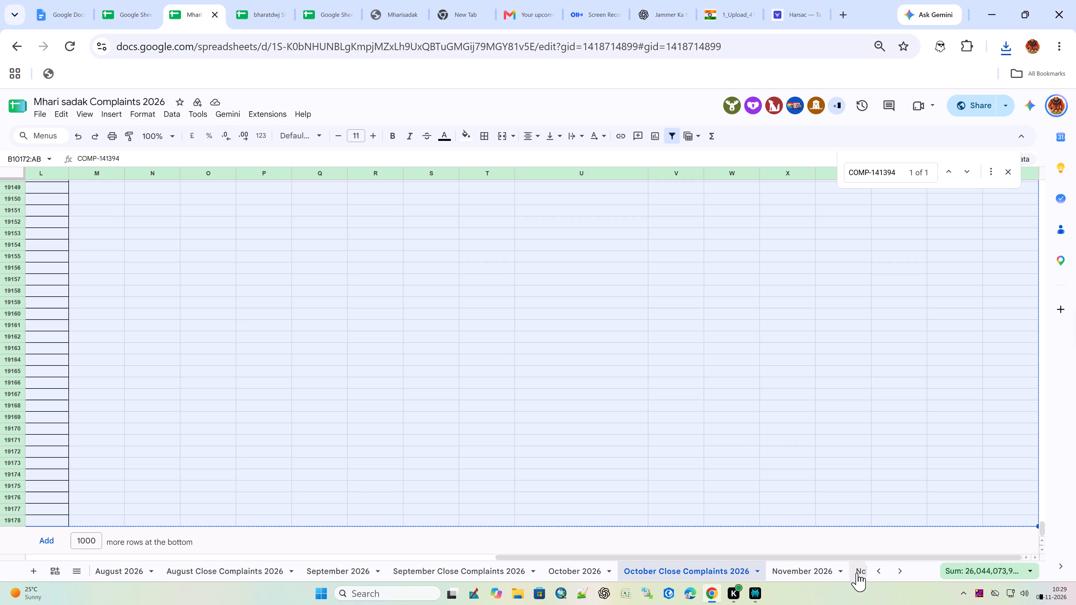
{"action": "scroll", "coordinate": [74, 202], "scroll_direction": "up", "scroll_amount": 2}
{"action": "left_click", "coordinate": [68, 195]}
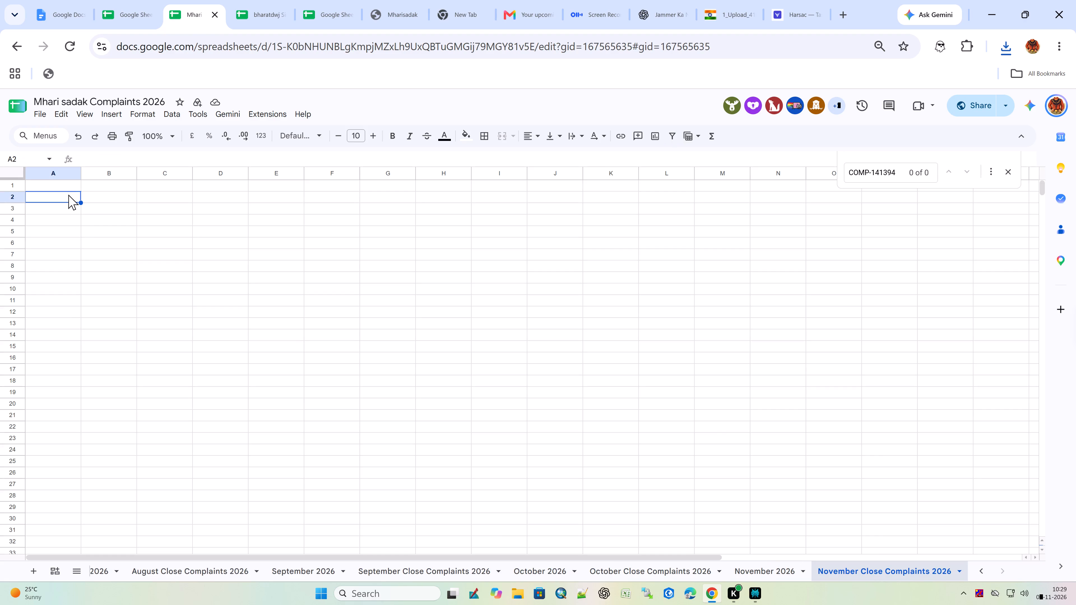
{"action": "left_click", "coordinate": [102, 202]}
{"action": "key", "text": "ctrl+v"}
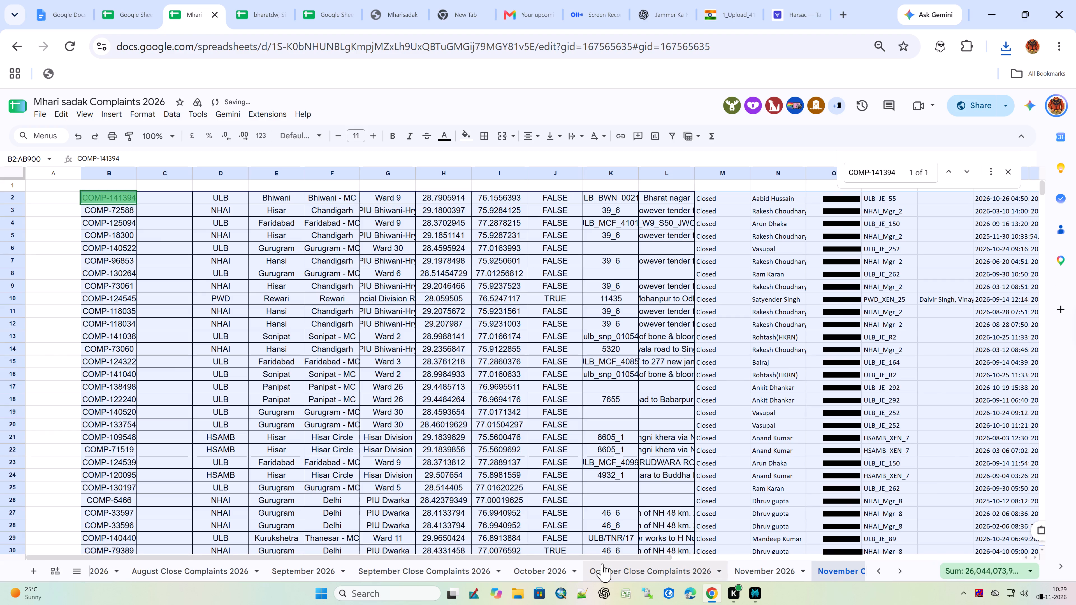
Examine where the remaining complaint rows end in October Close Complaints 2026.
{"action": "left_click", "coordinate": [602, 564]}
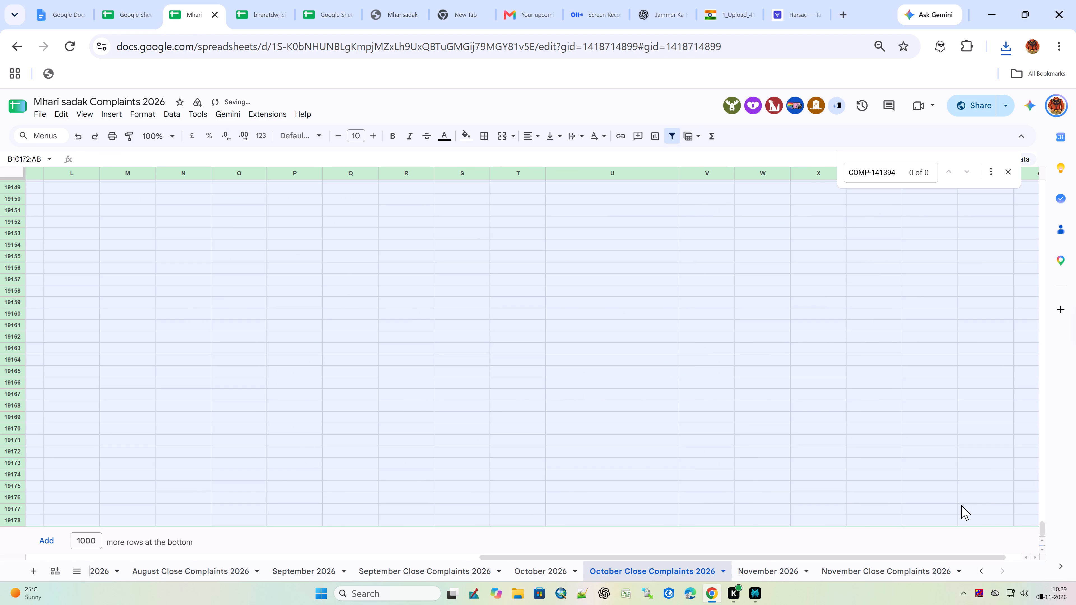
{"action": "left_click_drag", "start_coordinate": [1046, 529], "coordinate": [1039, 446]}
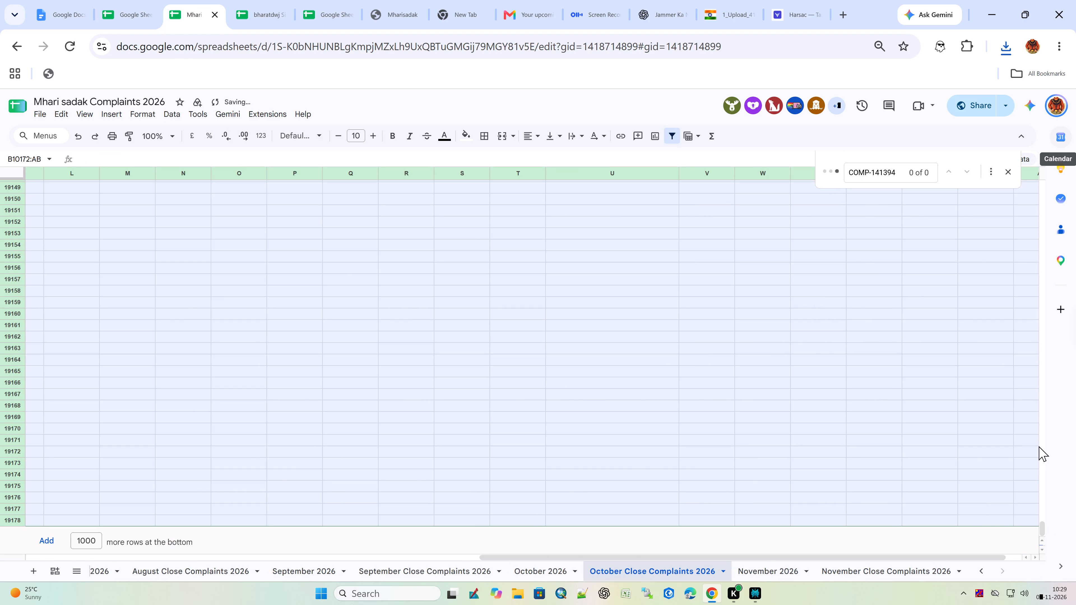
{"action": "left_click_drag", "start_coordinate": [1039, 446], "coordinate": [1039, 447]}
{"action": "left_click_drag", "start_coordinate": [1038, 528], "coordinate": [1037, 478]}
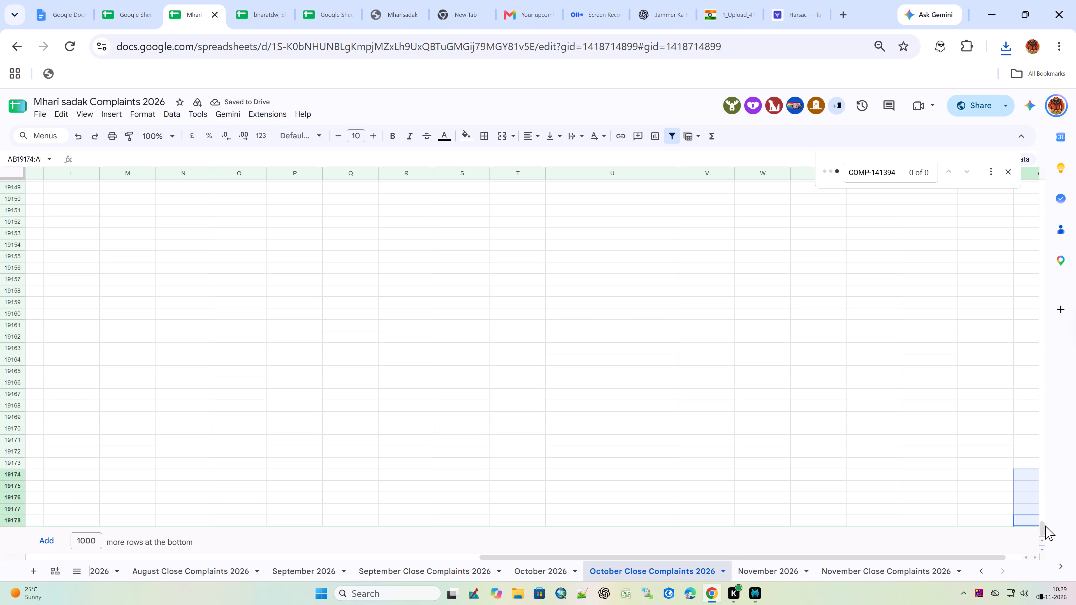
{"action": "left_click_drag", "start_coordinate": [1043, 530], "coordinate": [1043, 361]}
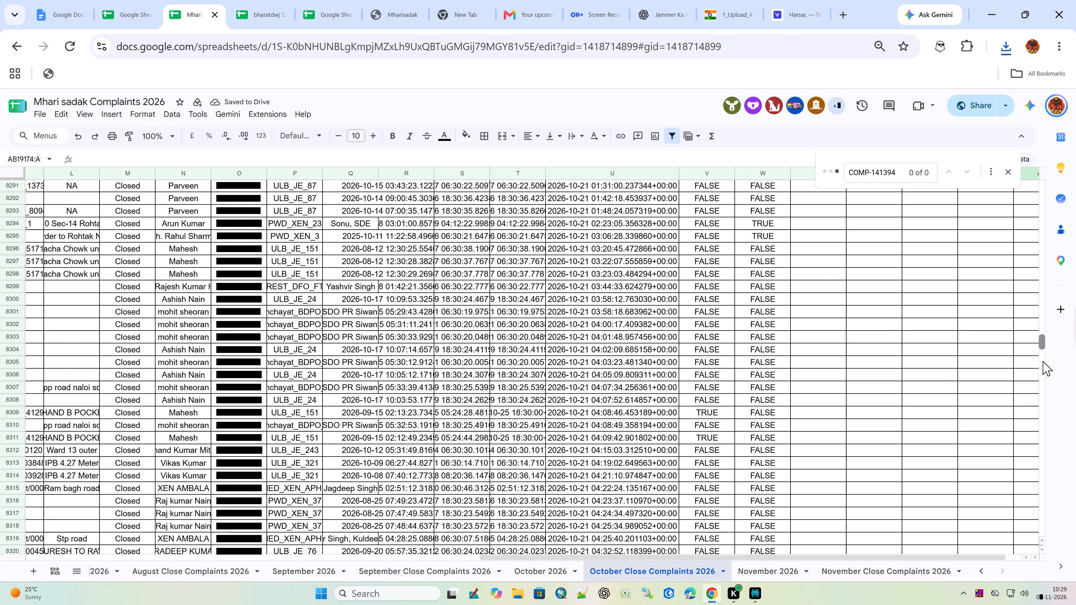
{"action": "left_click_drag", "start_coordinate": [1043, 361], "coordinate": [1045, 375]}
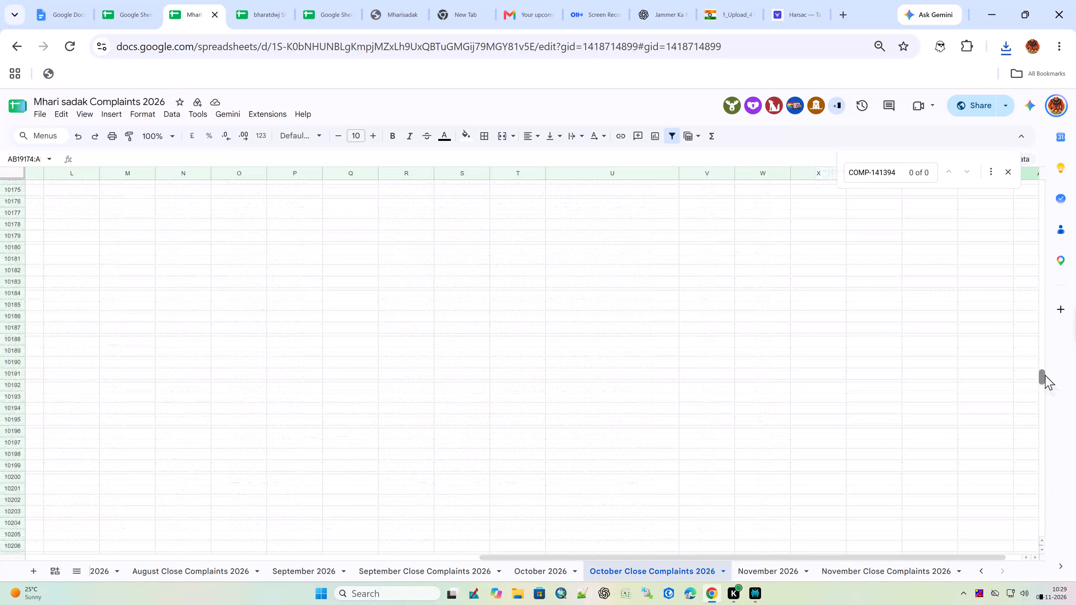
{"action": "left_click_drag", "start_coordinate": [1045, 375], "coordinate": [1047, 375]}
{"action": "scroll", "coordinate": [757, 425], "scroll_direction": "down", "scroll_amount": 6}
{"action": "scroll", "coordinate": [712, 434], "scroll_direction": "down", "scroll_amount": 19}
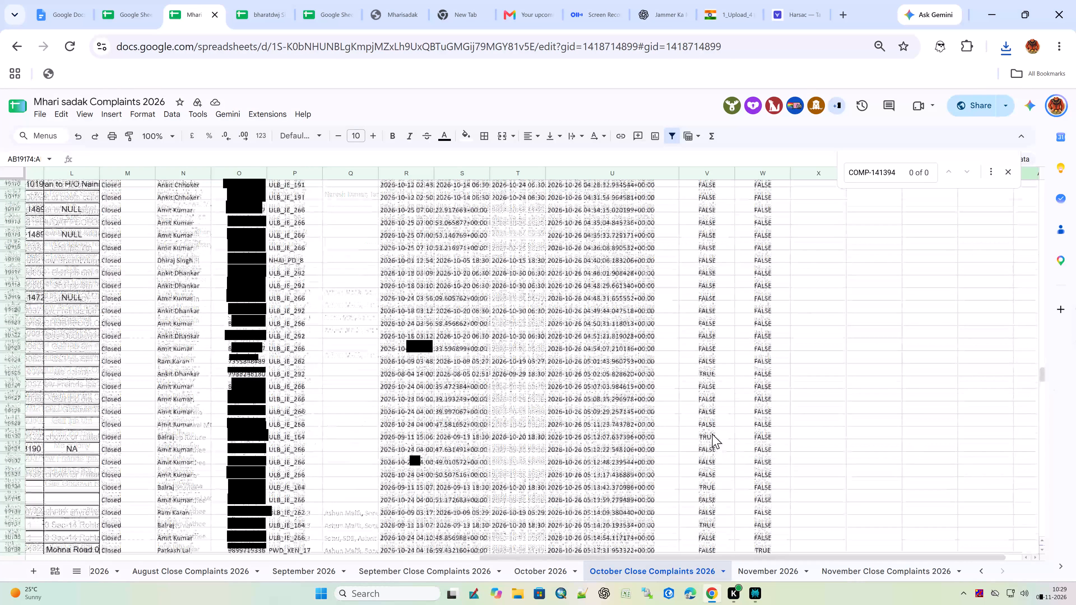
{"action": "scroll", "coordinate": [712, 434], "scroll_direction": "down", "scroll_amount": 10}
{"action": "scroll", "coordinate": [741, 372], "scroll_direction": "up", "scroll_amount": 3}
{"action": "scroll", "coordinate": [735, 318], "scroll_direction": "up", "scroll_amount": 2}
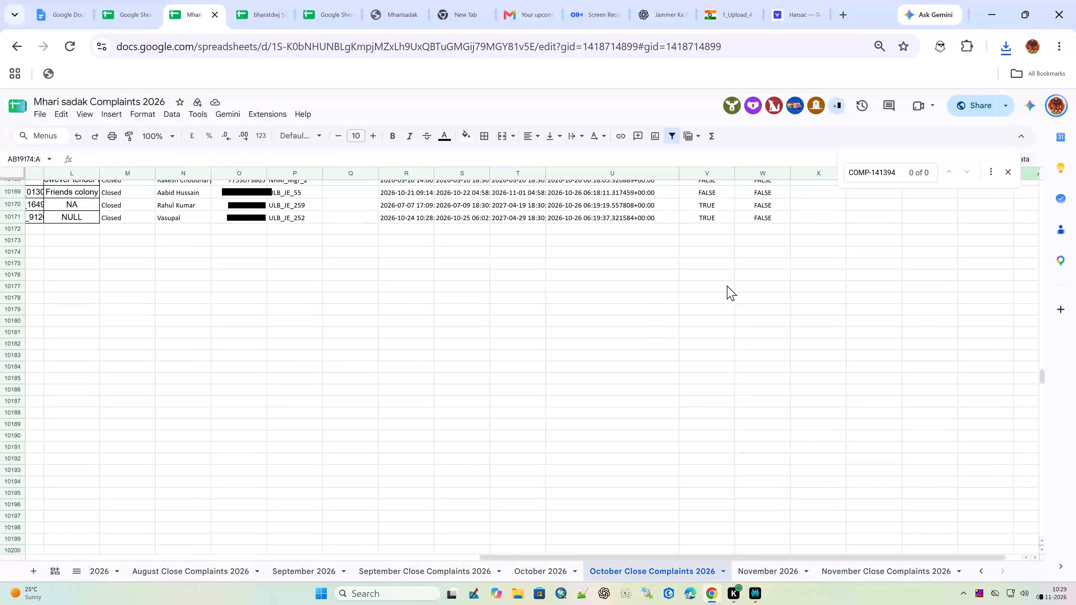
{"action": "left_click_drag", "start_coordinate": [727, 285], "coordinate": [0, 284]}
{"action": "scroll", "coordinate": [41, 305], "scroll_direction": "up", "scroll_amount": 18}
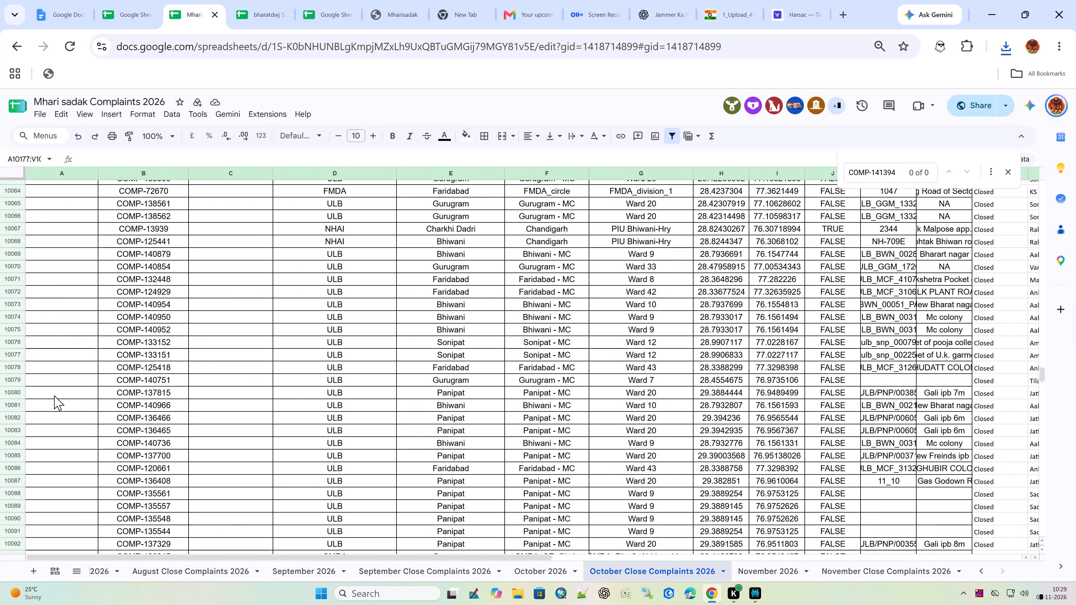
Continue the serial numbers in column A of October Close Complaints 2026 downward, filling the series from cells A9734:A9736.
{"action": "left_click", "coordinate": [54, 395]}
{"action": "key", "text": "ctrl+shift+Up"}
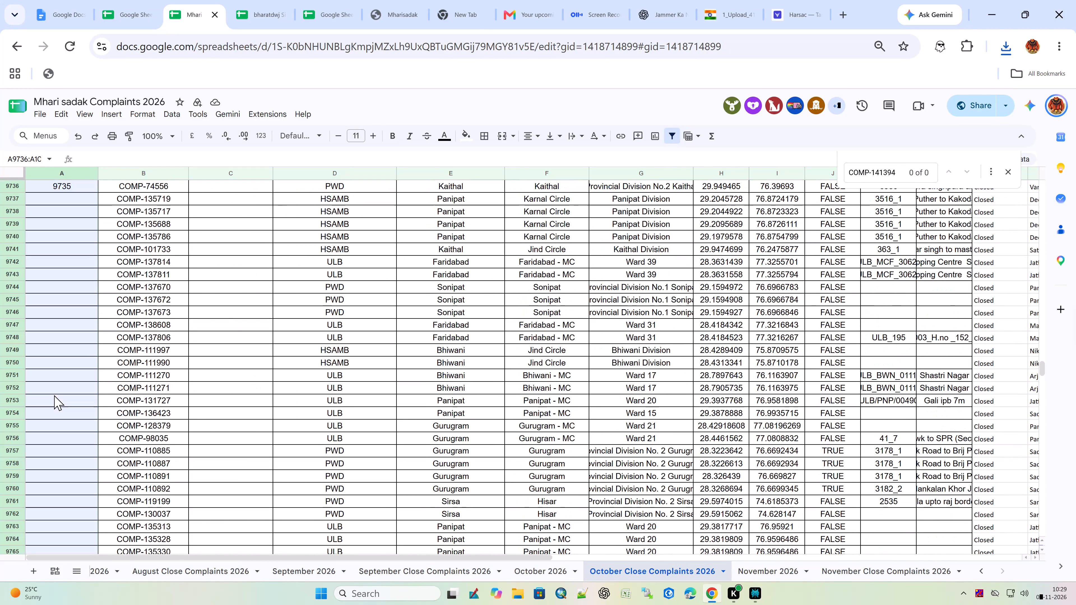
{"action": "scroll", "coordinate": [71, 415], "scroll_direction": "up", "scroll_amount": 3}
{"action": "left_click_drag", "start_coordinate": [73, 385], "coordinate": [76, 389]}
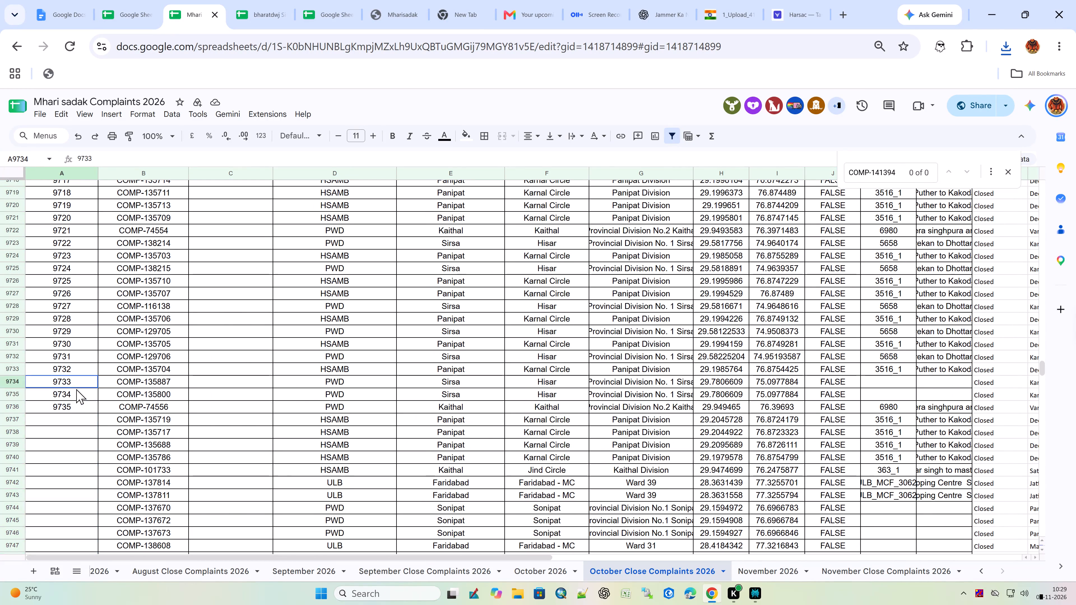
{"action": "left_click_drag", "start_coordinate": [76, 389], "coordinate": [82, 402]}
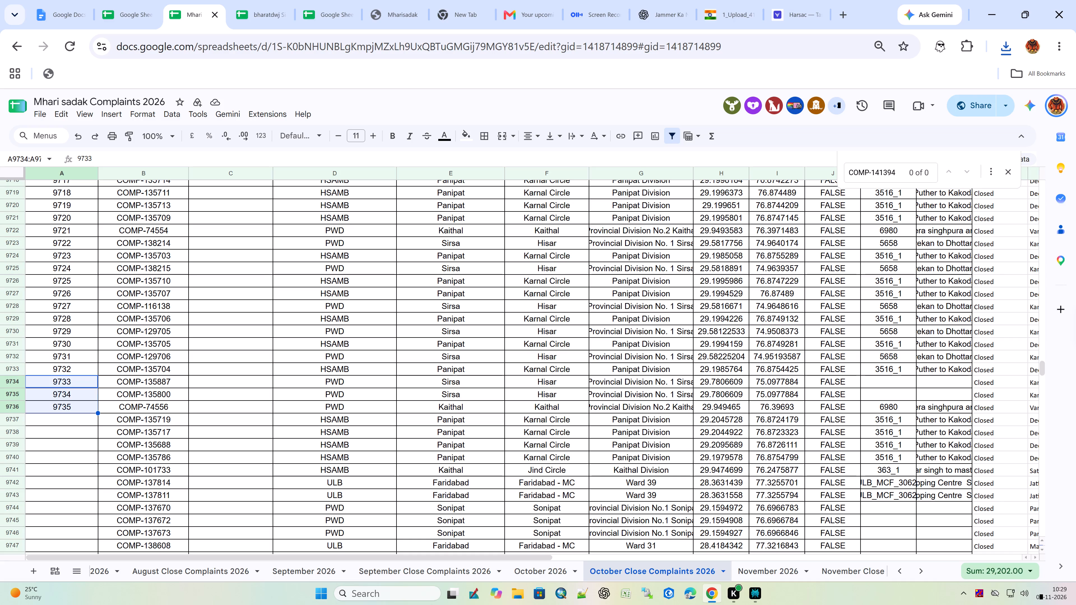
{"action": "double_click", "coordinate": [98, 413]}
{"action": "scroll", "coordinate": [207, 443], "scroll_direction": "down", "scroll_amount": 6}
{"action": "scroll", "coordinate": [193, 463], "scroll_direction": "down", "scroll_amount": 1}
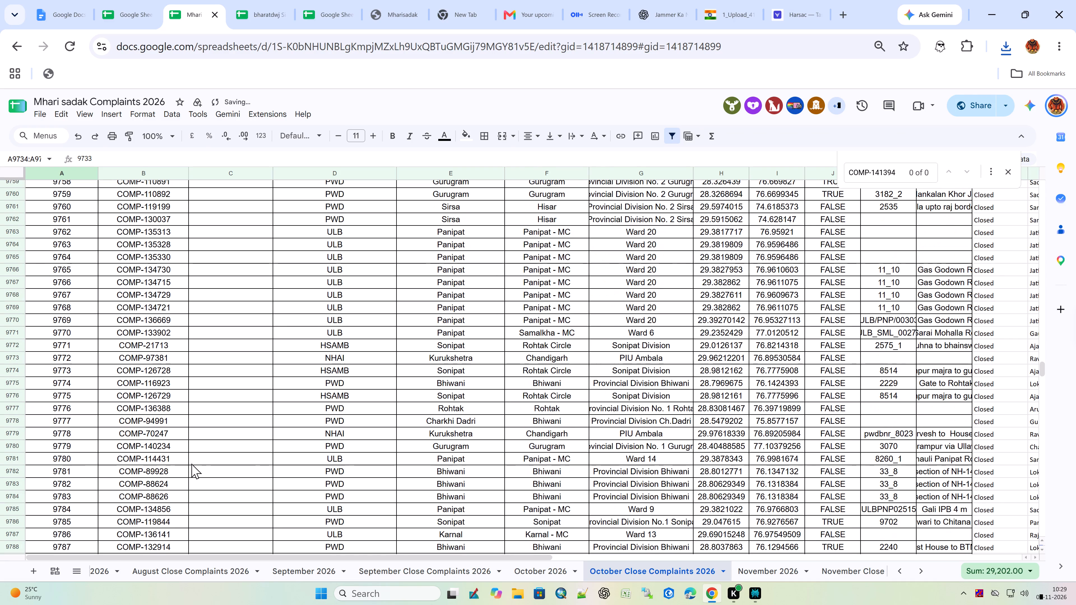
{"action": "left_click", "coordinate": [109, 496]}
{"action": "scroll", "coordinate": [337, 405], "scroll_direction": "down", "scroll_amount": 1}
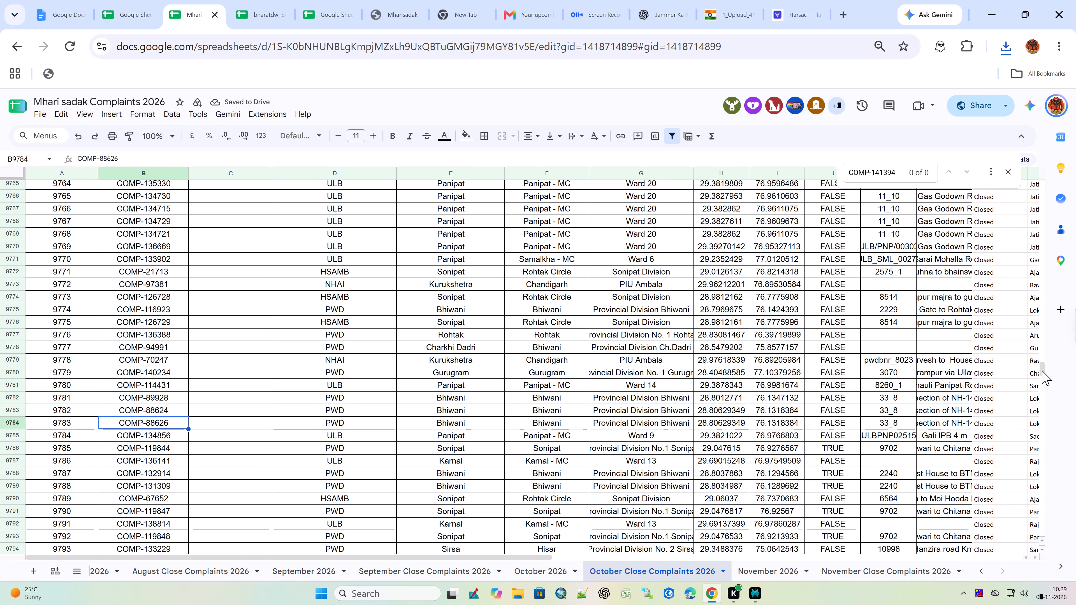
Check how far column A's filled area extends below the last complaint row in October Close Complaints 2026.
{"action": "left_click_drag", "start_coordinate": [1042, 370], "coordinate": [1044, 443]}
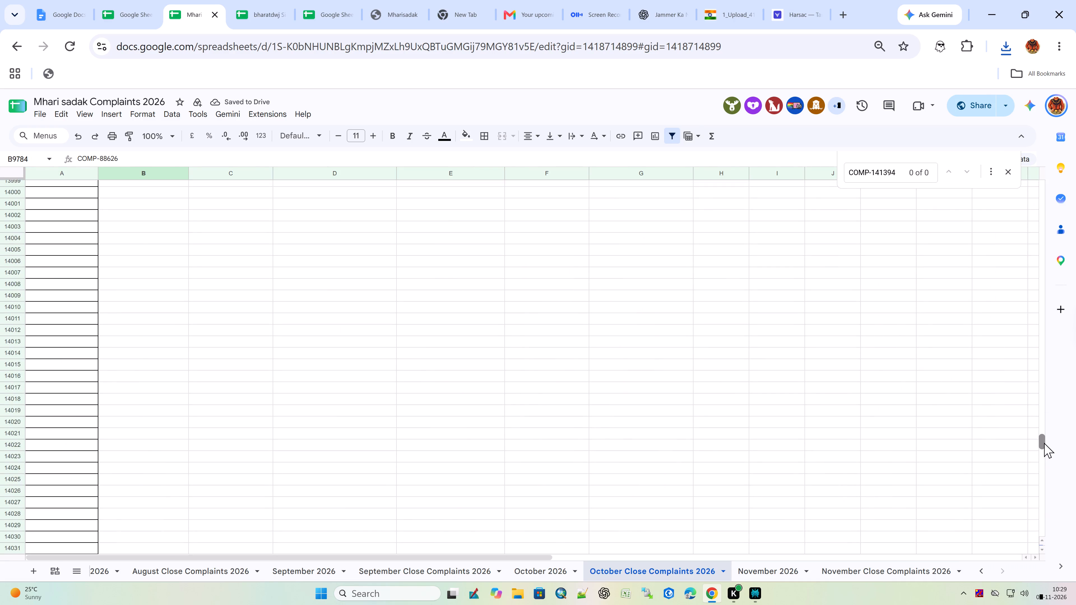
{"action": "left_click_drag", "start_coordinate": [1044, 443], "coordinate": [1044, 439]}
{"action": "left_click", "coordinate": [518, 452]}
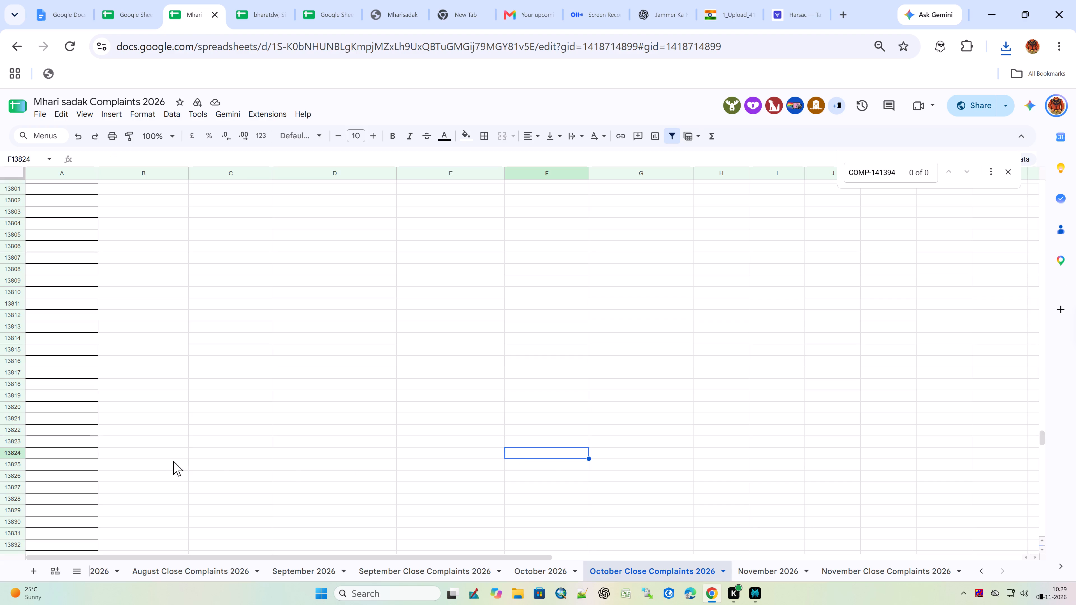
{"action": "left_click", "coordinate": [122, 441]}
{"action": "key", "text": "ctrl+shift+Up"}
{"action": "scroll", "coordinate": [122, 441], "scroll_direction": "up", "scroll_amount": 4}
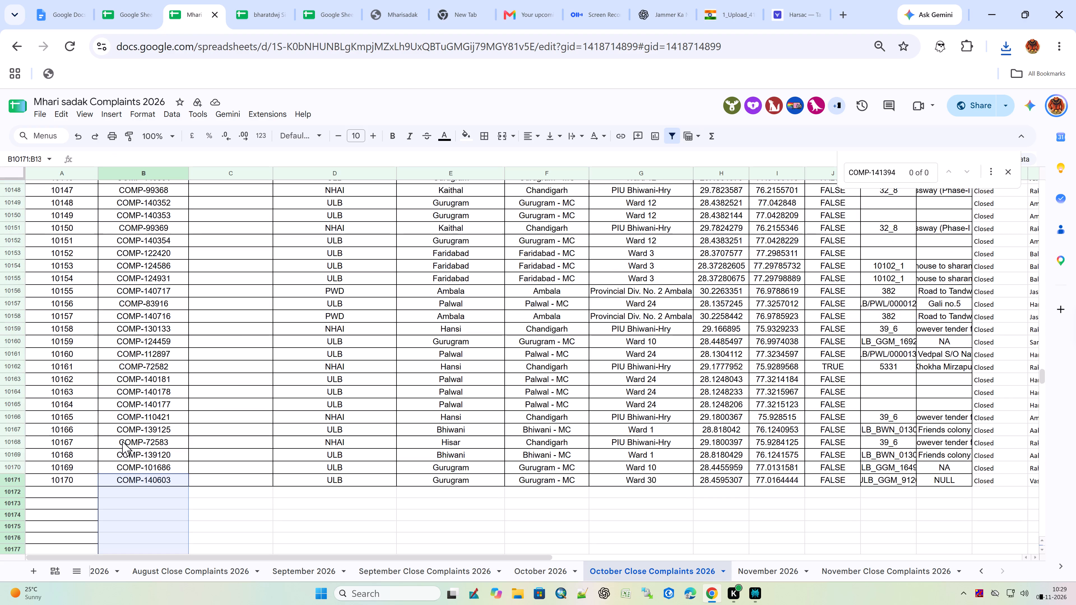
{"action": "left_click_drag", "start_coordinate": [284, 486], "coordinate": [1075, 479]}
Copy the formatting of cell J10169 onto the whole of columns G through L with Paint format.
{"action": "left_click", "coordinate": [445, 454]}
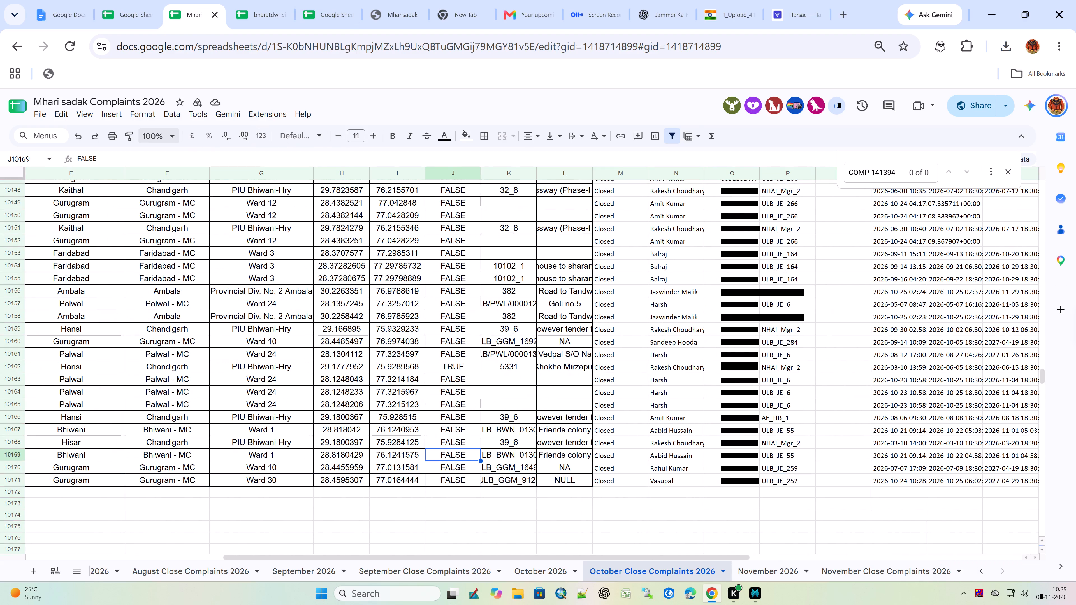
{"action": "left_click", "coordinate": [129, 138]}
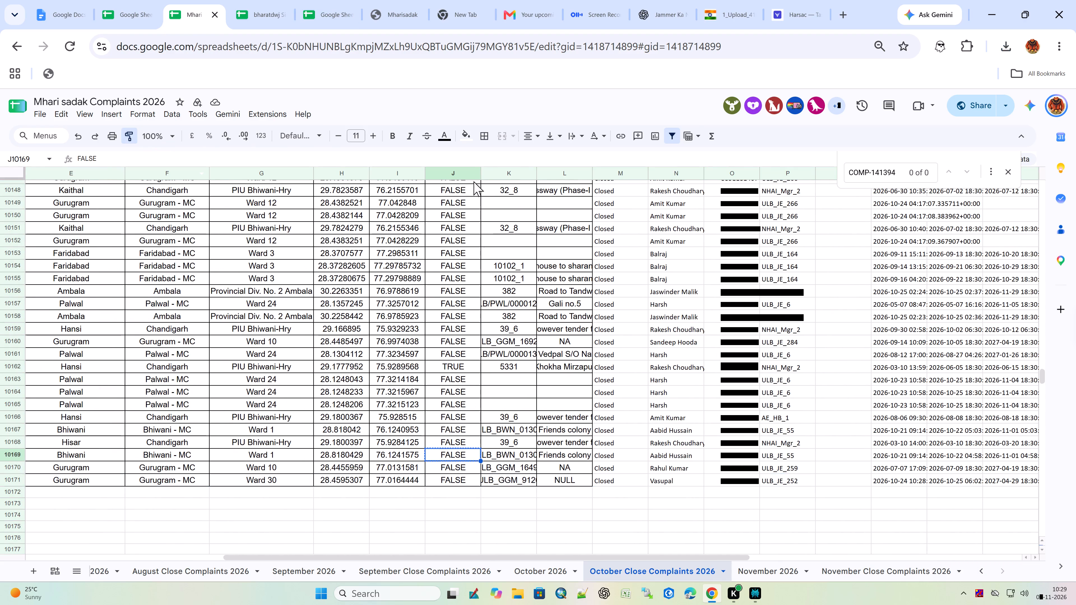
{"action": "left_click_drag", "start_coordinate": [563, 176], "coordinate": [455, 162]}
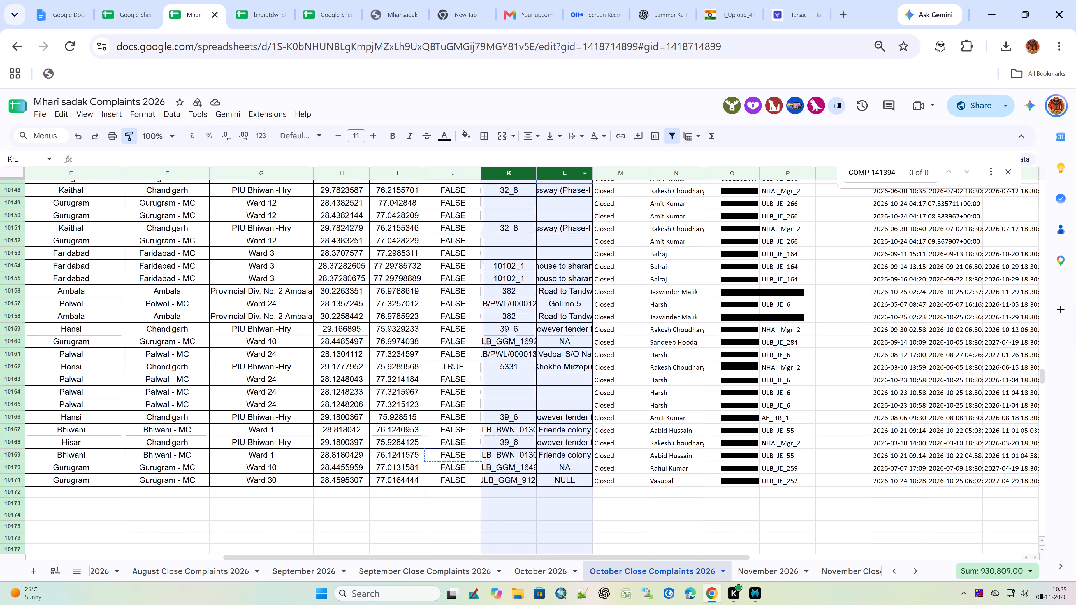
{"action": "left_click_drag", "start_coordinate": [455, 162], "coordinate": [284, 190]}
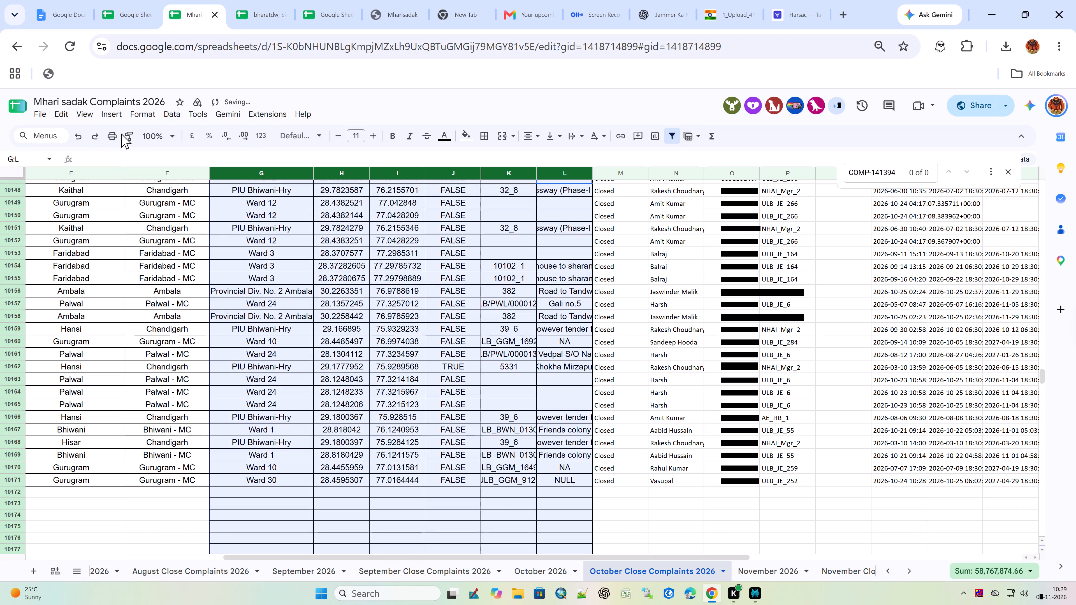
Copy the formatting of columns G:L onto columns M through R and check the last complaint rows.
{"action": "left_click", "coordinate": [128, 136]}
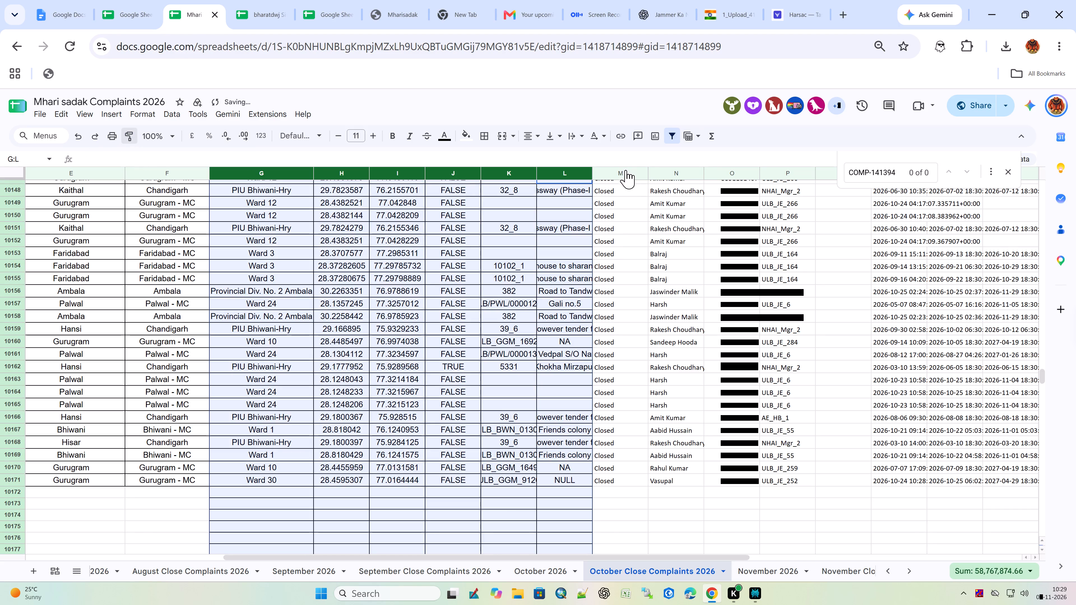
{"action": "left_click_drag", "start_coordinate": [627, 173], "coordinate": [797, 183]}
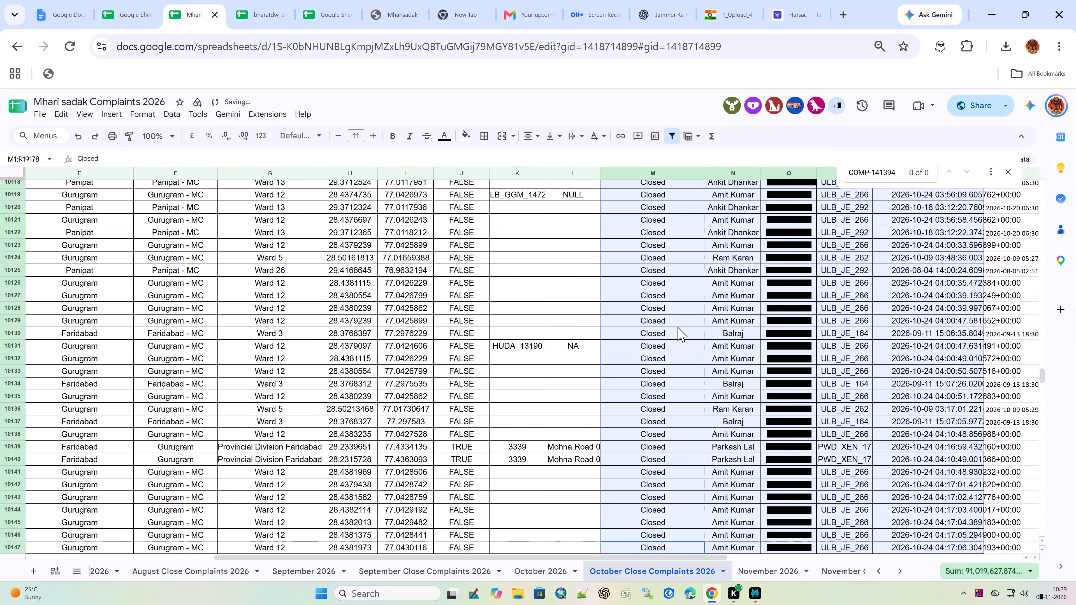
{"action": "scroll", "coordinate": [654, 354], "scroll_direction": "down", "scroll_amount": 5}
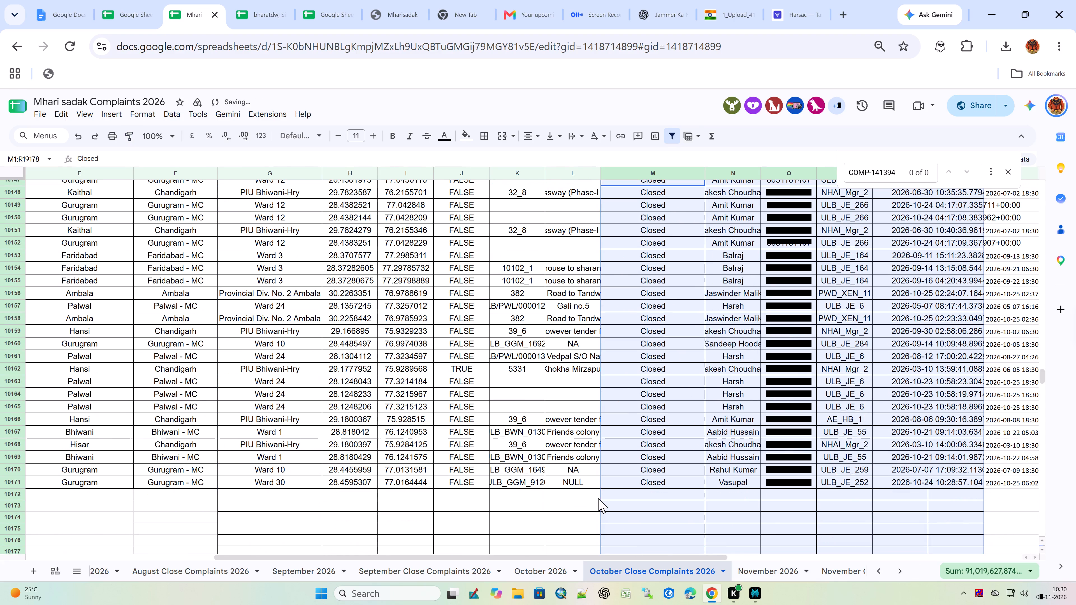
{"action": "left_click", "coordinate": [577, 478]}
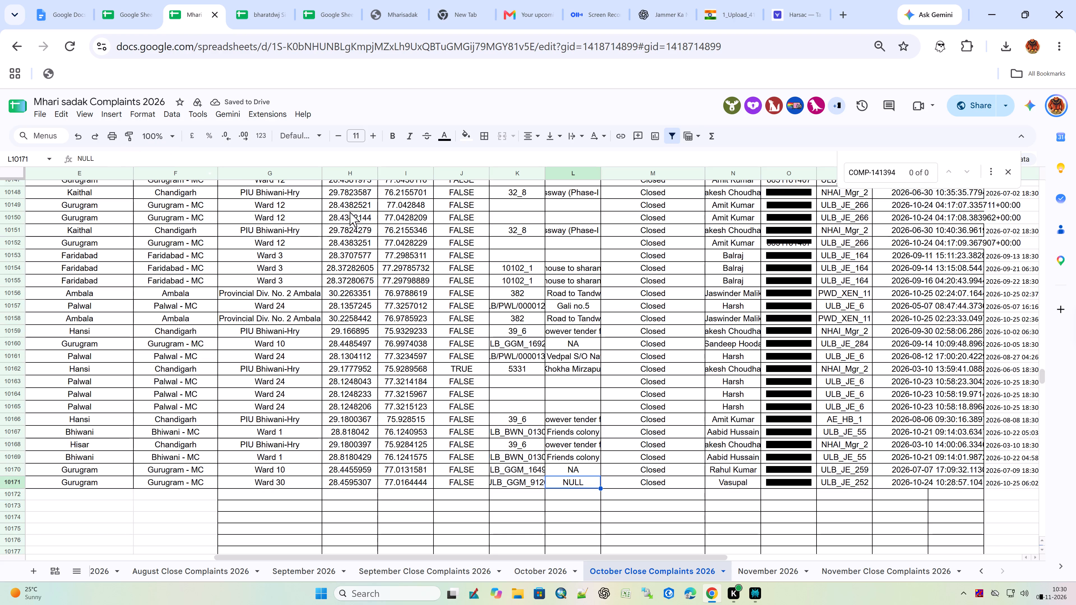
Copy the formatting of column M onto column S.
{"action": "left_click", "coordinate": [648, 169]}
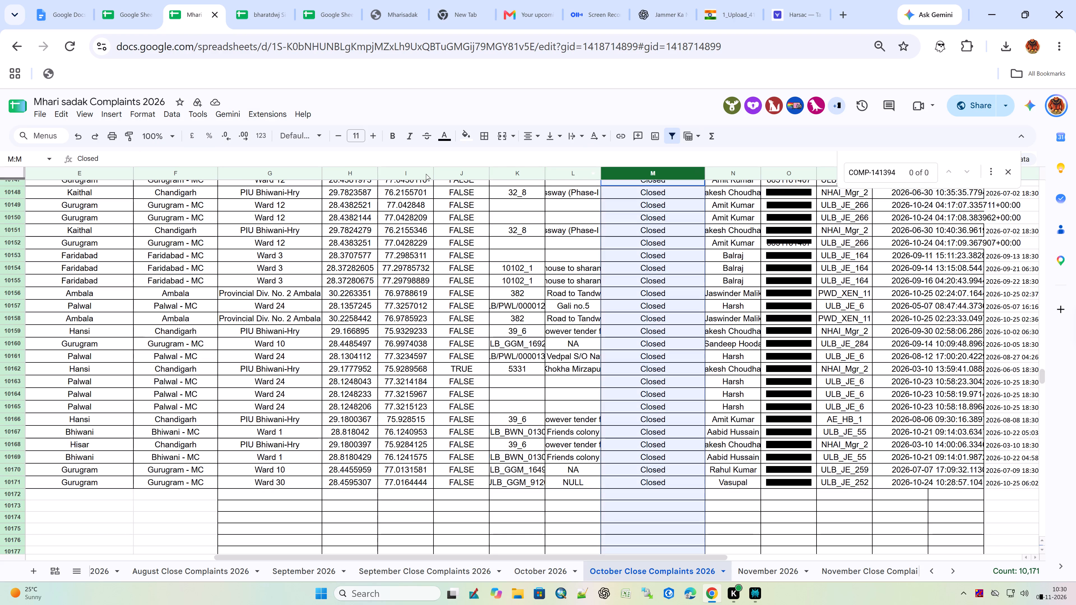
{"action": "left_click", "coordinate": [126, 135]}
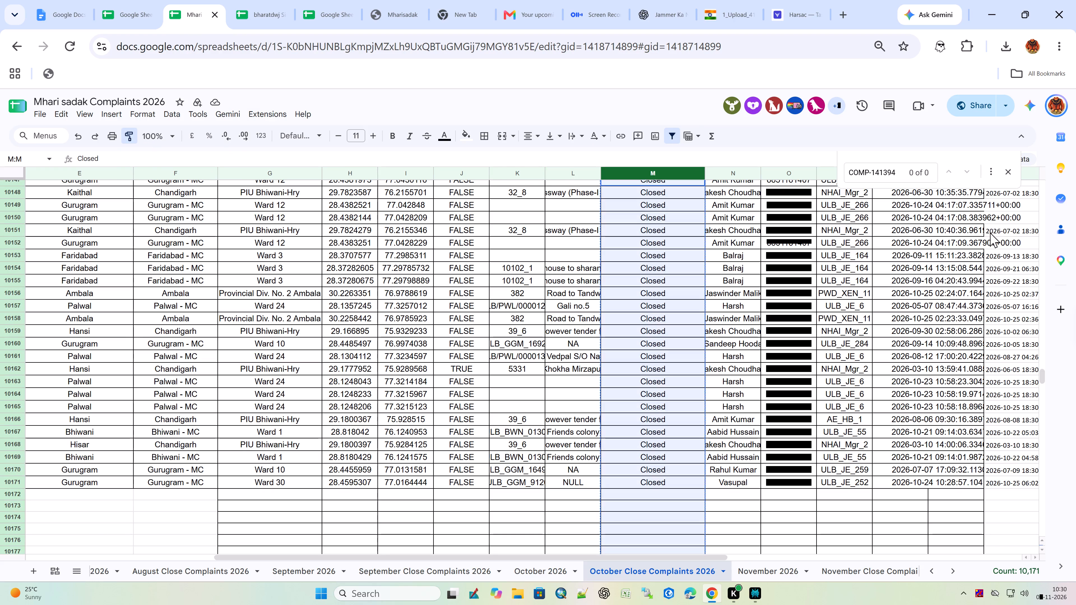
{"action": "left_click_drag", "start_coordinate": [632, 557], "coordinate": [831, 558]}
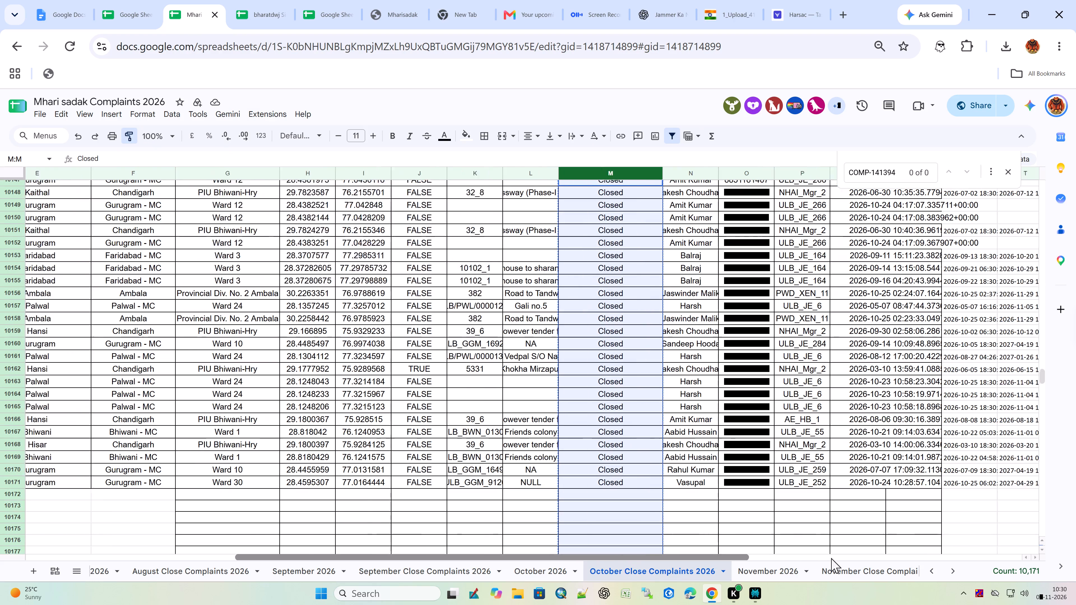
{"action": "left_click_drag", "start_coordinate": [831, 558], "coordinate": [872, 556]}
{"action": "left_click", "coordinate": [541, 171]}
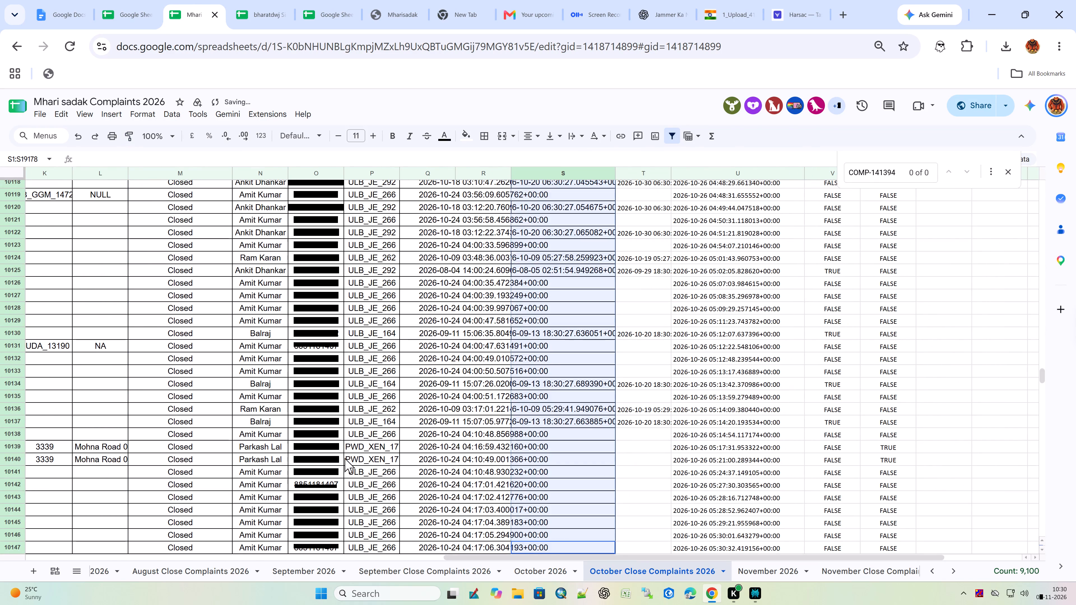
Copy the formatting of columns M:S onto columns T through Z and check the rows down to the end of the data.
{"action": "left_click", "coordinate": [180, 474]}
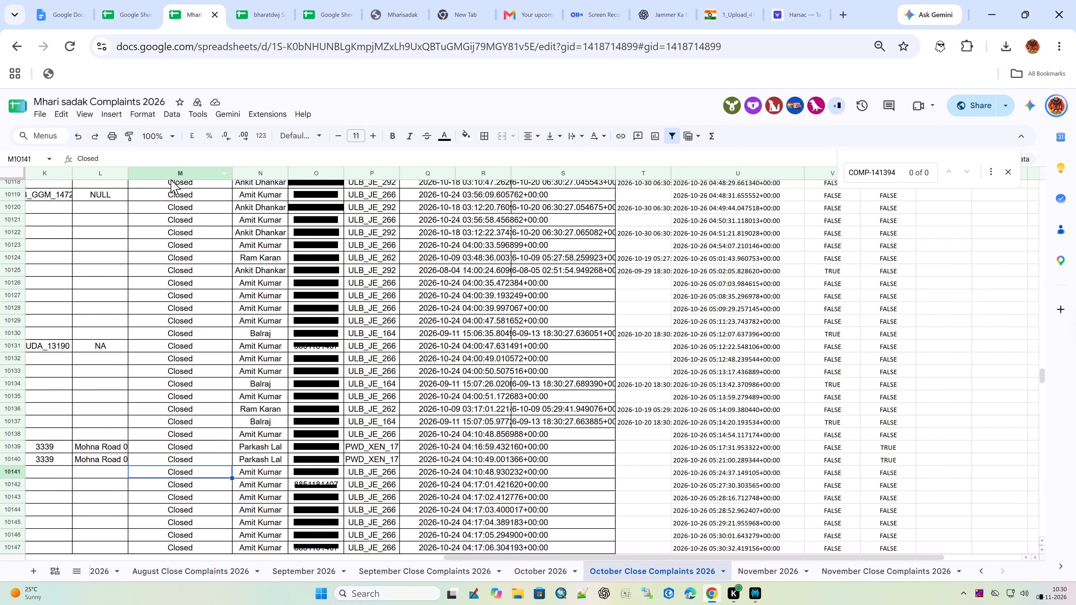
{"action": "left_click_drag", "start_coordinate": [176, 173], "coordinate": [514, 194]}
{"action": "left_click", "coordinate": [132, 132]}
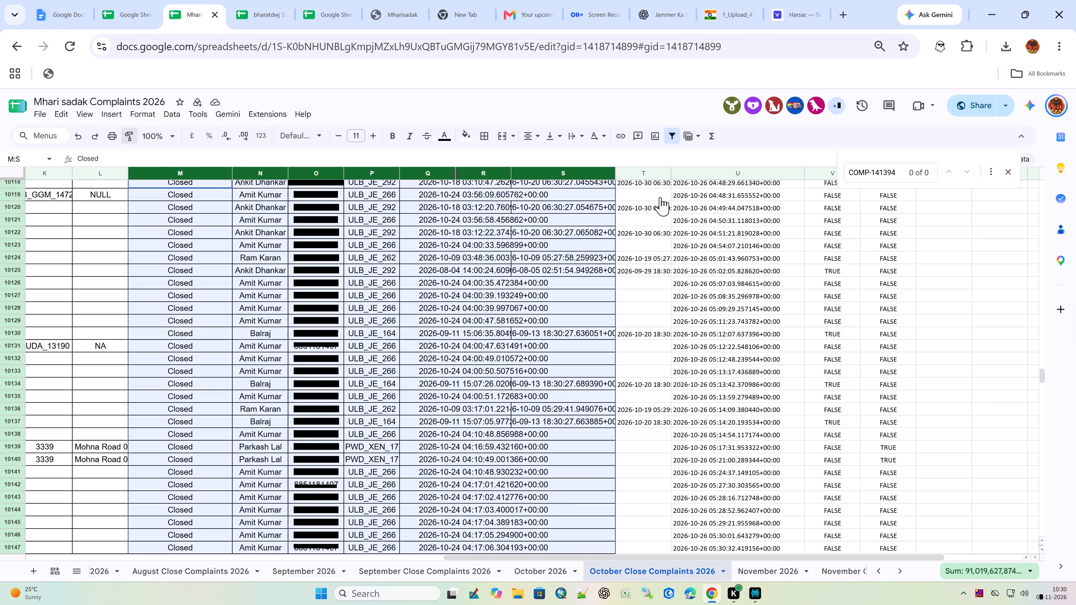
{"action": "left_click_drag", "start_coordinate": [655, 173], "coordinate": [916, 174]}
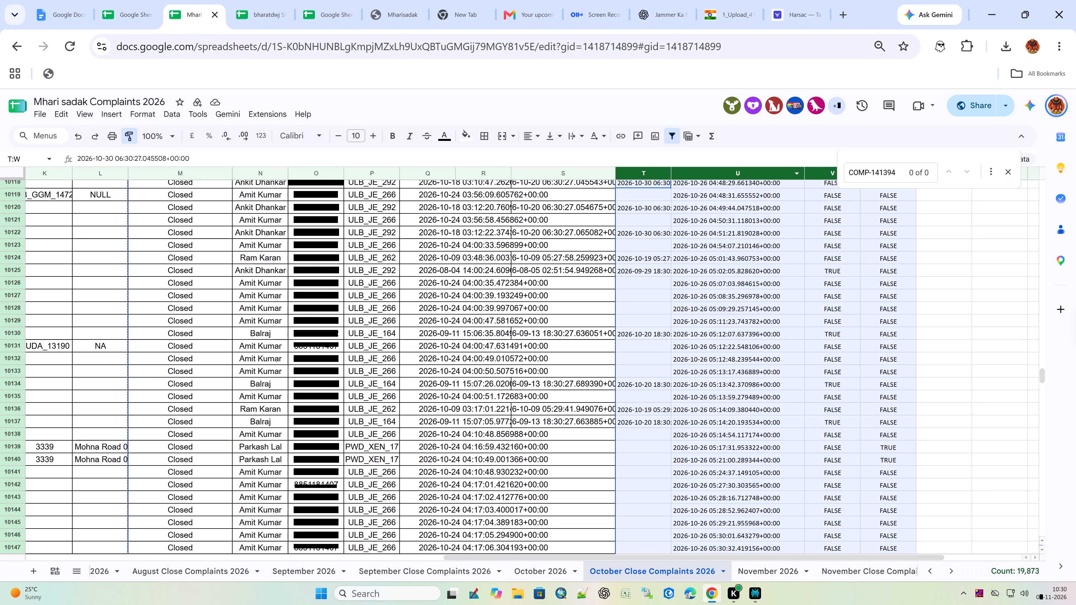
{"action": "left_click_drag", "start_coordinate": [916, 174], "coordinate": [916, 174]}
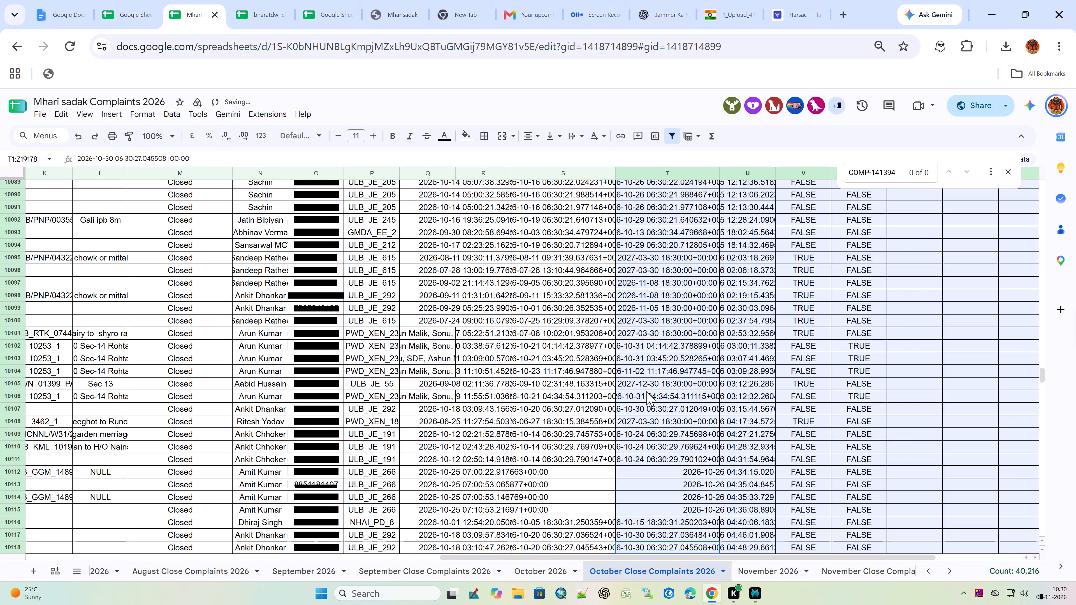
{"action": "scroll", "coordinate": [663, 495], "scroll_direction": "down", "scroll_amount": 1}
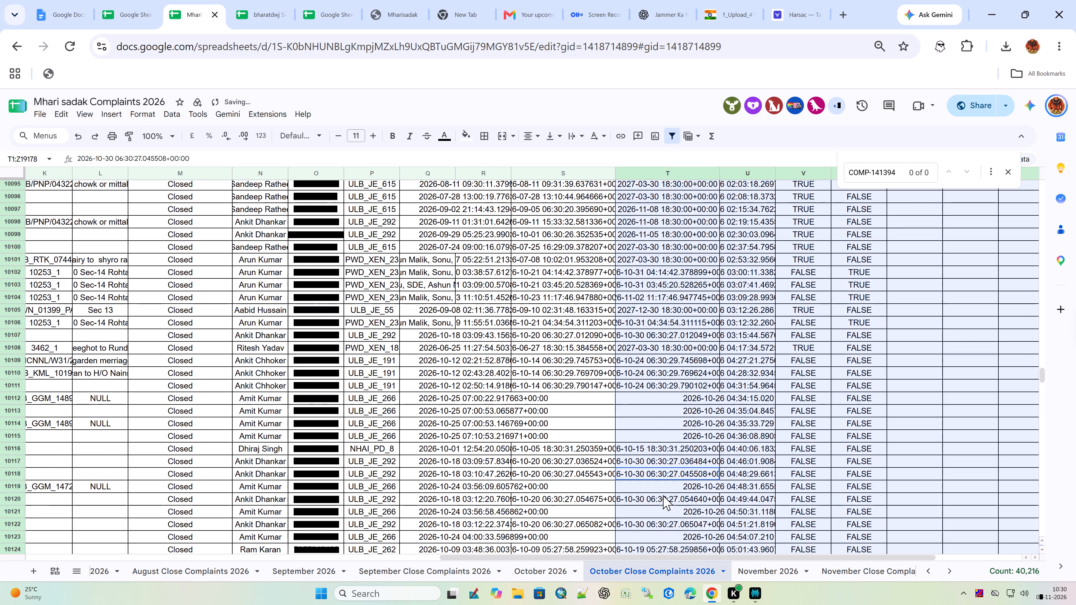
{"action": "scroll", "coordinate": [663, 495], "scroll_direction": "down", "scroll_amount": 6}
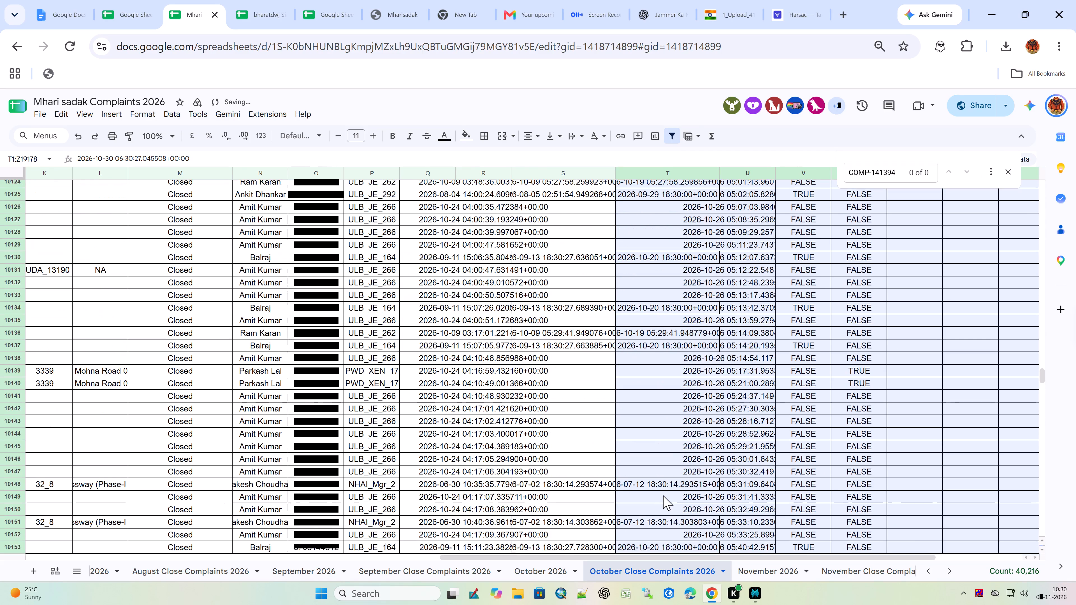
{"action": "scroll", "coordinate": [663, 492], "scroll_direction": "down", "scroll_amount": 7}
{"action": "scroll", "coordinate": [674, 430], "scroll_direction": "up", "scroll_amount": 5}
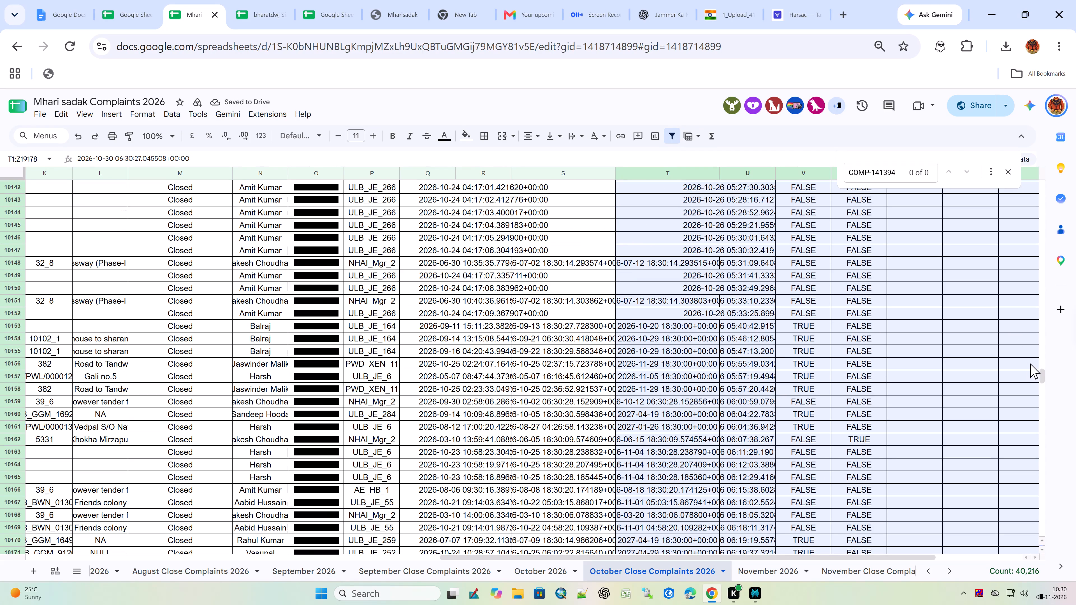
Fit the width of the Closed Date column U to its contents in the October Close Complaints 2026 sheet.
{"action": "left_click_drag", "start_coordinate": [1043, 372], "coordinate": [1044, 115]}
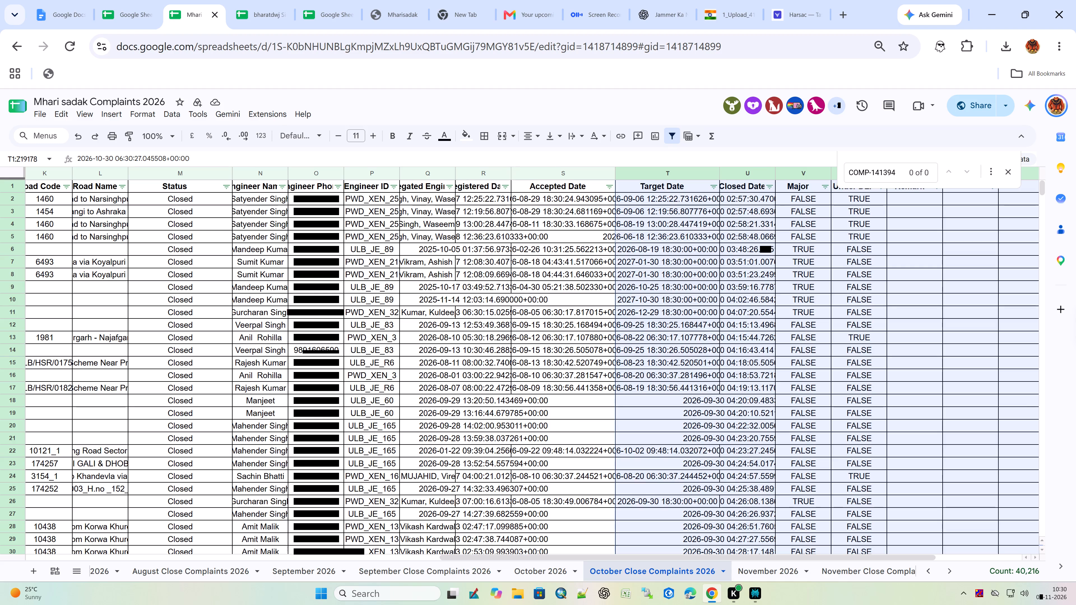
{"action": "left_click_drag", "start_coordinate": [488, 246], "coordinate": [491, 246]}
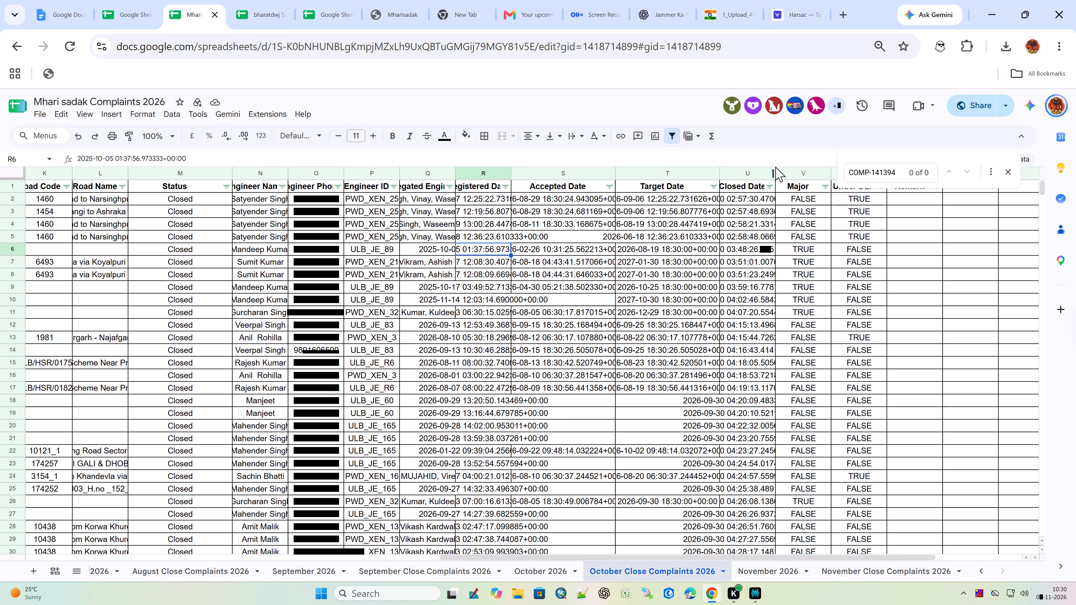
{"action": "double_click", "coordinate": [775, 173]}
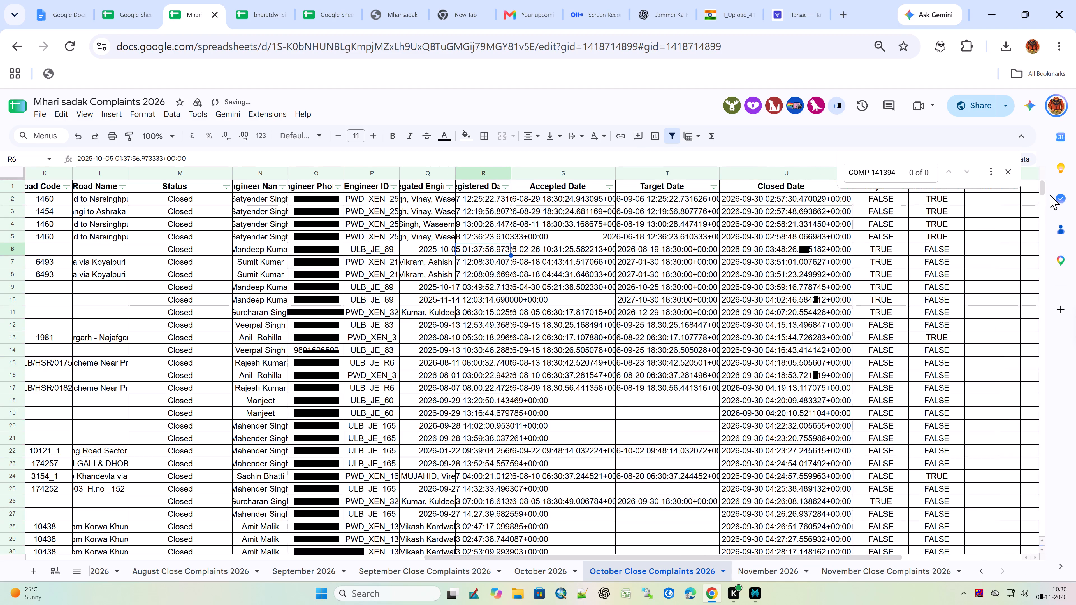
Copy the header row of October Close Complaints 2026 into row 1 of November Close Complaints 2026.
{"action": "left_click", "coordinate": [868, 565]}
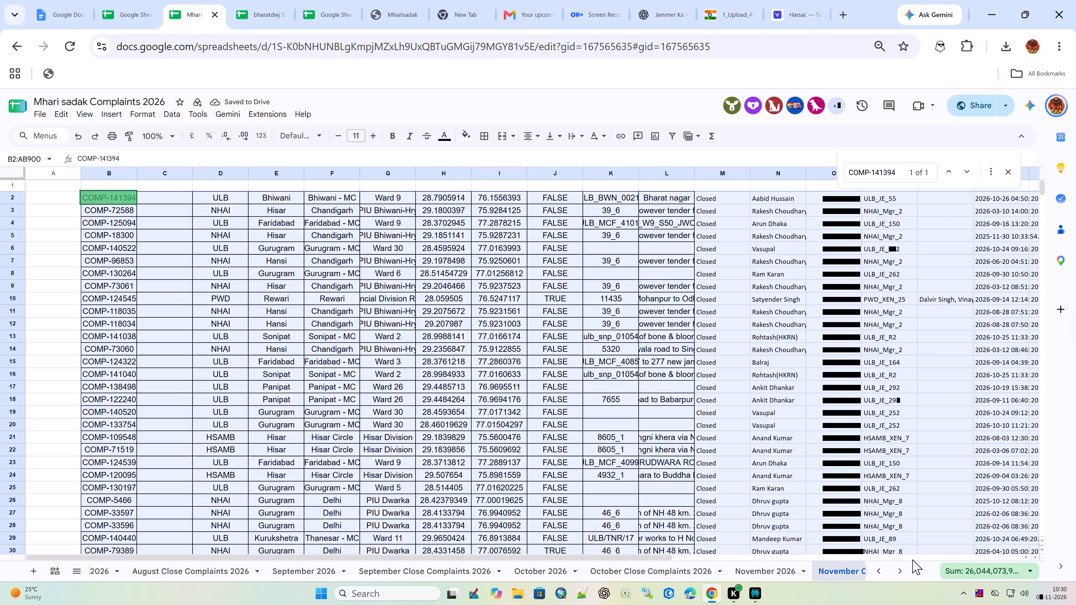
{"action": "left_click", "coordinate": [669, 569]}
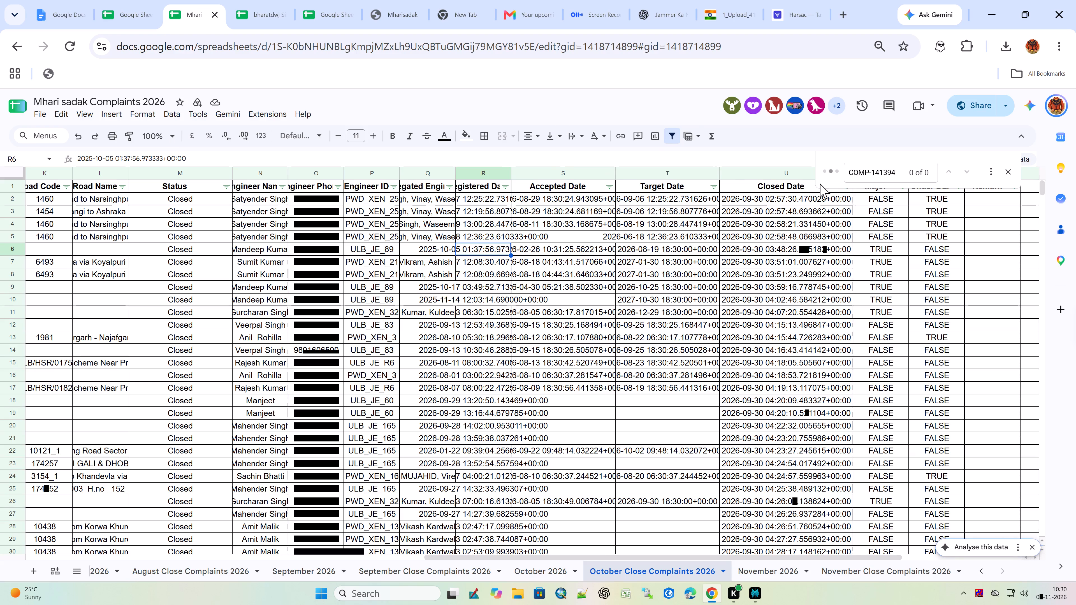
{"action": "left_click", "coordinate": [1008, 174]}
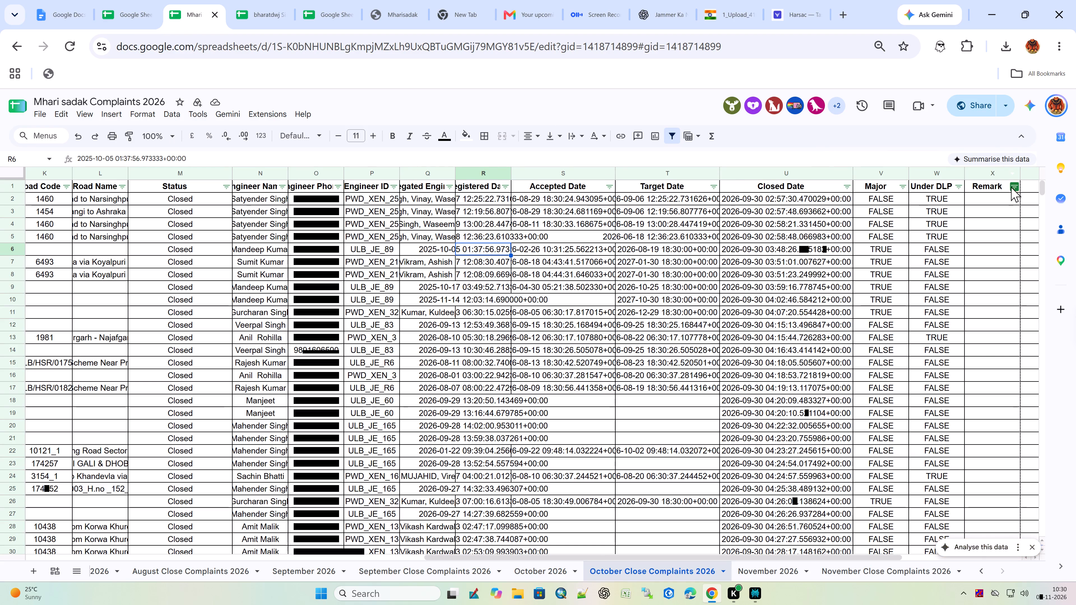
{"action": "left_click", "coordinate": [1, 188]}
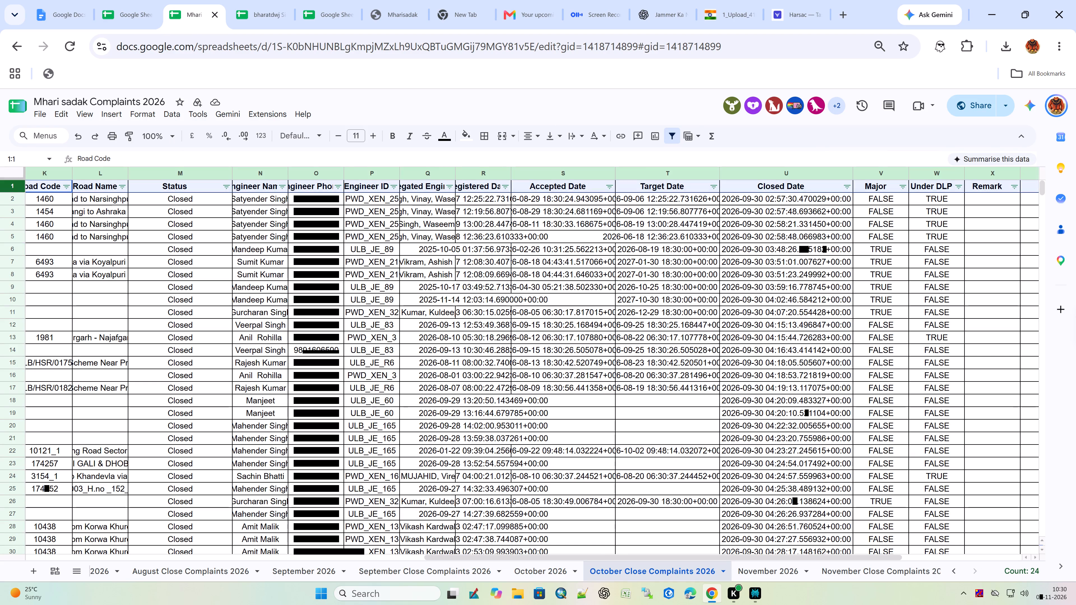
{"action": "key", "text": "ctrl+c"}
{"action": "key", "text": "ctrl+c"}
{"action": "key", "text": "ctrl+c"}
{"action": "key", "text": "ctrl+c"}
{"action": "key", "text": "ctrl+c"}
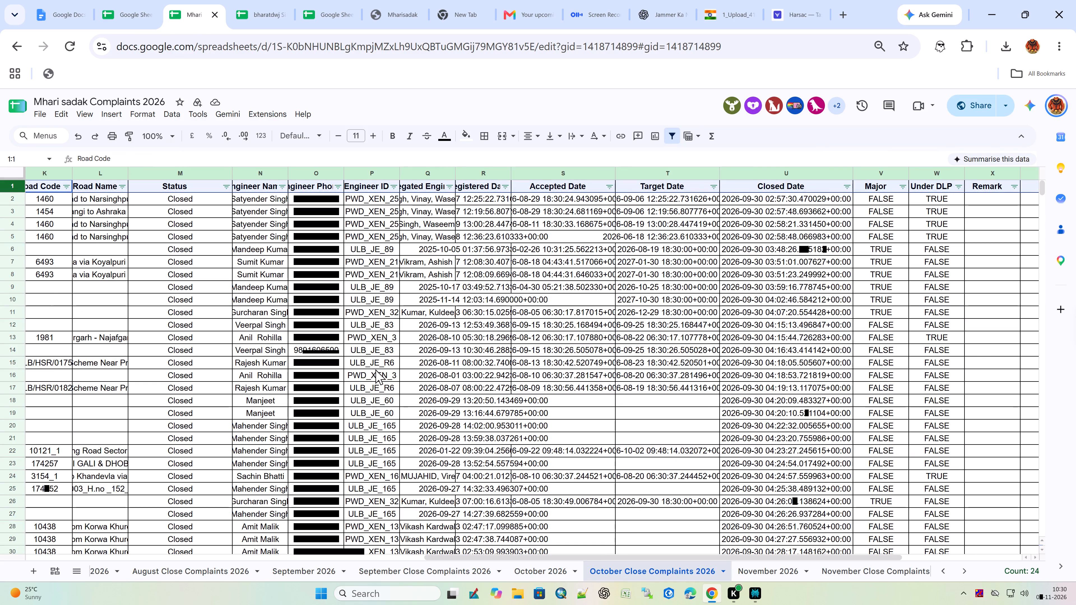
{"action": "key", "text": "ctrl+c"}
{"action": "left_click", "coordinate": [886, 570]}
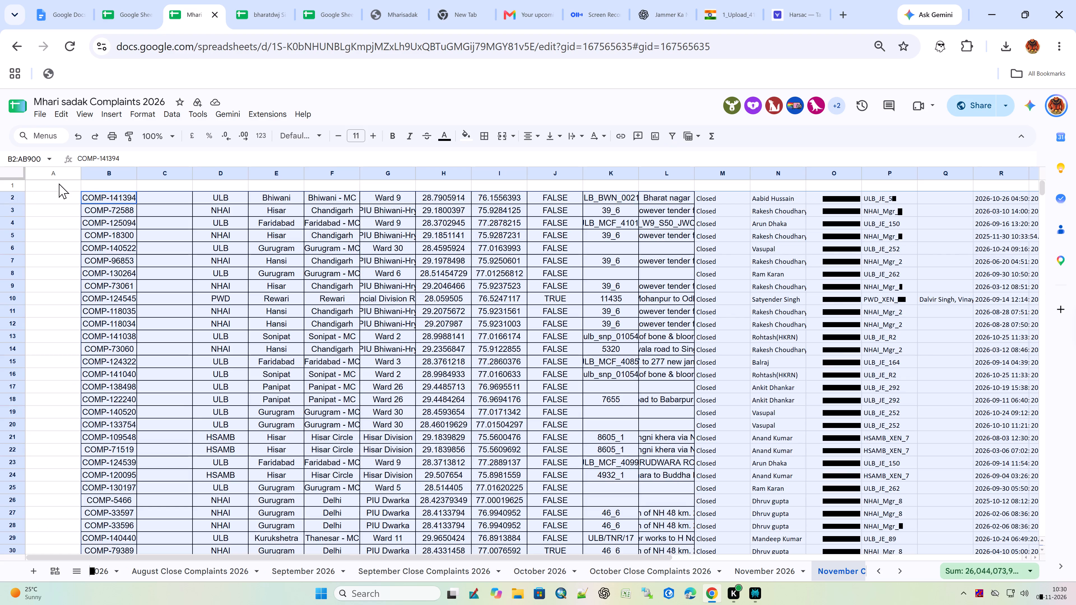
{"action": "left_click", "coordinate": [97, 186]}
{"action": "left_click", "coordinate": [58, 192]}
{"action": "key", "text": "ctrl+v"}
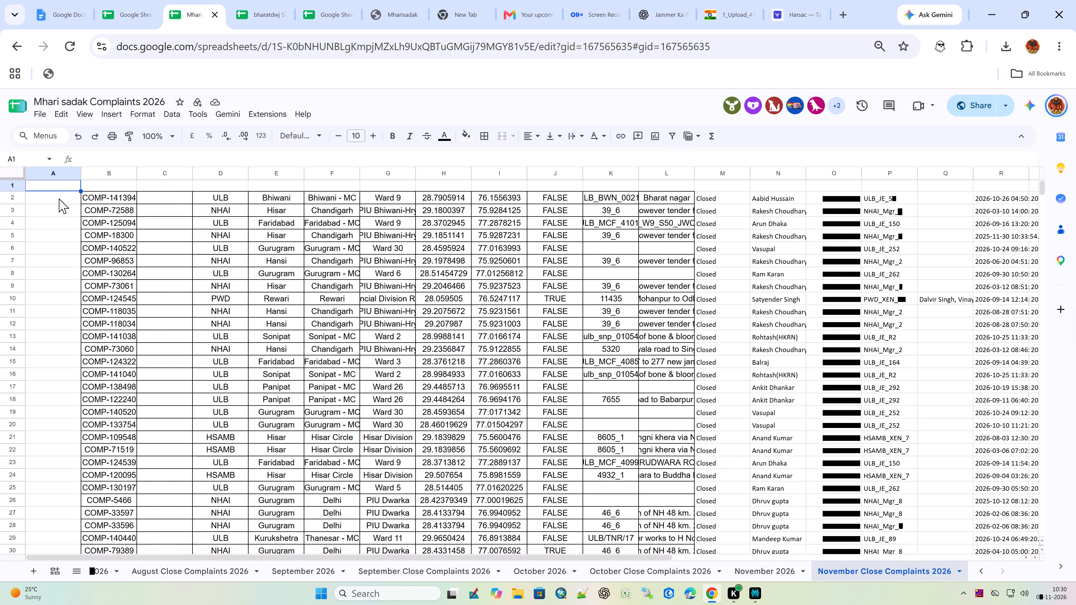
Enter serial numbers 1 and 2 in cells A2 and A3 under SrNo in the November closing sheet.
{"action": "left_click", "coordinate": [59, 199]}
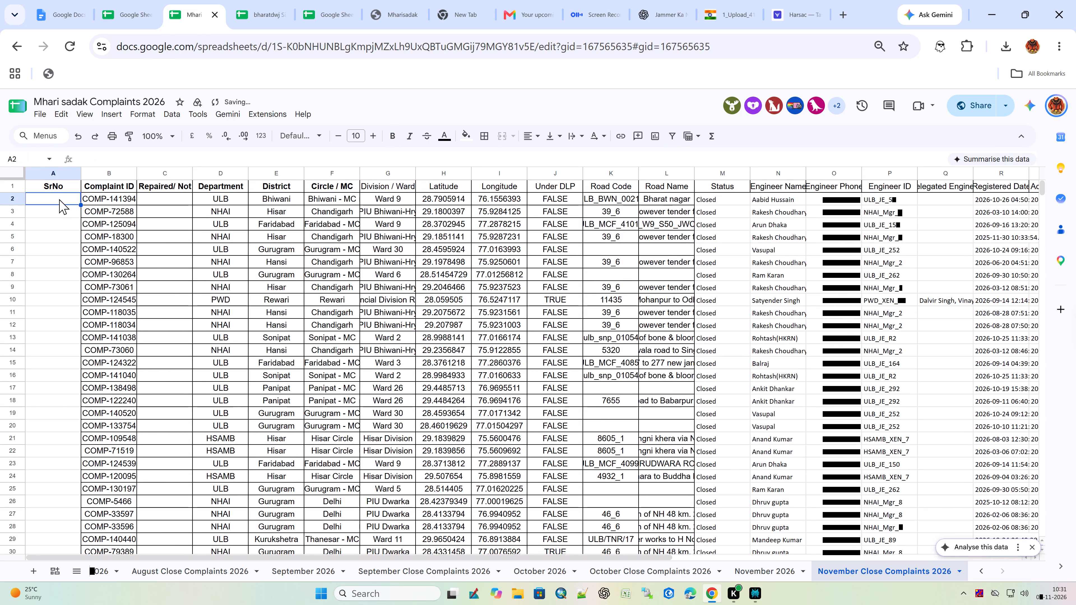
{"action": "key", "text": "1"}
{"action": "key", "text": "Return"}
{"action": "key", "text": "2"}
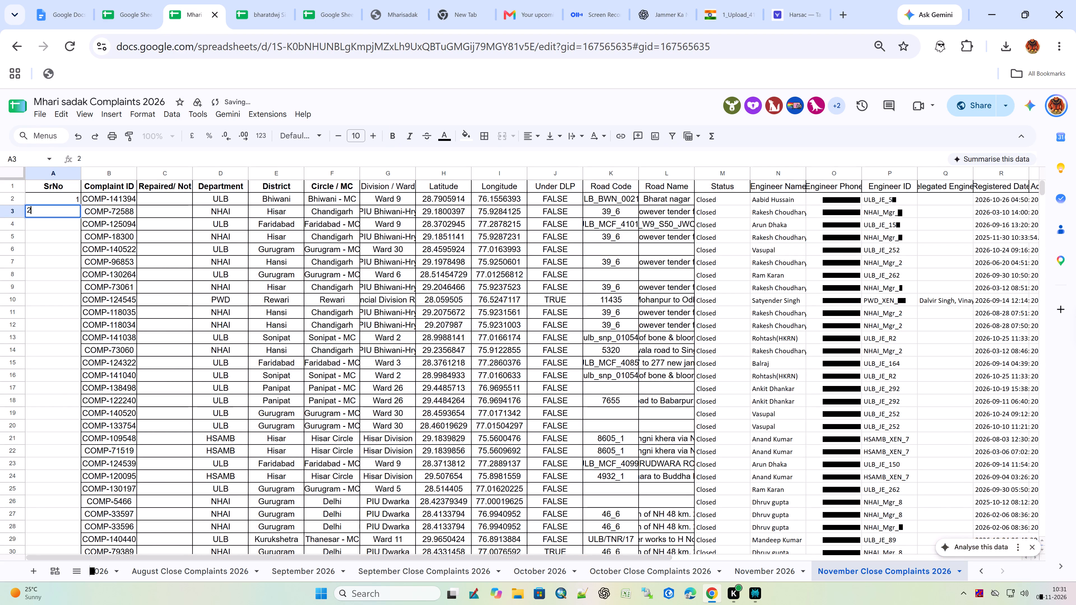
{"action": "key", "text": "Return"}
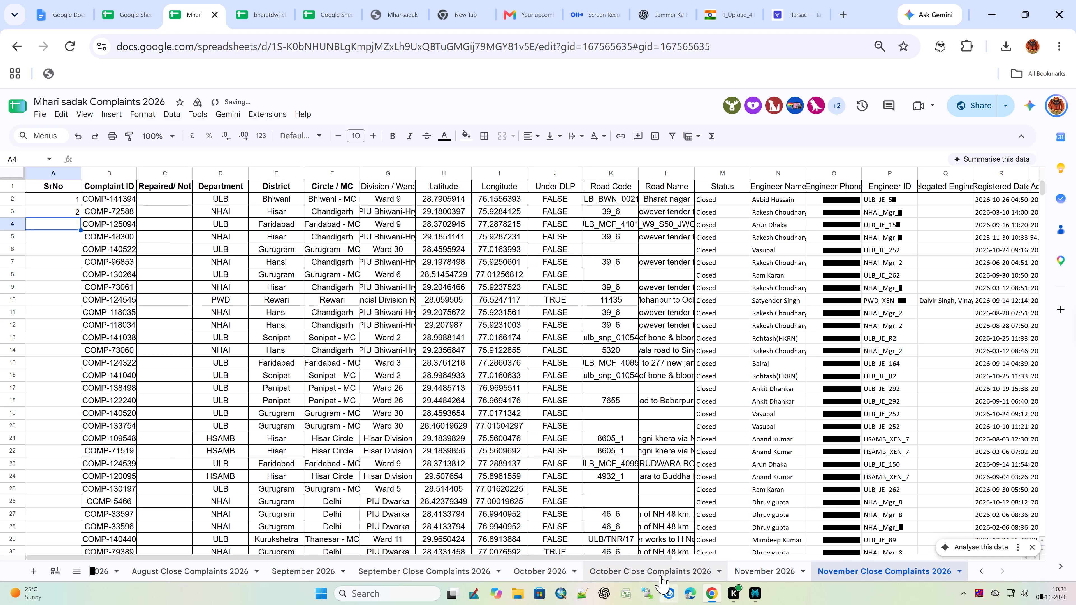
Copy the entire SrNo column A from October Close Complaints 2026 over column A of November Close Complaints 2026.
{"action": "left_click", "coordinate": [660, 575]}
{"action": "left_click_drag", "start_coordinate": [48, 198], "coordinate": [0, 196]}
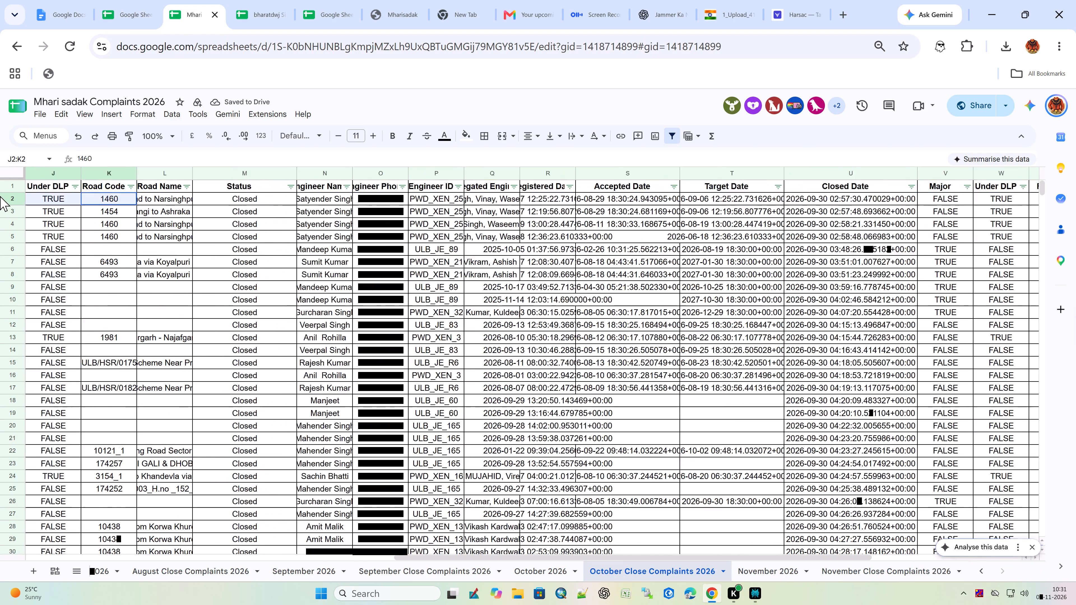
{"action": "left_click_drag", "start_coordinate": [0, 196], "coordinate": [0, 198]}
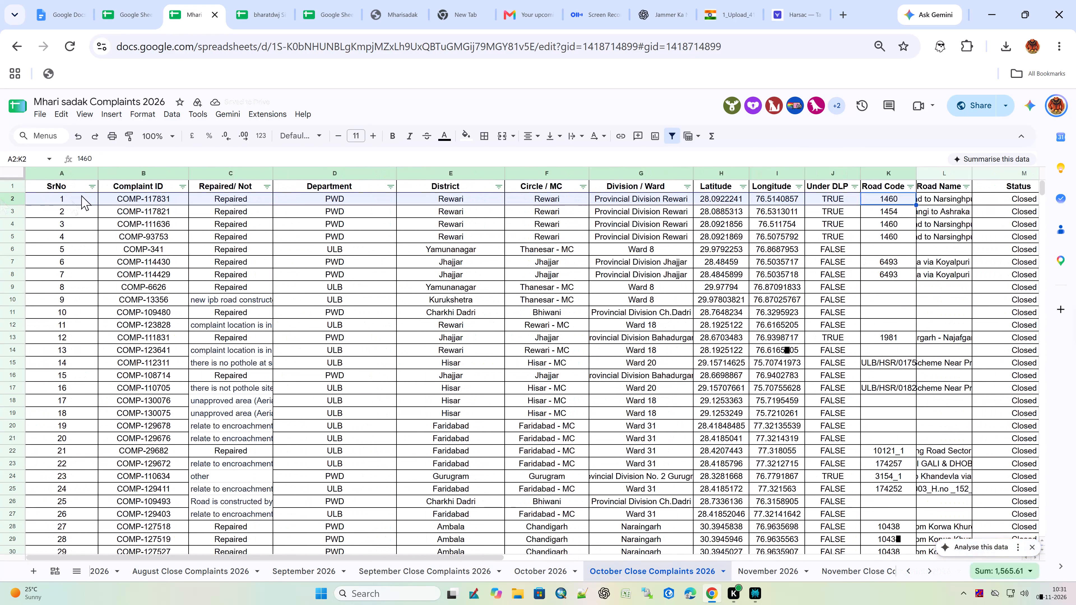
{"action": "left_click", "coordinate": [68, 169]}
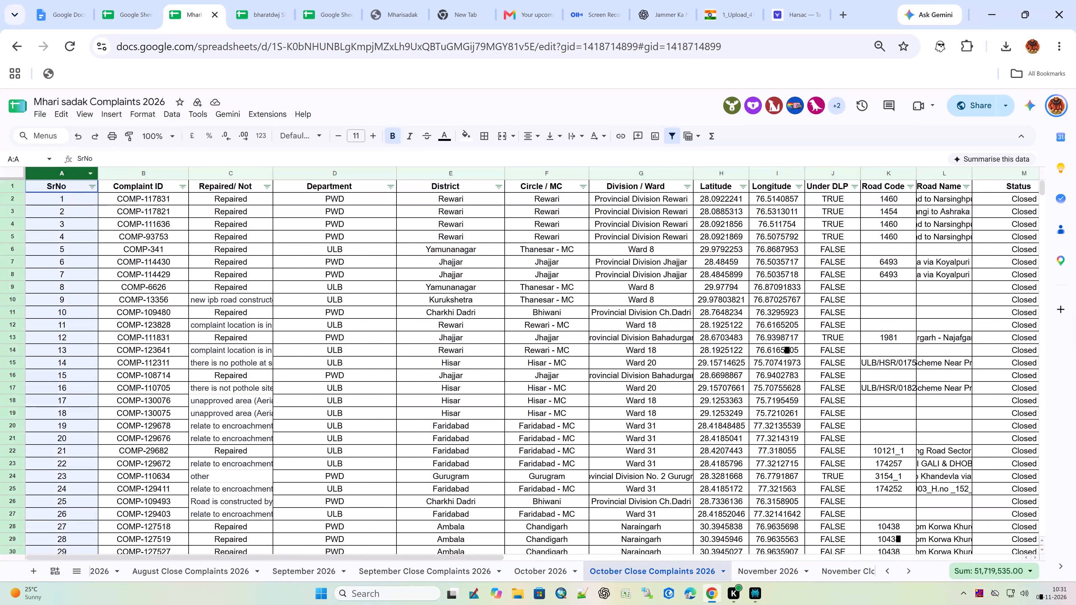
{"action": "key", "text": "ctrl+c"}
{"action": "key", "text": "ctrl+c"}
{"action": "left_click", "coordinate": [852, 564]}
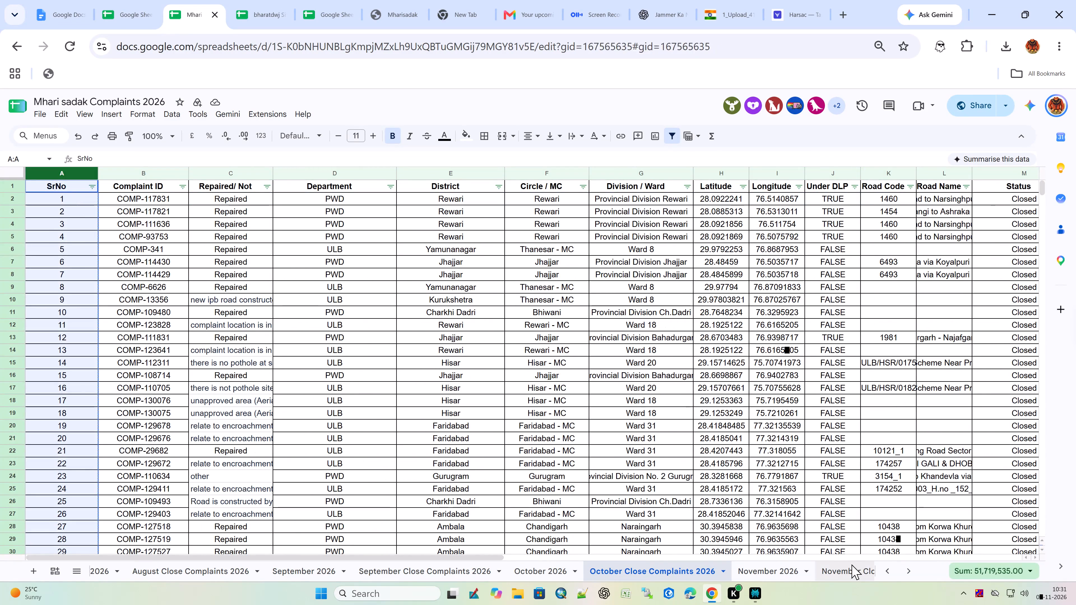
{"action": "left_click", "coordinate": [45, 173]}
{"action": "key", "text": "ctrl+v"}
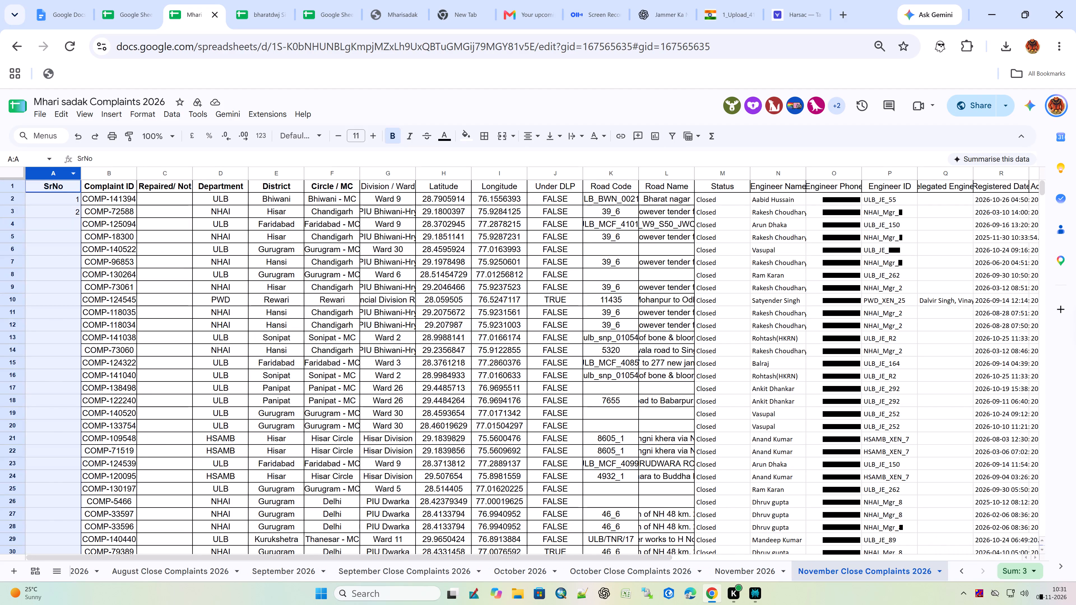
{"action": "left_click", "coordinate": [87, 250]}
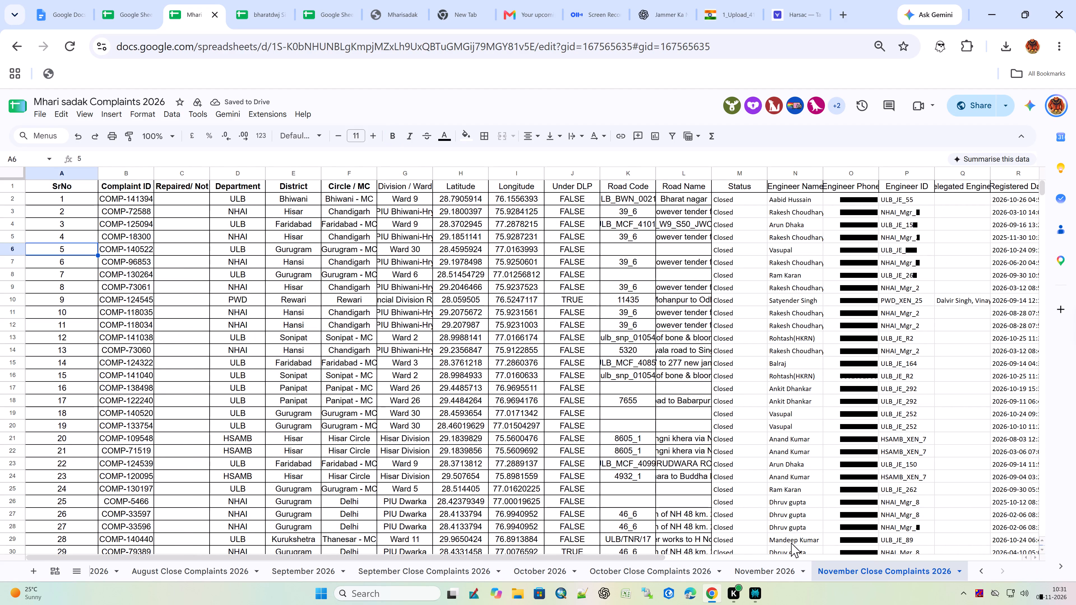
Review the November 2026 sheet and the October Close Complaints 2026 rows down to the end of the data.
{"action": "left_click", "coordinate": [743, 568]}
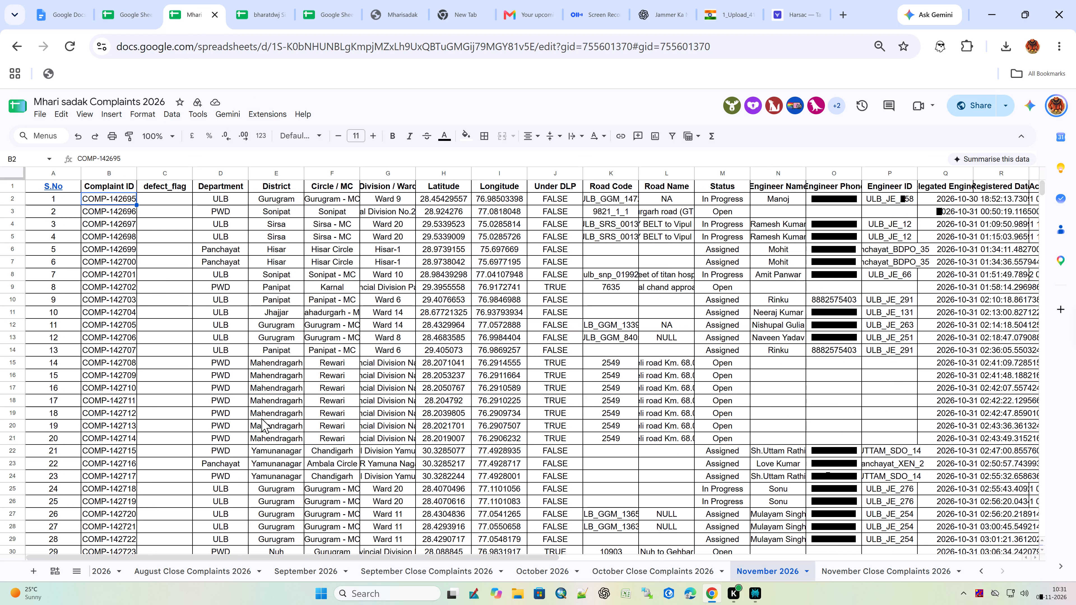
{"action": "scroll", "coordinate": [546, 446], "scroll_direction": "down", "scroll_amount": 3}
{"action": "left_click", "coordinate": [677, 579]}
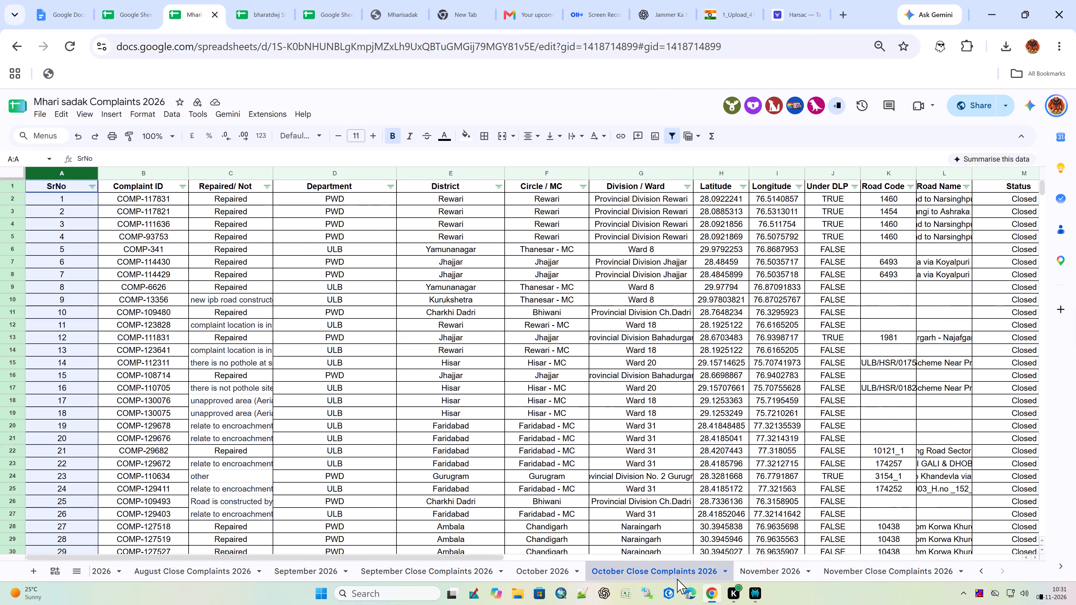
{"action": "scroll", "coordinate": [244, 453], "scroll_direction": "down", "scroll_amount": 4}
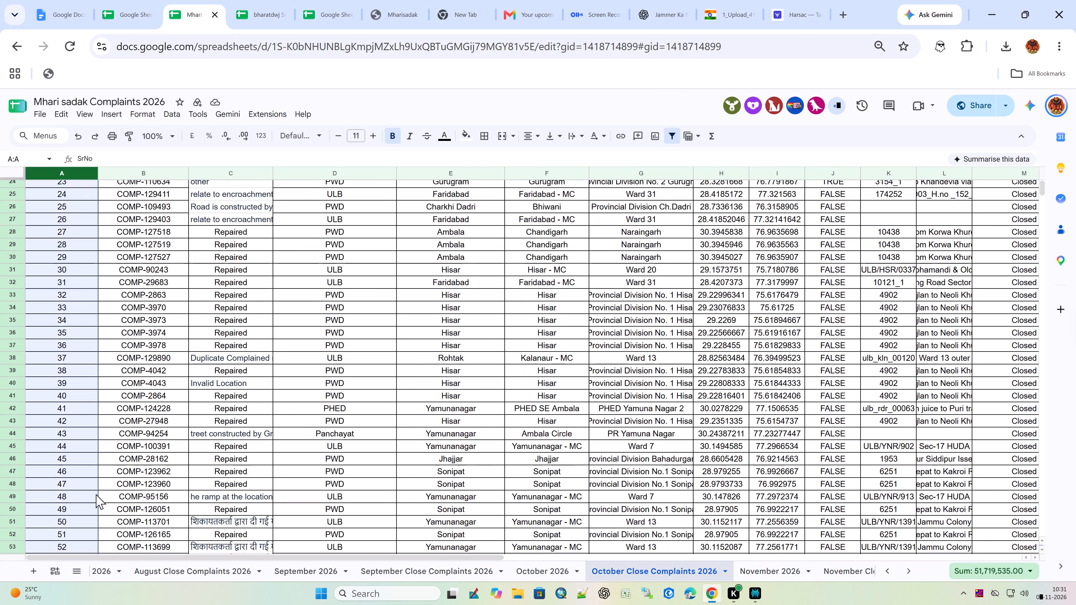
{"action": "left_click", "coordinate": [151, 486]}
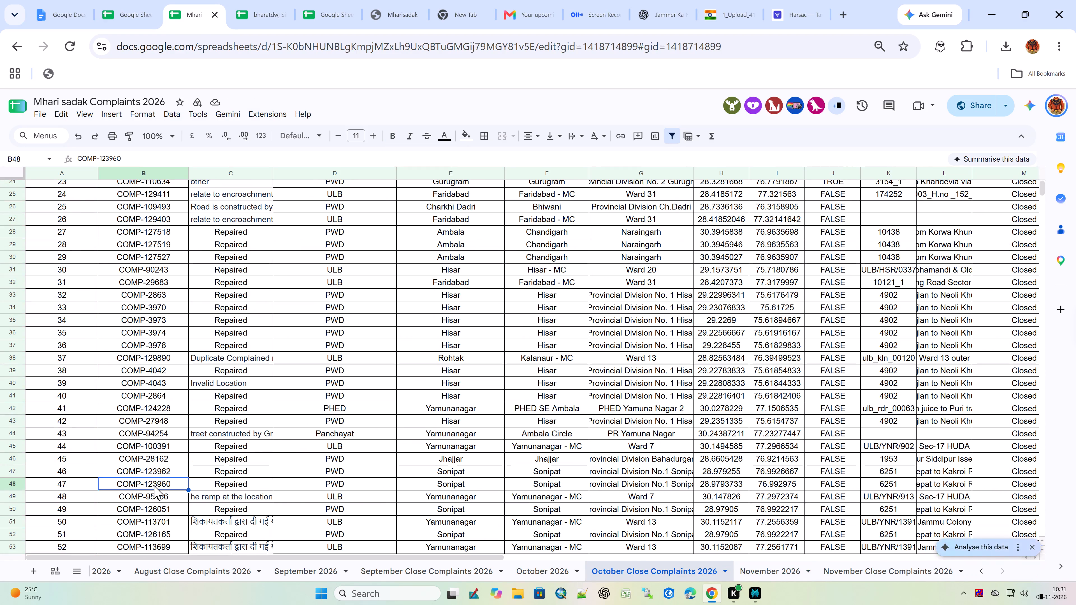
{"action": "key", "text": "ctrl+shift+Down"}
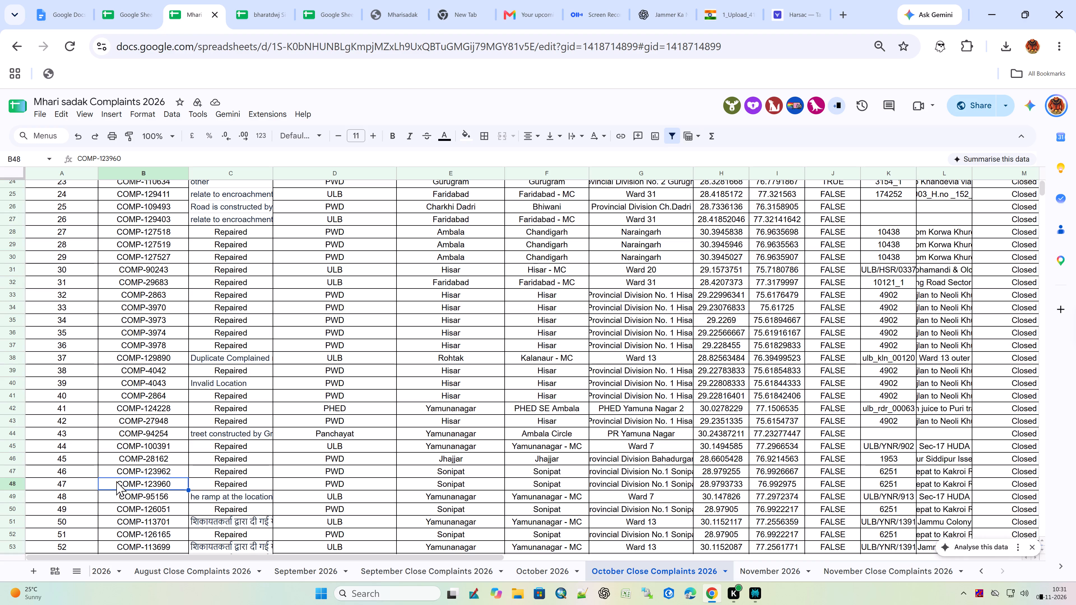
{"action": "scroll", "coordinate": [251, 457], "scroll_direction": "down", "scroll_amount": 4}
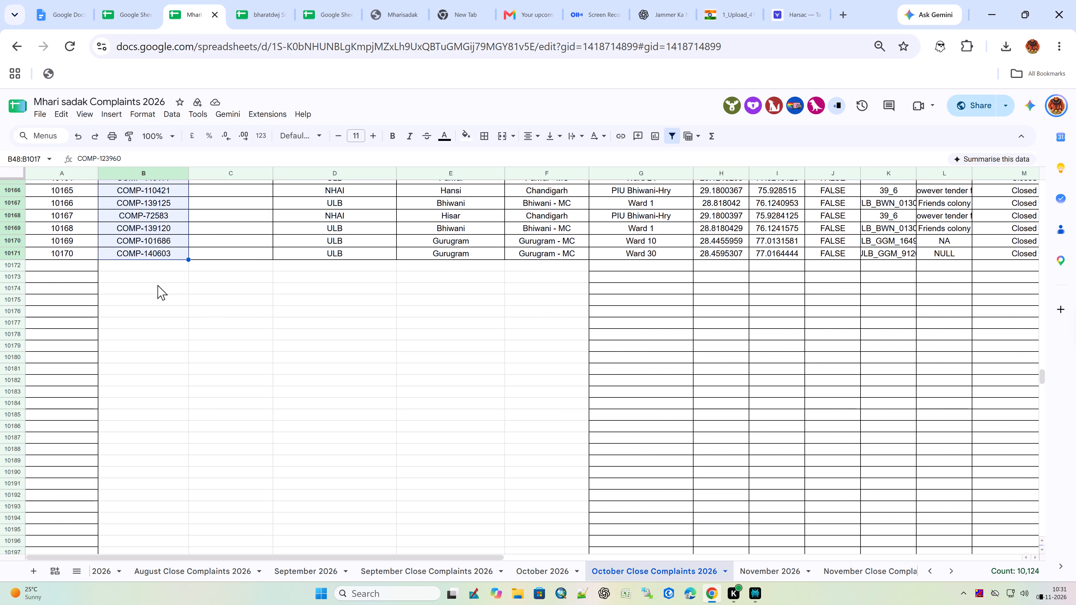
{"action": "left_click", "coordinate": [88, 265]}
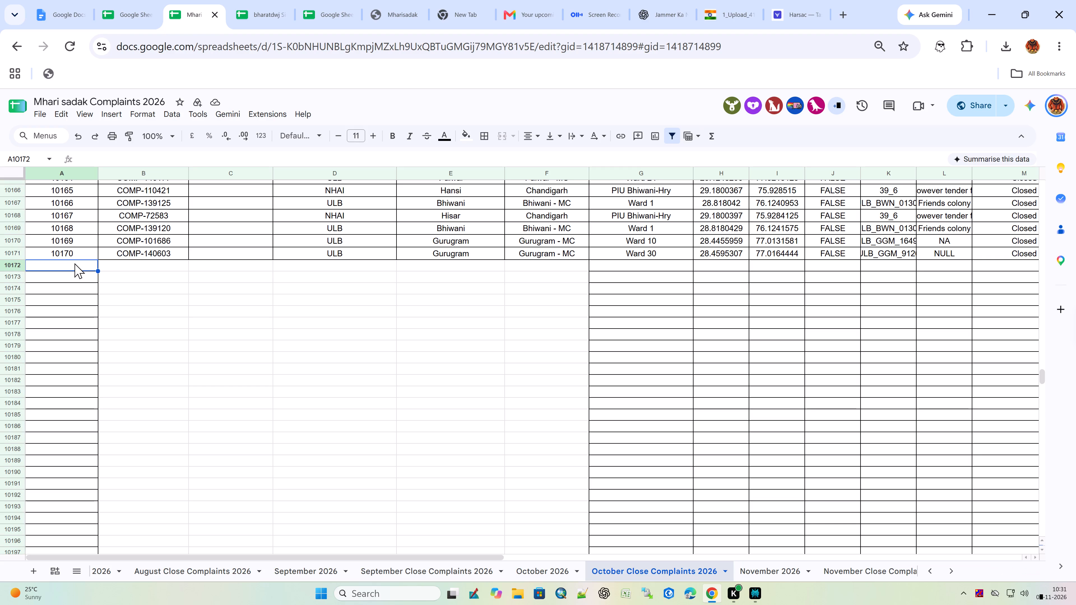
Copy the formatting of columns G:K onto columns B through F of October Close Complaints 2026 with Paint format.
{"action": "left_click_drag", "start_coordinate": [654, 174], "coordinate": [905, 183]}
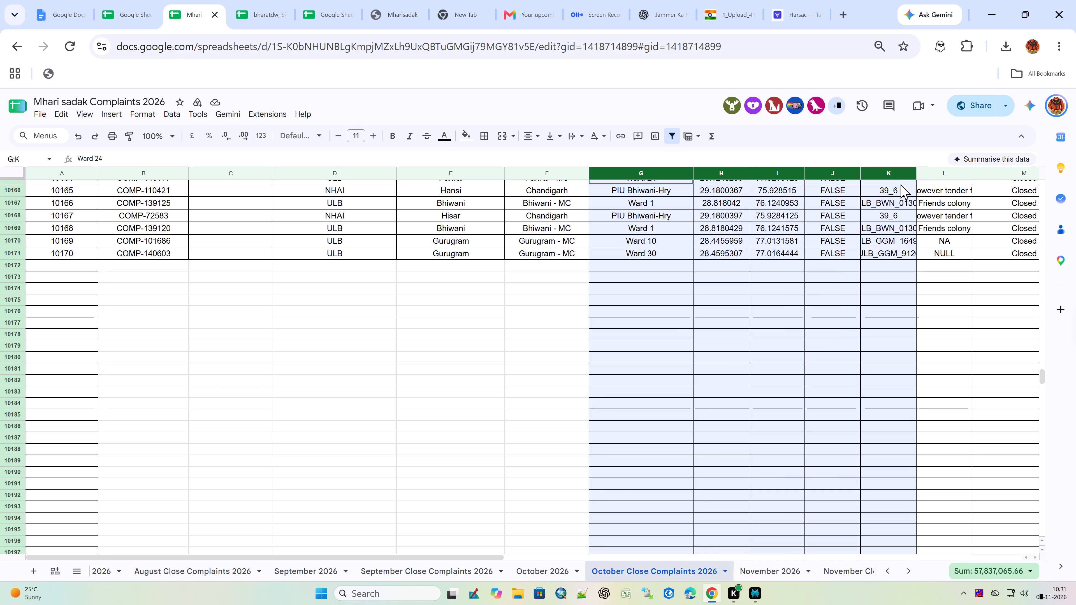
{"action": "left_click", "coordinate": [128, 136]}
{"action": "left_click_drag", "start_coordinate": [164, 175], "coordinate": [459, 183]}
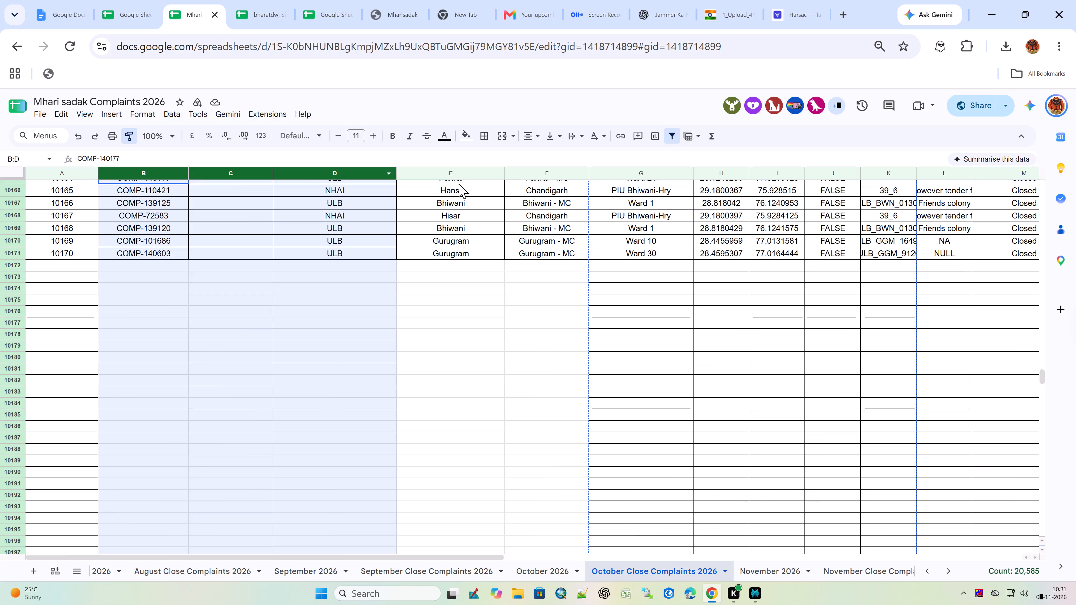
{"action": "left_click_drag", "start_coordinate": [459, 183], "coordinate": [489, 184]}
Inspect the formatting of columns B:F through the empty rows and back up to the last complaint row.
{"action": "scroll", "coordinate": [599, 342], "scroll_direction": "down", "scroll_amount": 6}
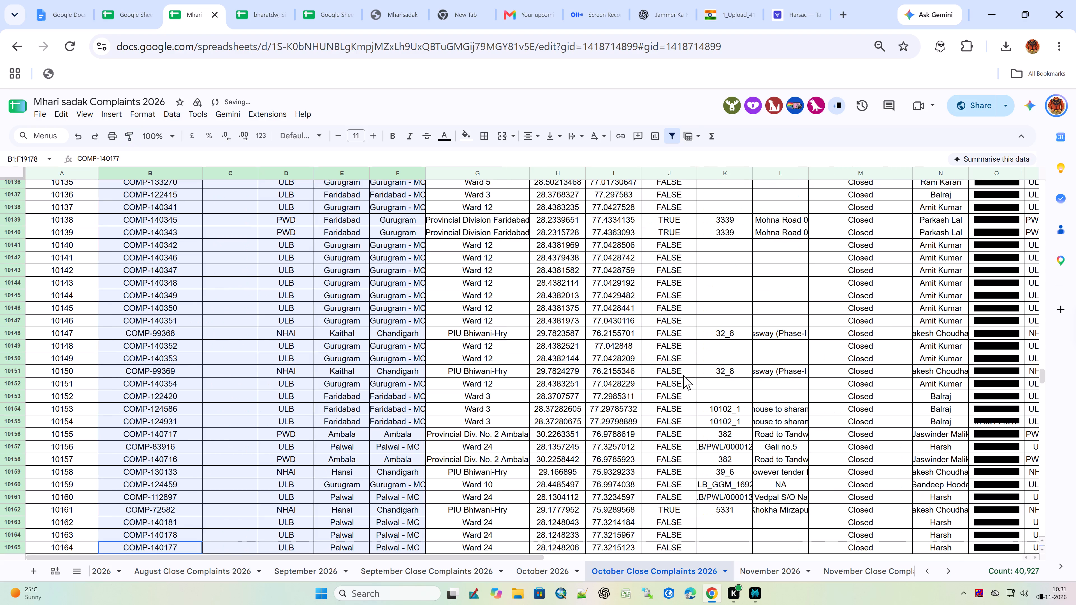
{"action": "scroll", "coordinate": [683, 375], "scroll_direction": "down", "scroll_amount": 7}
{"action": "left_click_drag", "start_coordinate": [1041, 377], "coordinate": [1040, 401]}
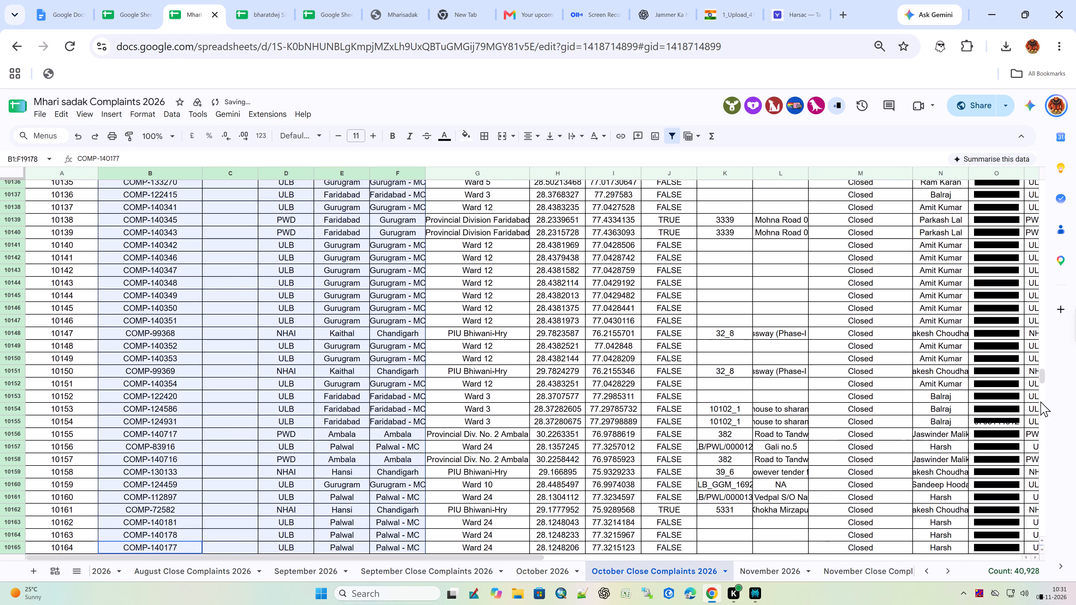
{"action": "left_click_drag", "start_coordinate": [1040, 401], "coordinate": [1040, 456]}
{"action": "scroll", "coordinate": [305, 284], "scroll_direction": "up", "scroll_amount": 6}
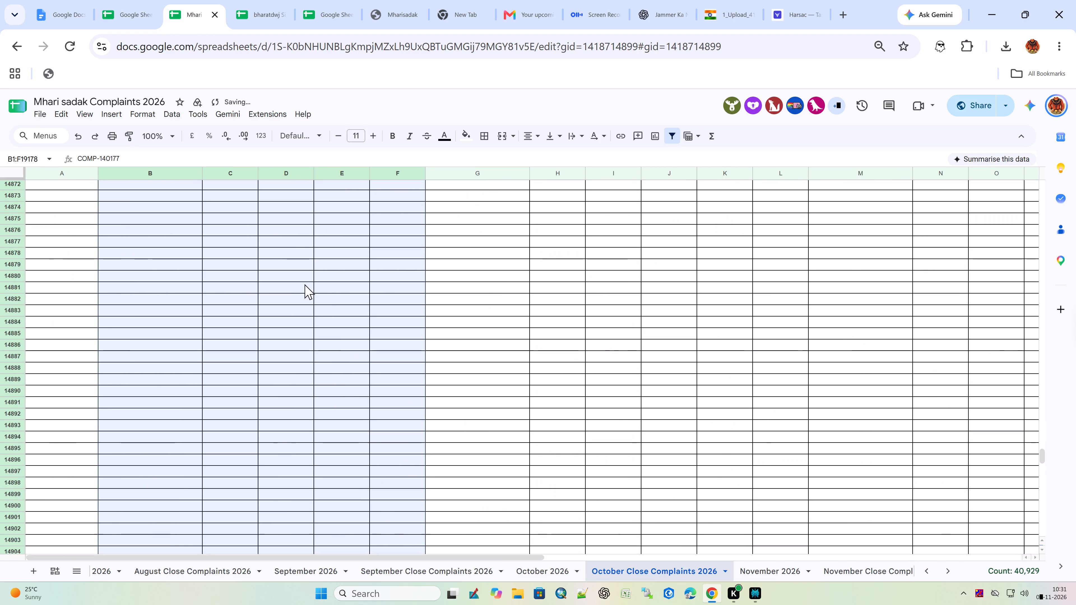
{"action": "scroll", "coordinate": [305, 284], "scroll_direction": "up", "scroll_amount": 20}
{"action": "scroll", "coordinate": [305, 284], "scroll_direction": "up", "scroll_amount": 15}
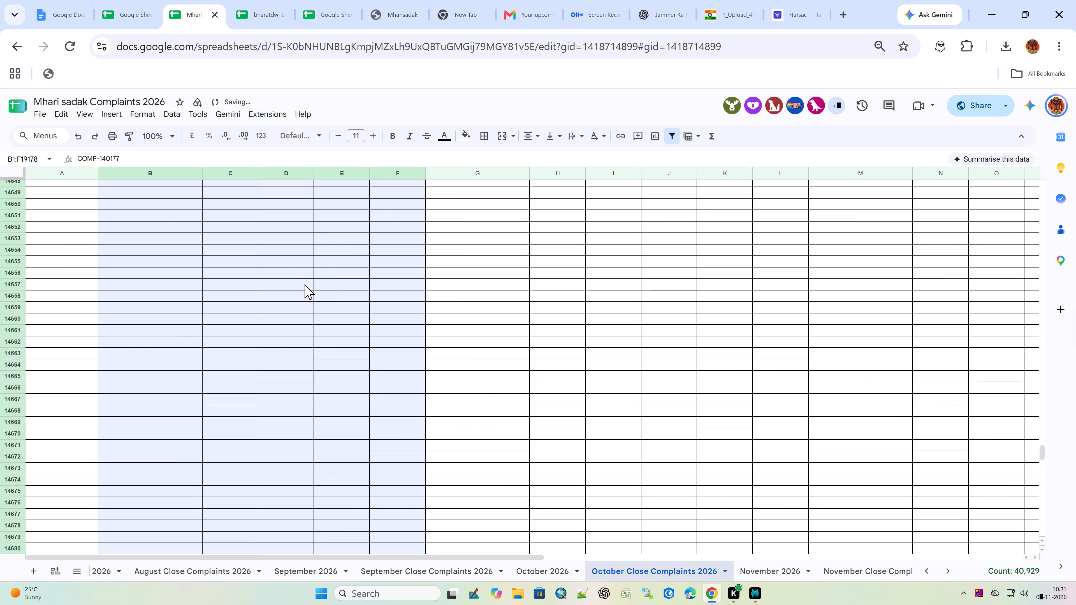
{"action": "scroll", "coordinate": [281, 331], "scroll_direction": "up", "scroll_amount": 20}
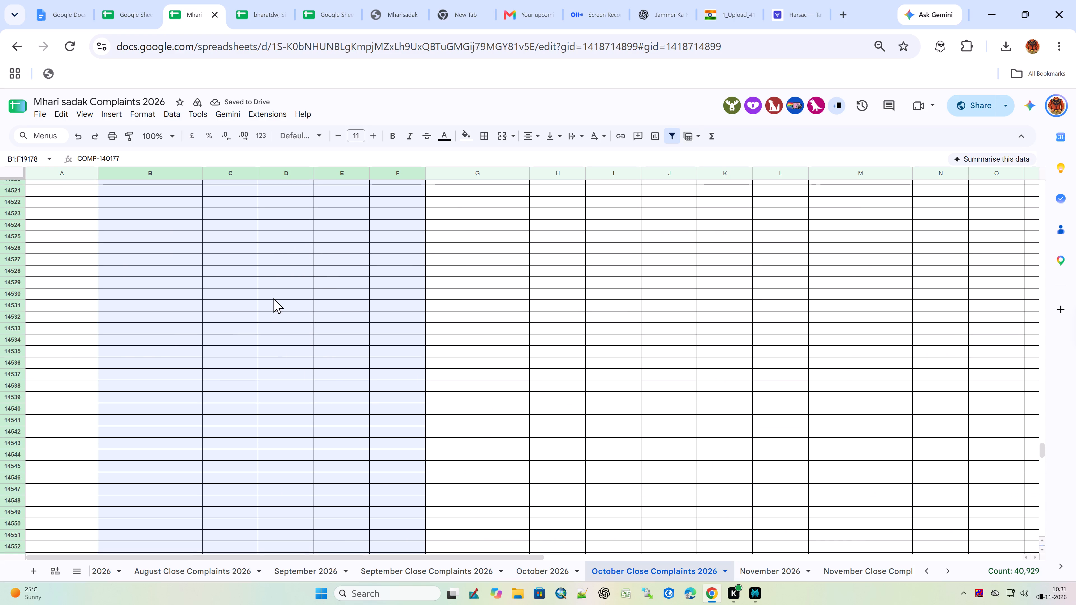
{"action": "left_click", "coordinate": [273, 298]}
{"action": "left_click", "coordinate": [161, 332]}
{"action": "key", "text": "ctrl+shift+Up"}
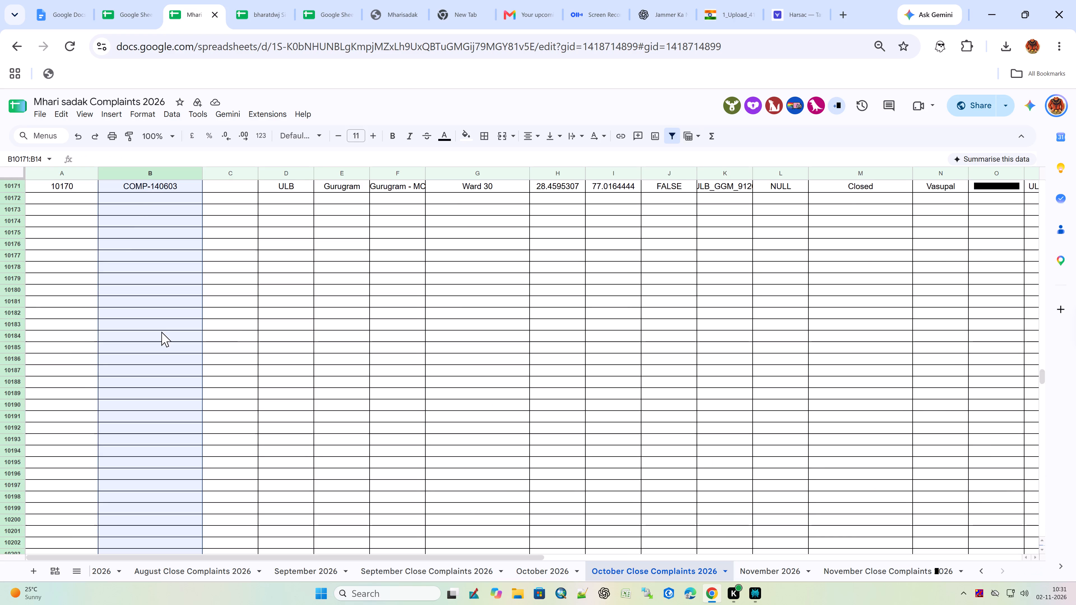
Delete the empty rows 10172 to 10546 below the last complaint in October Close Complaints 2026.
{"action": "scroll", "coordinate": [161, 332], "scroll_direction": "up", "scroll_amount": 4}
{"action": "scroll", "coordinate": [214, 343], "scroll_direction": "down", "scroll_amount": 4}
{"action": "scroll", "coordinate": [230, 338], "scroll_direction": "up", "scroll_amount": 3}
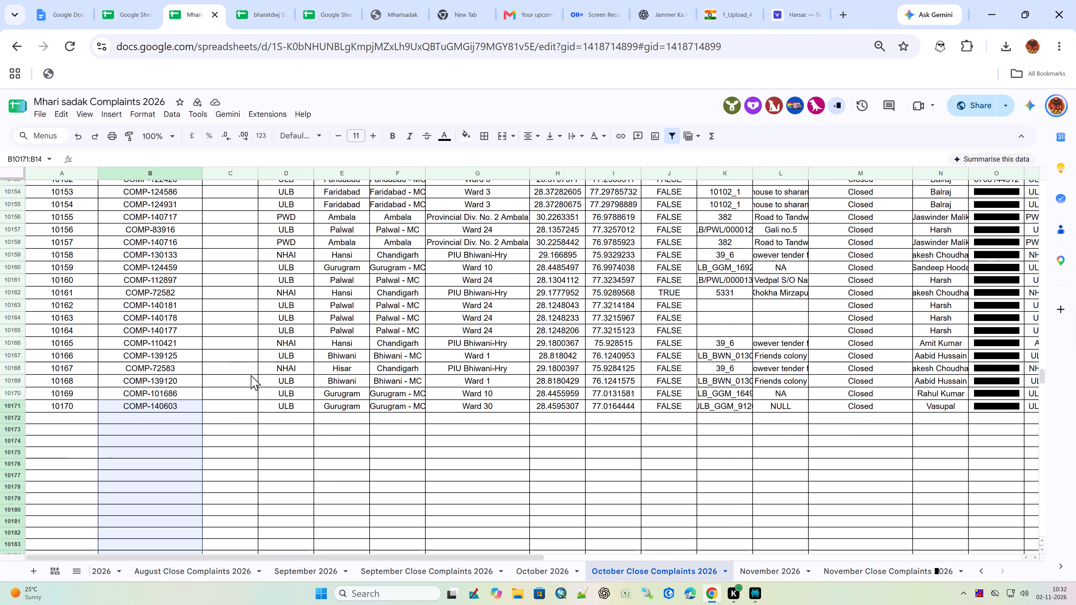
{"action": "left_click", "coordinate": [182, 428]}
{"action": "left_click_drag", "start_coordinate": [50, 420], "coordinate": [272, 425]}
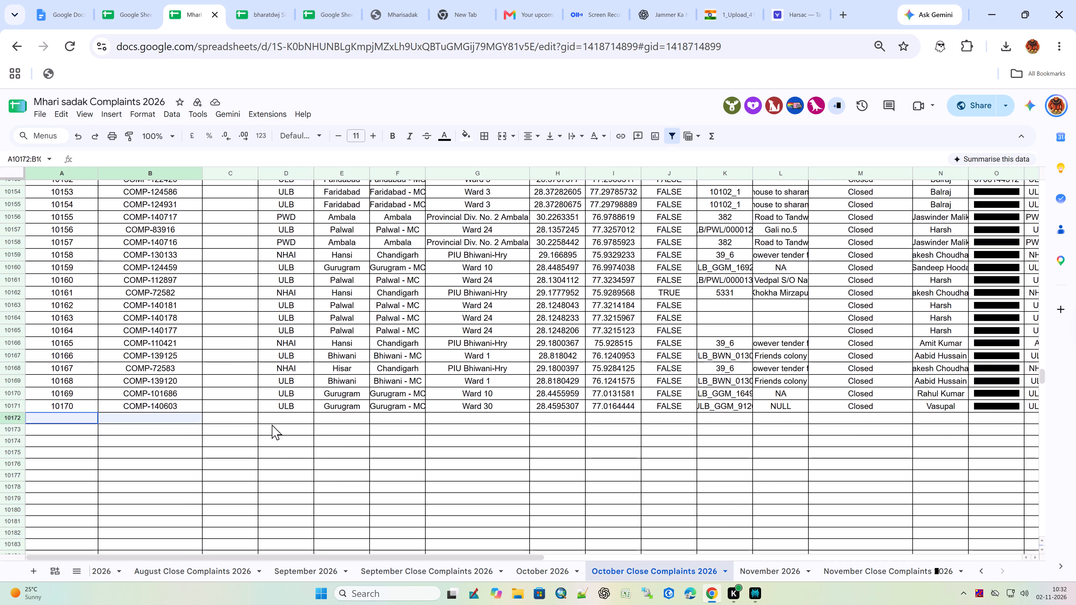
{"action": "left_click_drag", "start_coordinate": [272, 425], "coordinate": [1027, 442]}
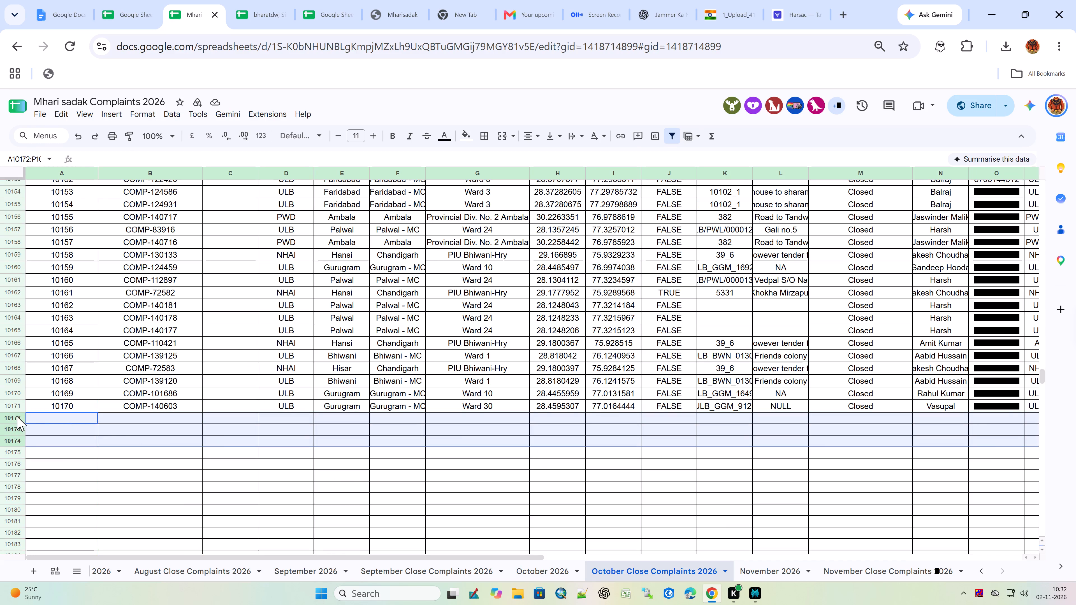
{"action": "left_click_drag", "start_coordinate": [15, 416], "coordinate": [10, 604]}
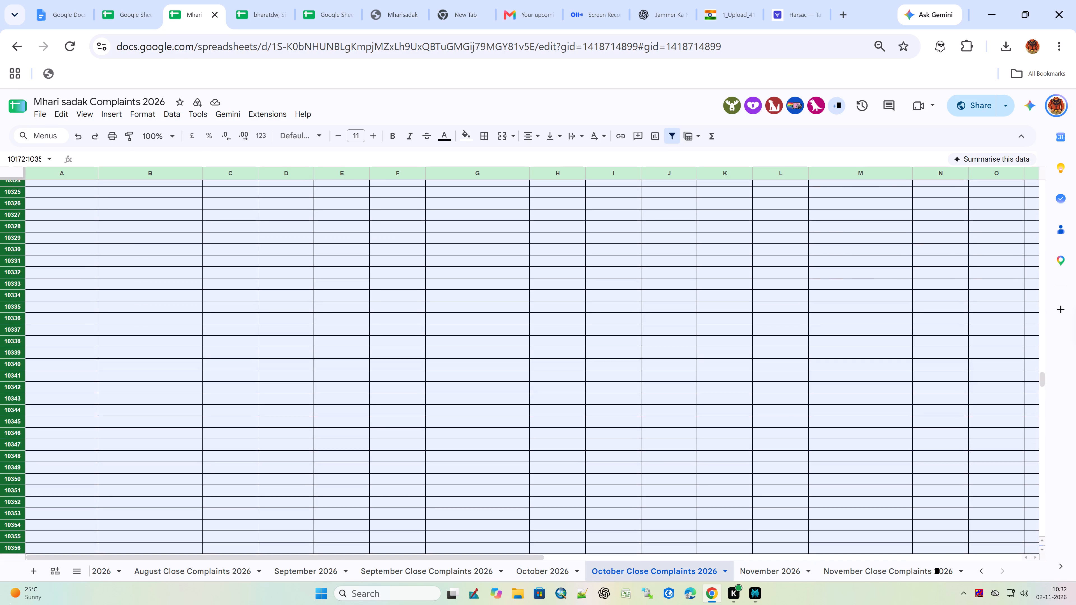
{"action": "left_click_drag", "start_coordinate": [10, 604], "coordinate": [10, 604]}
{"action": "right_click", "coordinate": [12, 502]}
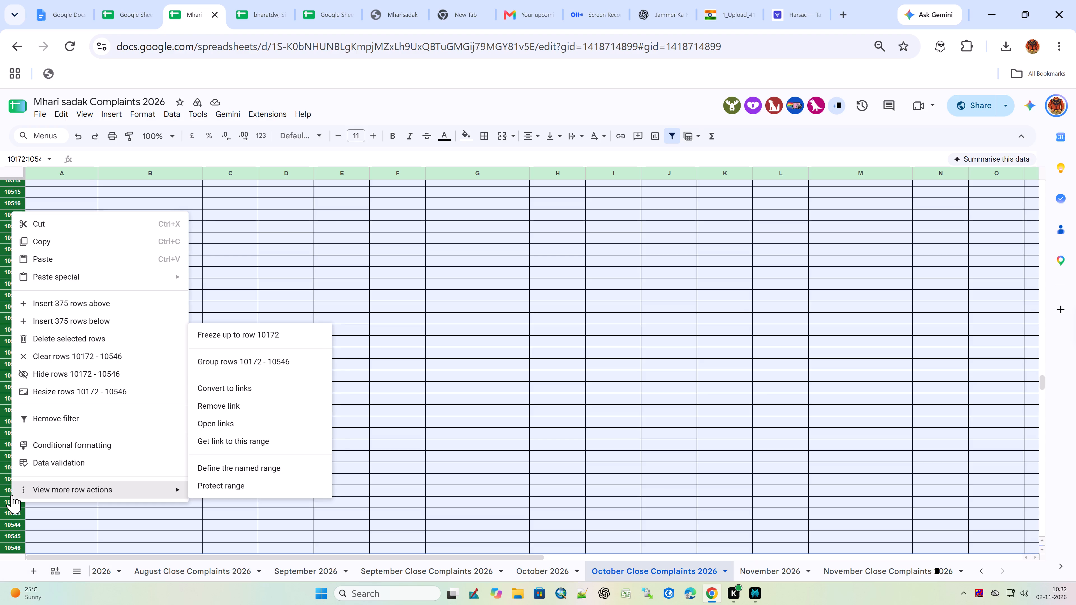
{"action": "left_click", "coordinate": [24, 343]}
Delete another block of empty rows, 10172 to 10546, directly below the SrNo 10170 complaint.
{"action": "scroll", "coordinate": [125, 393], "scroll_direction": "up", "scroll_amount": 2}
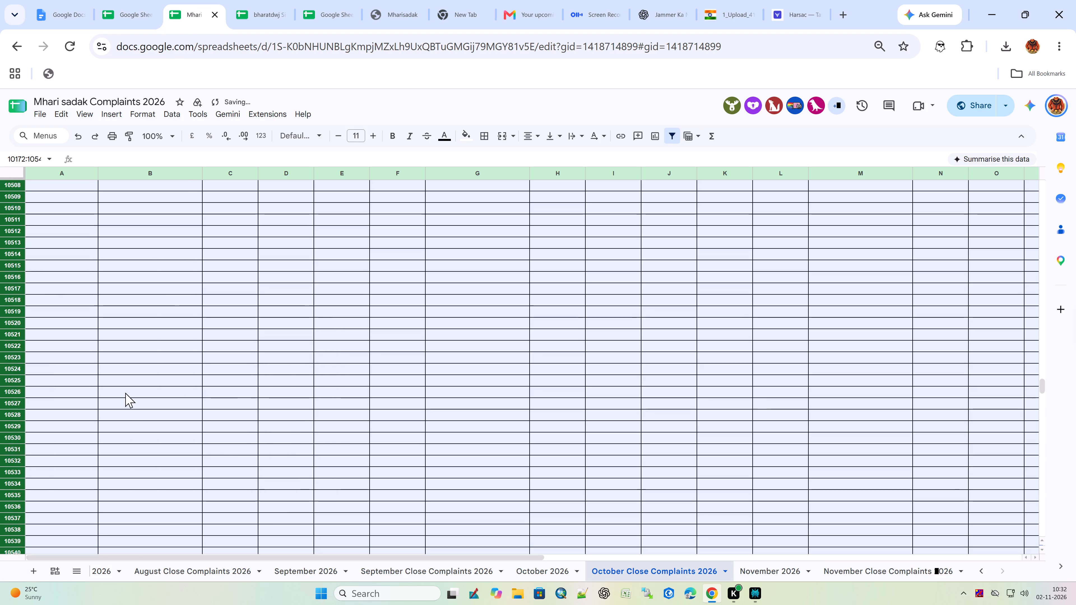
{"action": "scroll", "coordinate": [125, 393], "scroll_direction": "up", "scroll_amount": 20}
{"action": "scroll", "coordinate": [125, 393], "scroll_direction": "up", "scroll_amount": 16}
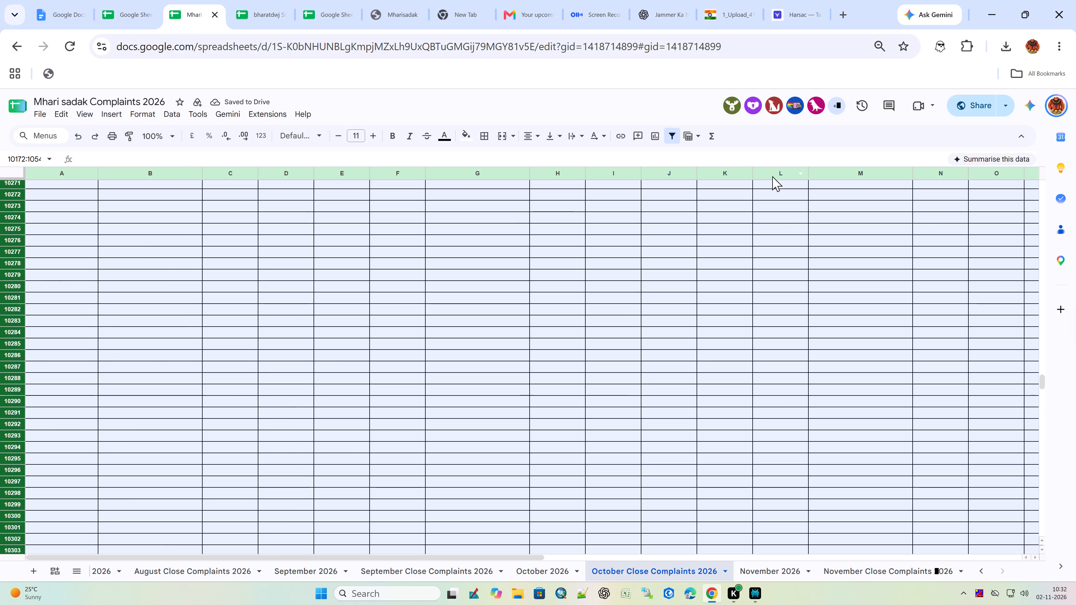
{"action": "left_click_drag", "start_coordinate": [1043, 375], "coordinate": [1044, 343]}
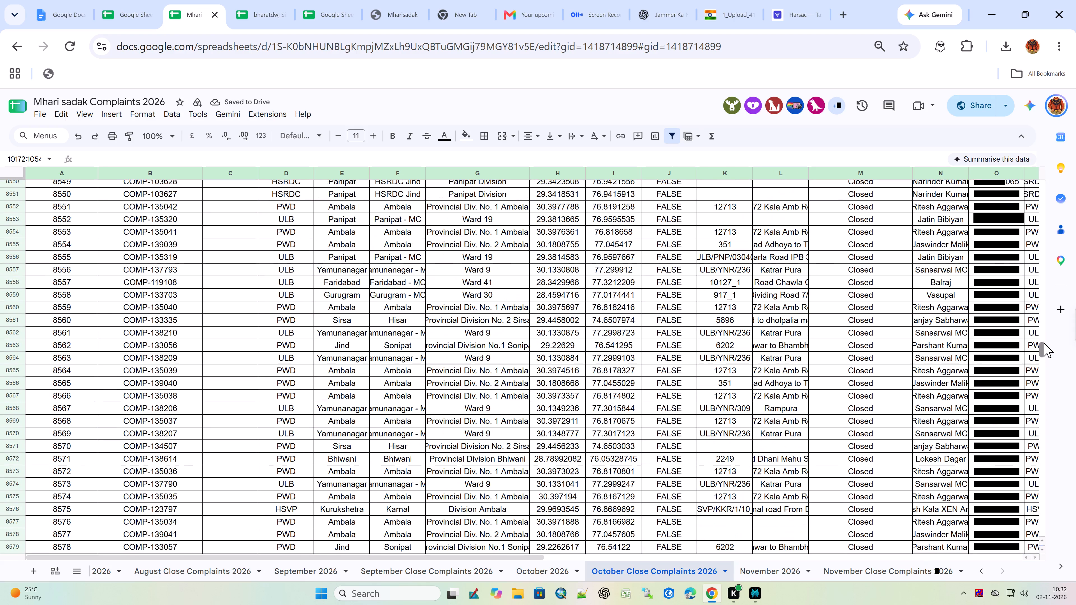
{"action": "left_click_drag", "start_coordinate": [1044, 343], "coordinate": [1046, 370]}
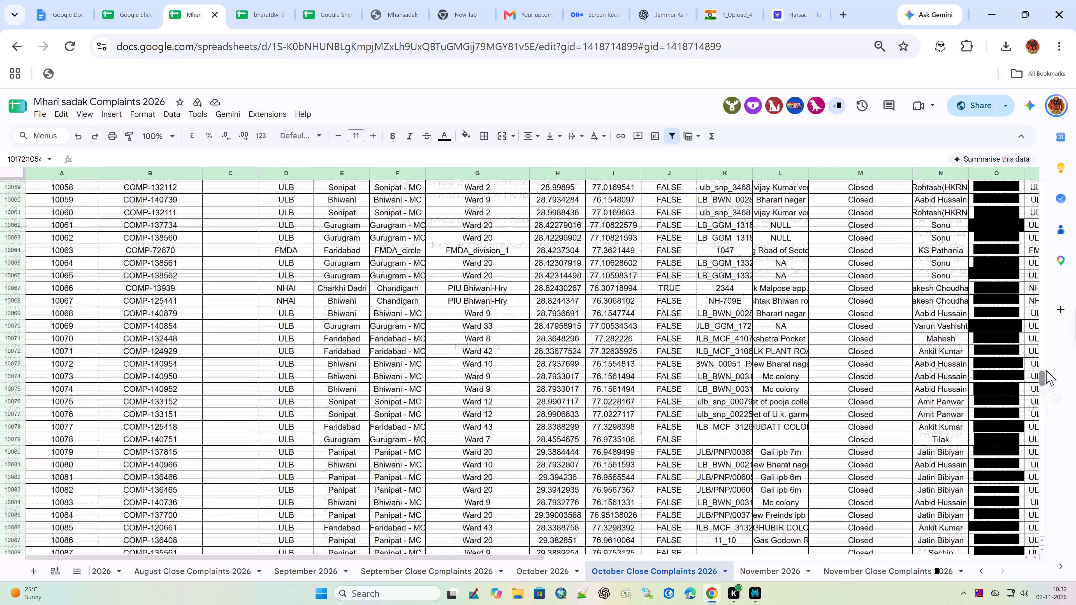
{"action": "left_click_drag", "start_coordinate": [1046, 370], "coordinate": [1051, 377]}
{"action": "scroll", "coordinate": [462, 280], "scroll_direction": "up", "scroll_amount": 17}
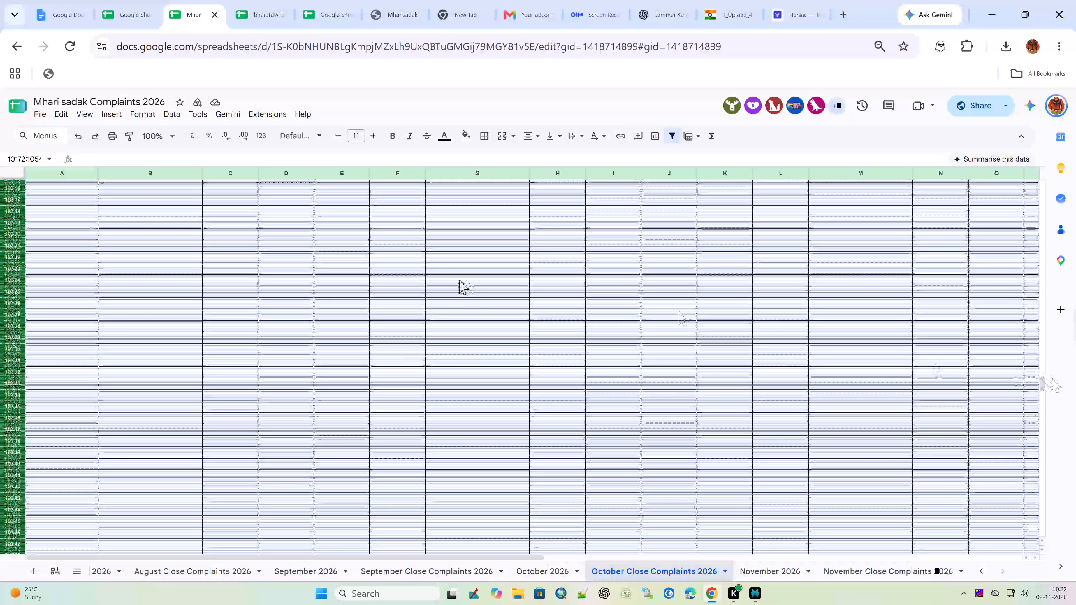
{"action": "scroll", "coordinate": [459, 280], "scroll_direction": "up", "scroll_amount": 20}
{"action": "scroll", "coordinate": [459, 280], "scroll_direction": "up", "scroll_amount": 4}
{"action": "scroll", "coordinate": [459, 280], "scroll_direction": "down", "scroll_amount": 1}
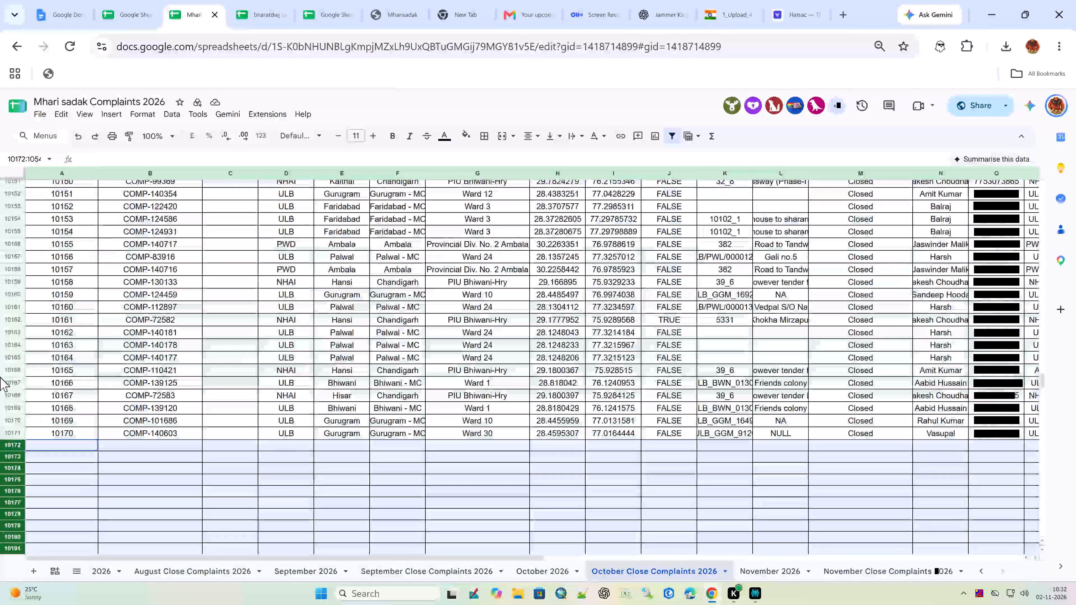
{"action": "right_click", "coordinate": [0, 464]}
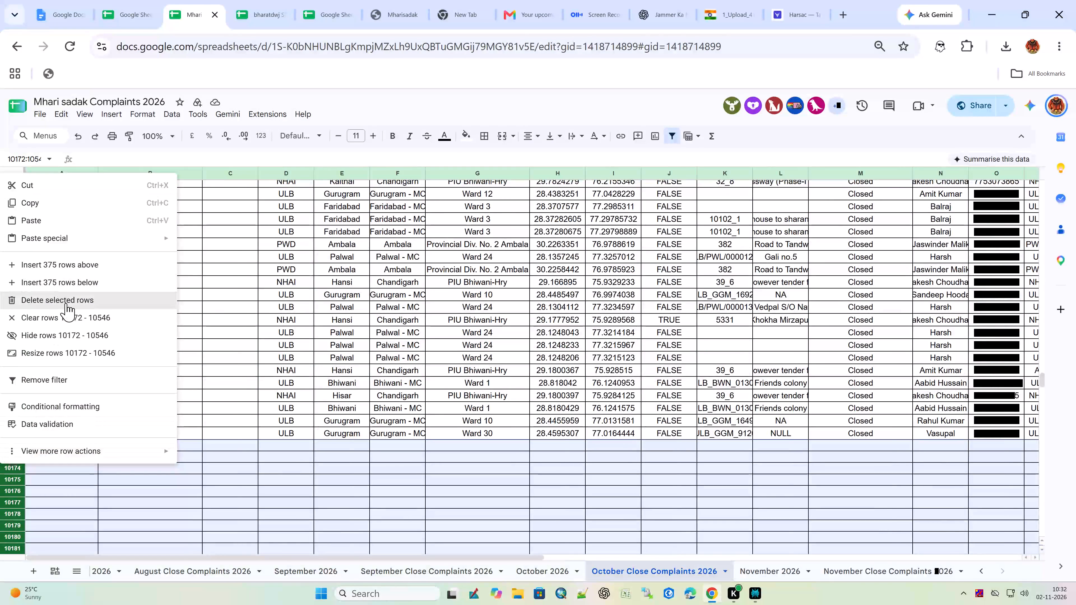
{"action": "left_click", "coordinate": [66, 303]}
{"action": "left_click", "coordinate": [66, 303]}
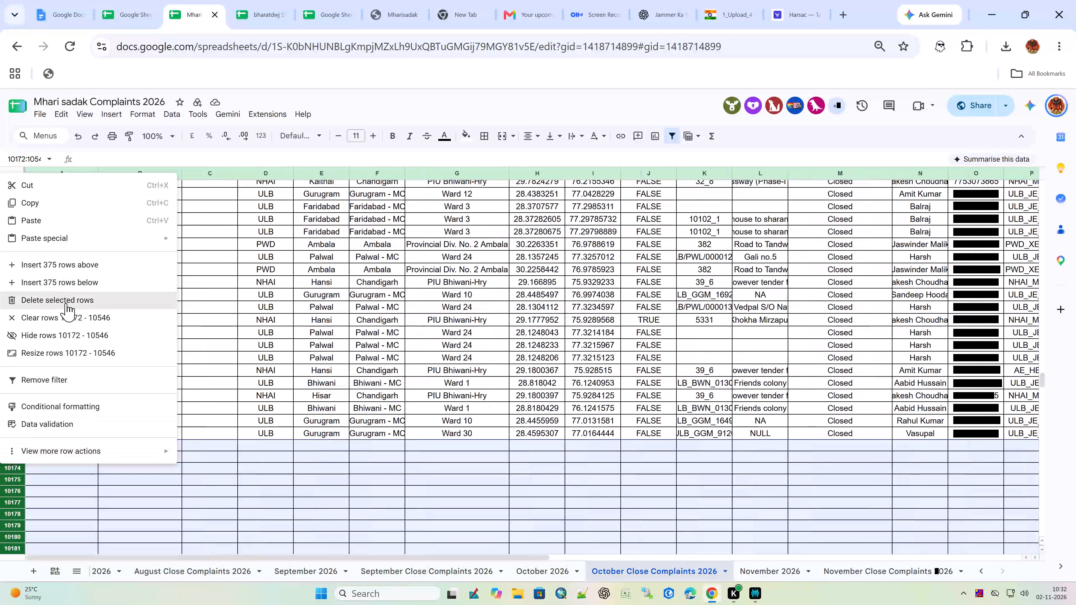
{"action": "left_click", "coordinate": [66, 303]}
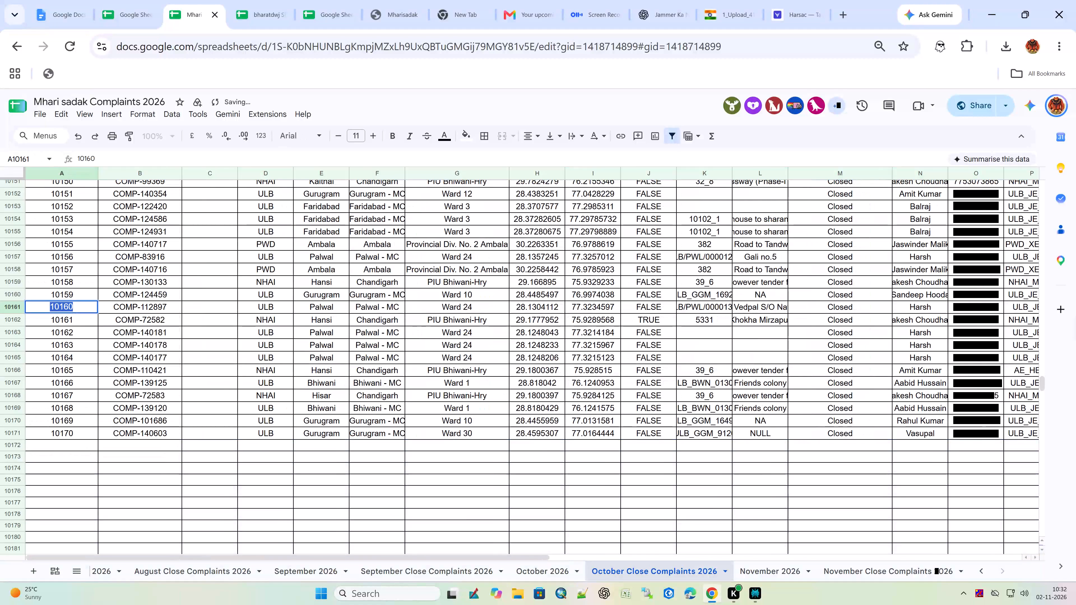
{"action": "left_click", "coordinate": [65, 504]}
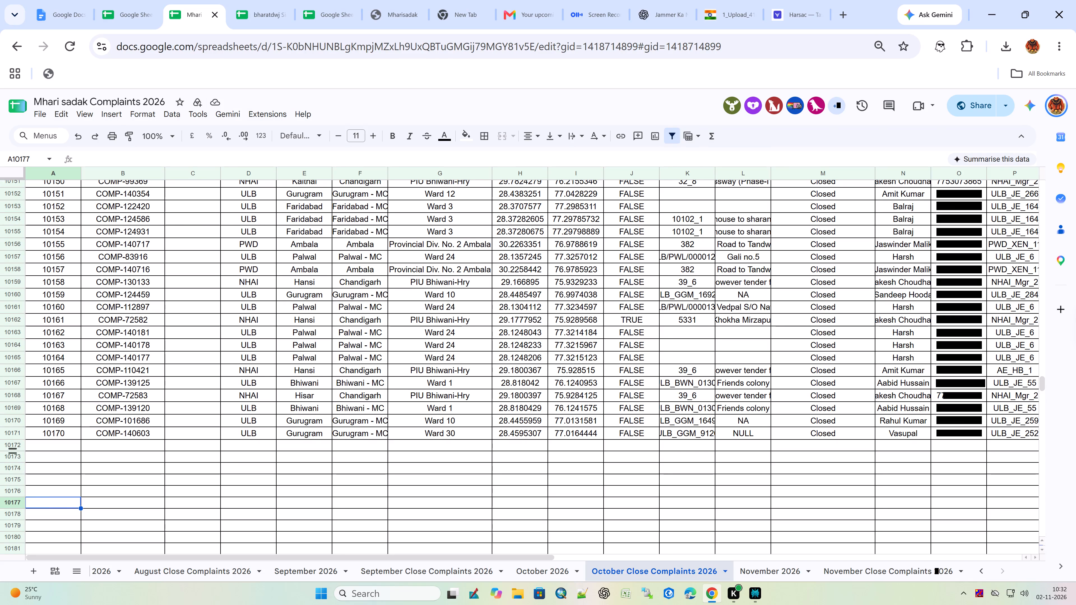
Delete a further block of empty rows, 10172 to 10287, from October Close Complaints 2026.
{"action": "left_click_drag", "start_coordinate": [15, 446], "coordinate": [0, 604]}
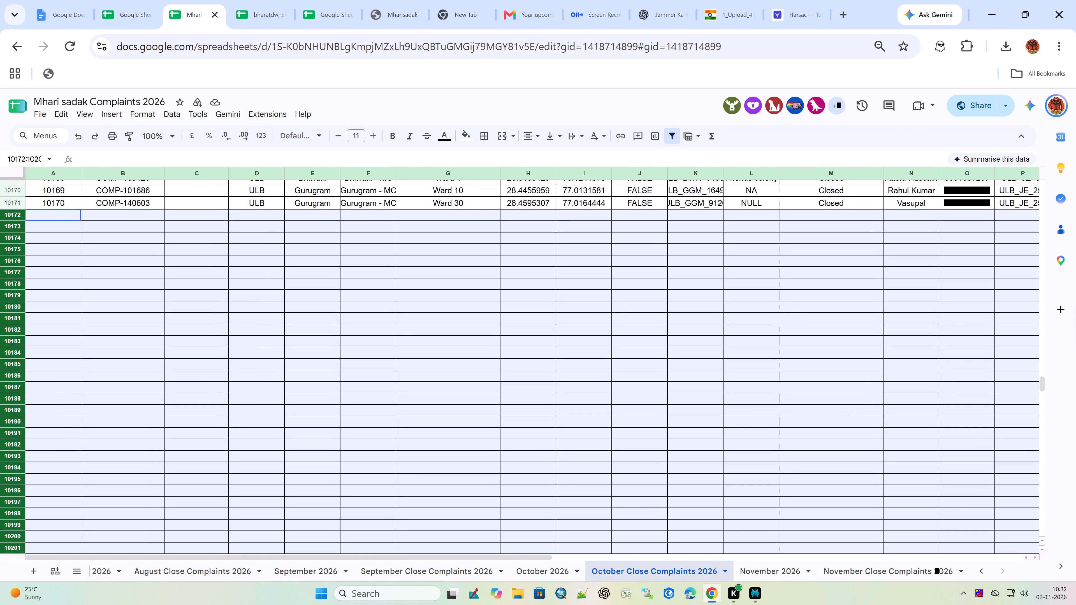
{"action": "left_click_drag", "start_coordinate": [0, 604], "coordinate": [0, 599]}
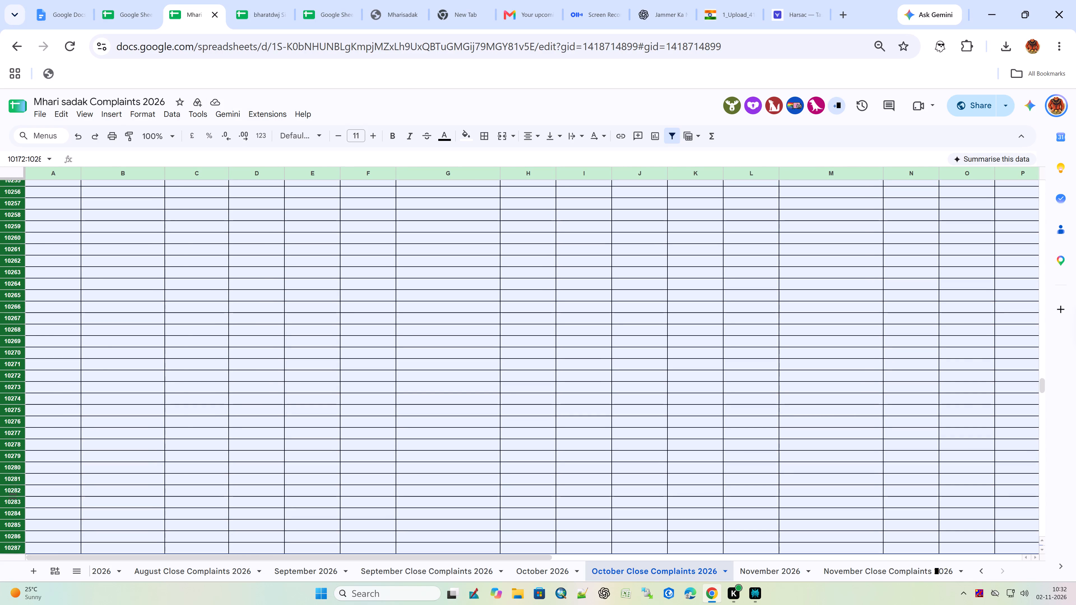
{"action": "right_click", "coordinate": [5, 478]}
{"action": "left_click", "coordinate": [50, 315]}
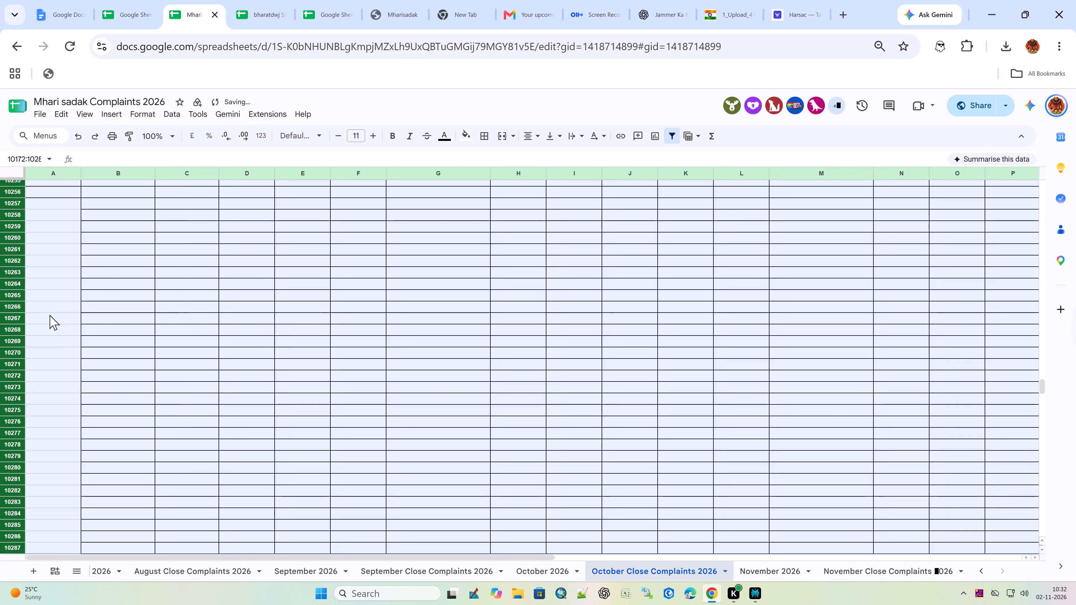
Delete the remaining empty rows below the last October complaint, down to the sheet's final row 18312.
{"action": "scroll", "coordinate": [259, 368], "scroll_direction": "down", "scroll_amount": 6}
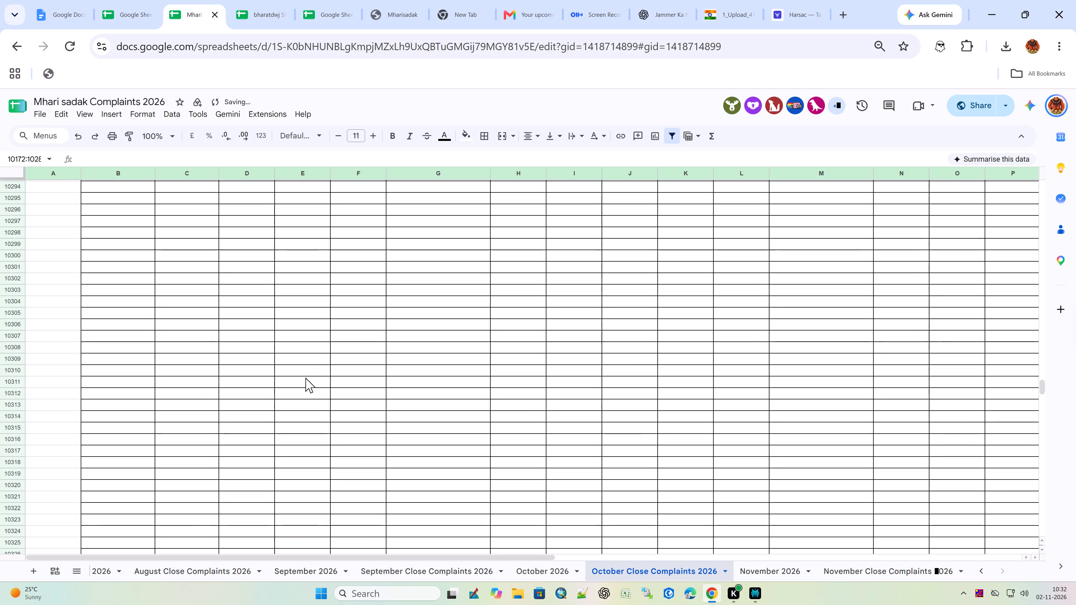
{"action": "scroll", "coordinate": [176, 472], "scroll_direction": "down", "scroll_amount": 4}
{"action": "scroll", "coordinate": [56, 538], "scroll_direction": "down", "scroll_amount": 13}
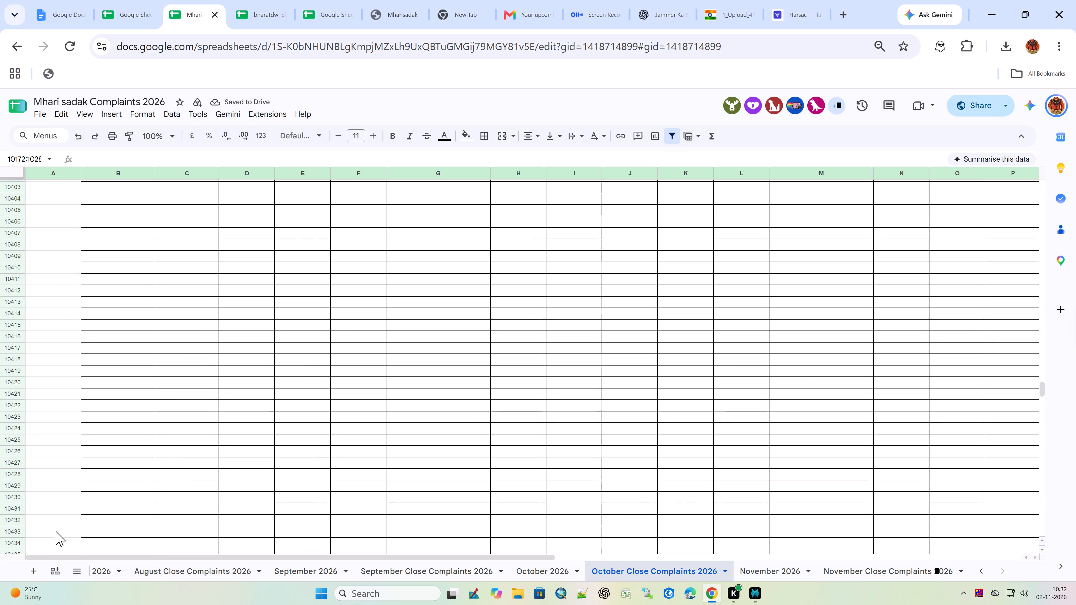
{"action": "scroll", "coordinate": [56, 530], "scroll_direction": "down", "scroll_amount": 8}
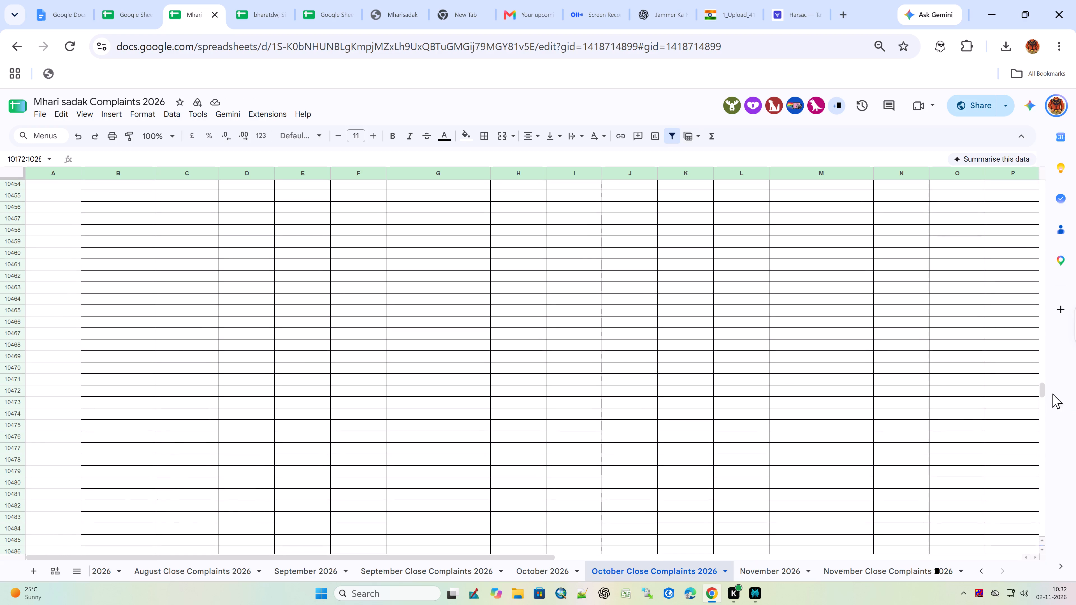
{"action": "left_click_drag", "start_coordinate": [1044, 390], "coordinate": [1043, 541]}
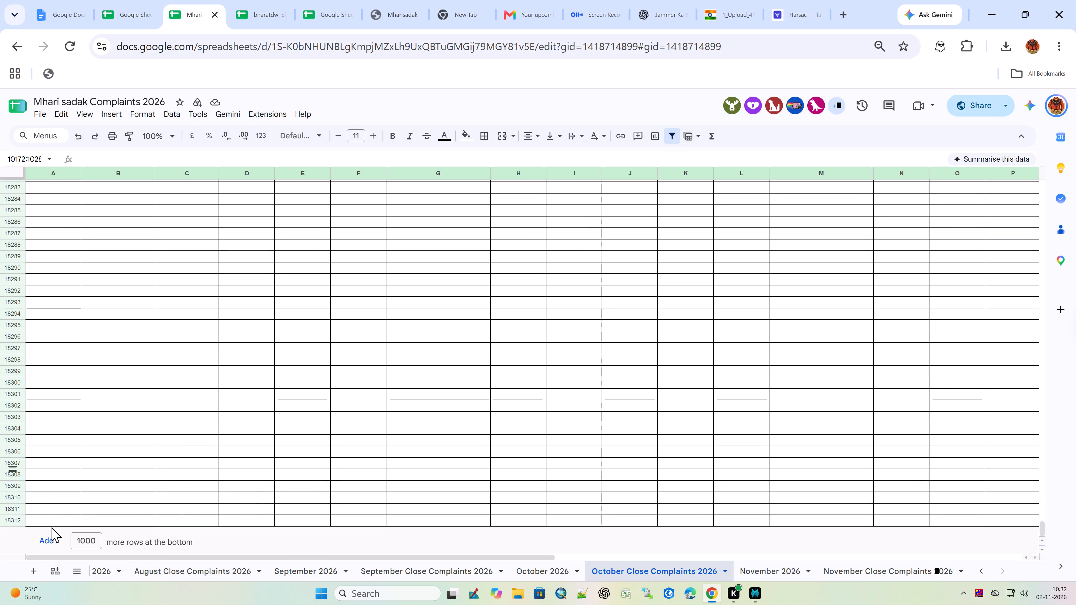
{"action": "left_click", "coordinate": [50, 521]}
{"action": "key", "text": "ctrl+shift+Up"}
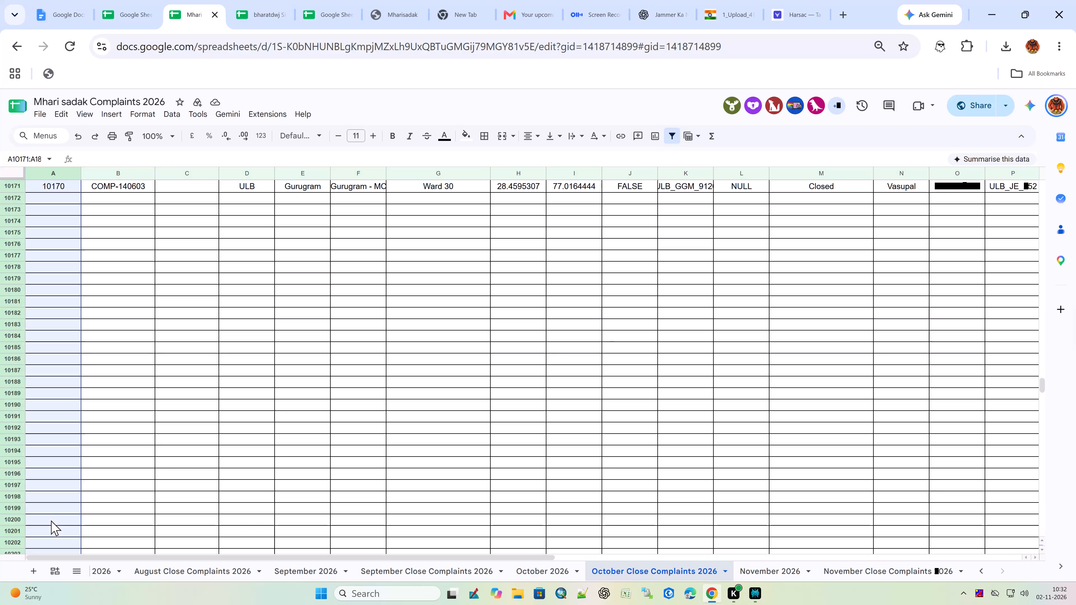
{"action": "scroll", "coordinate": [124, 308], "scroll_direction": "up", "scroll_amount": 3}
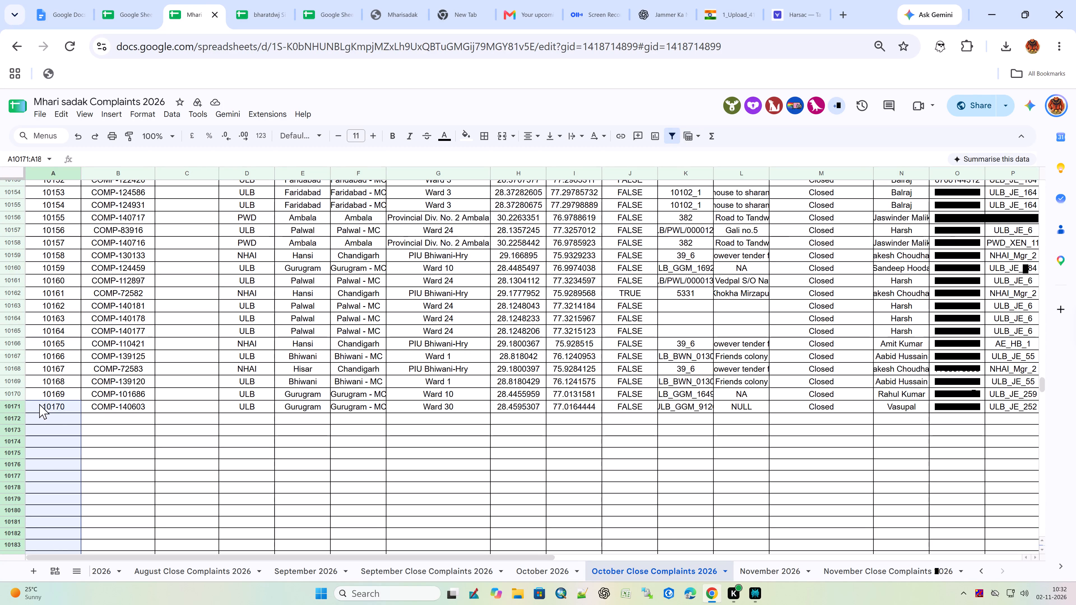
{"action": "left_click", "coordinate": [55, 408], "text": "ctrl"}
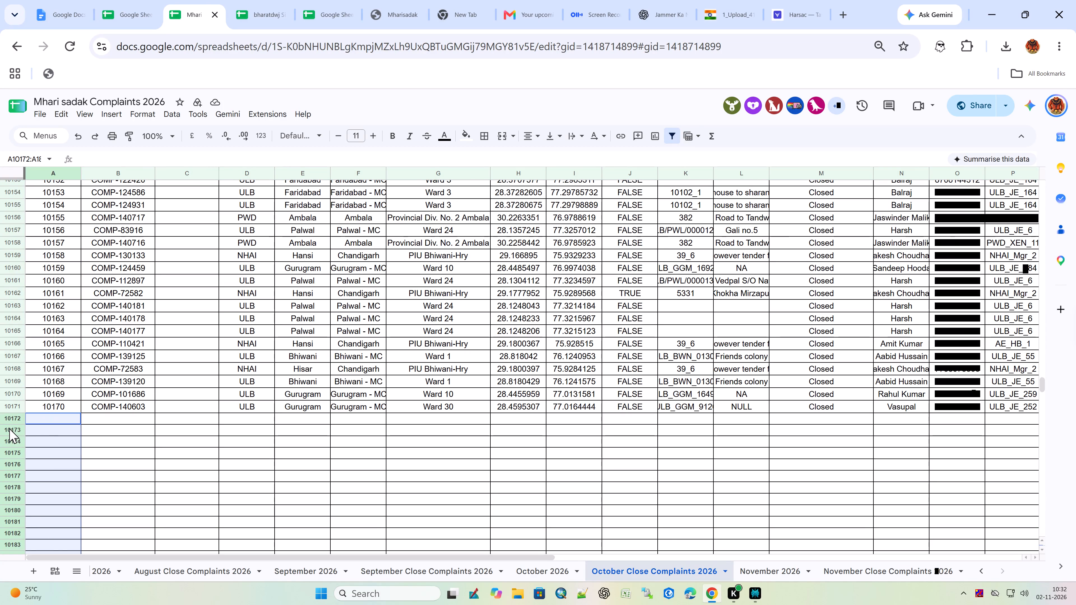
{"action": "left_click", "coordinate": [40, 422], "text": "ctrl"}
{"action": "right_click", "coordinate": [4, 442], "text": "ctrl"}
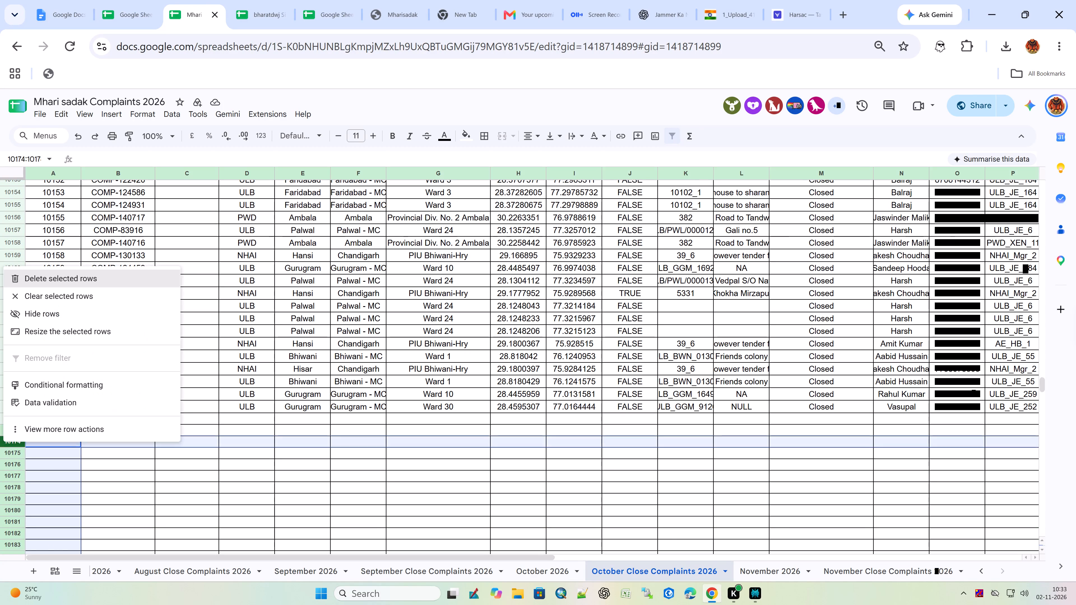
{"action": "left_click", "coordinate": [65, 272], "text": "ctrl"}
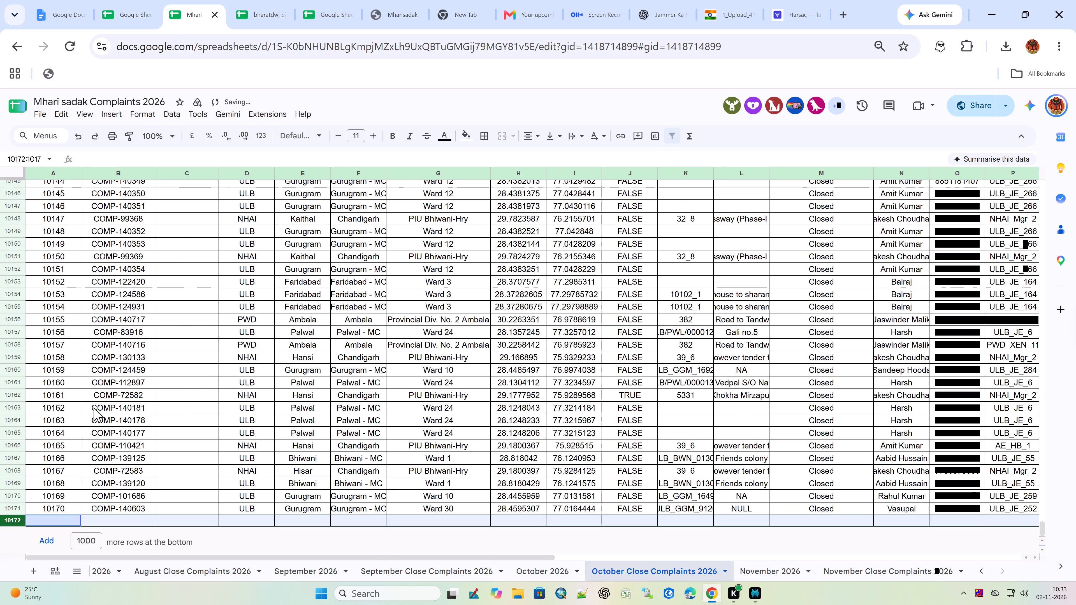
{"action": "left_click", "coordinate": [90, 468]}
{"action": "left_click", "coordinate": [65, 512]}
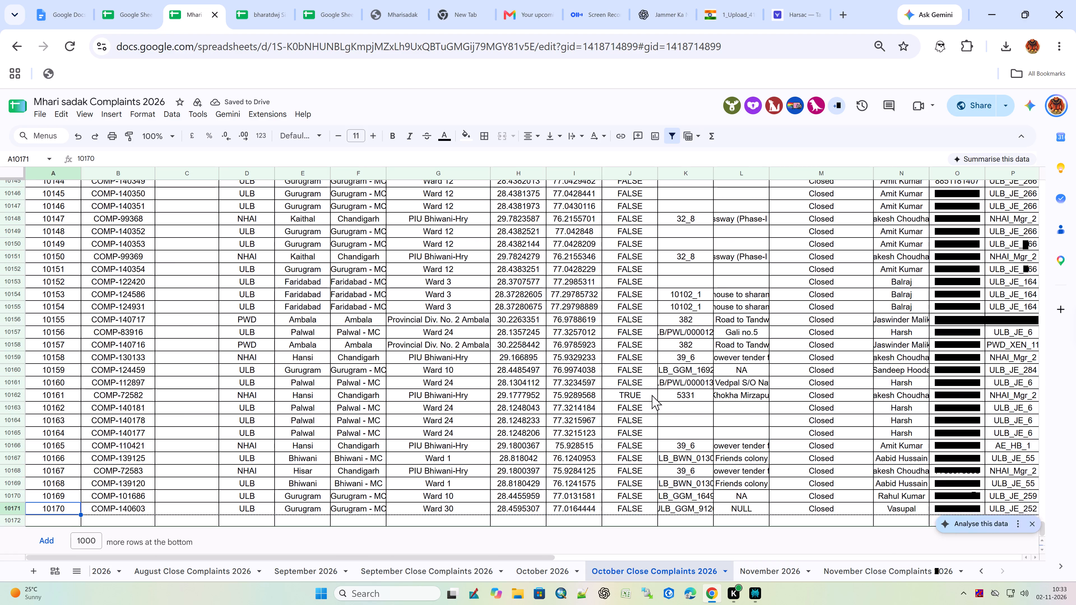
In November Close Complaints 2026, copy the formatting of columns A to L onto columns M to X.
{"action": "left_click", "coordinate": [893, 565]}
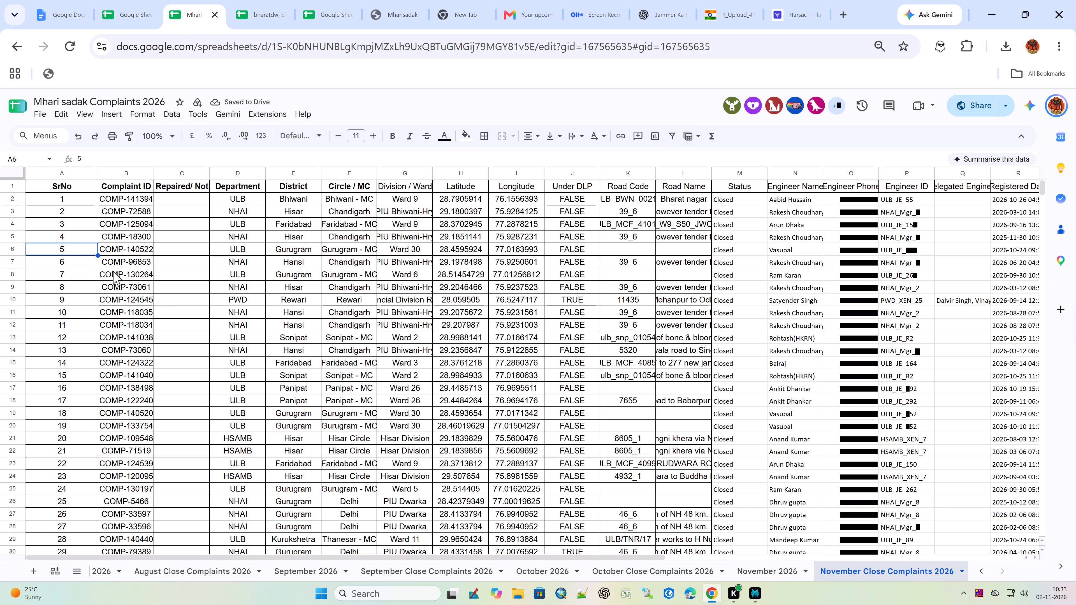
{"action": "left_click", "coordinate": [136, 443]}
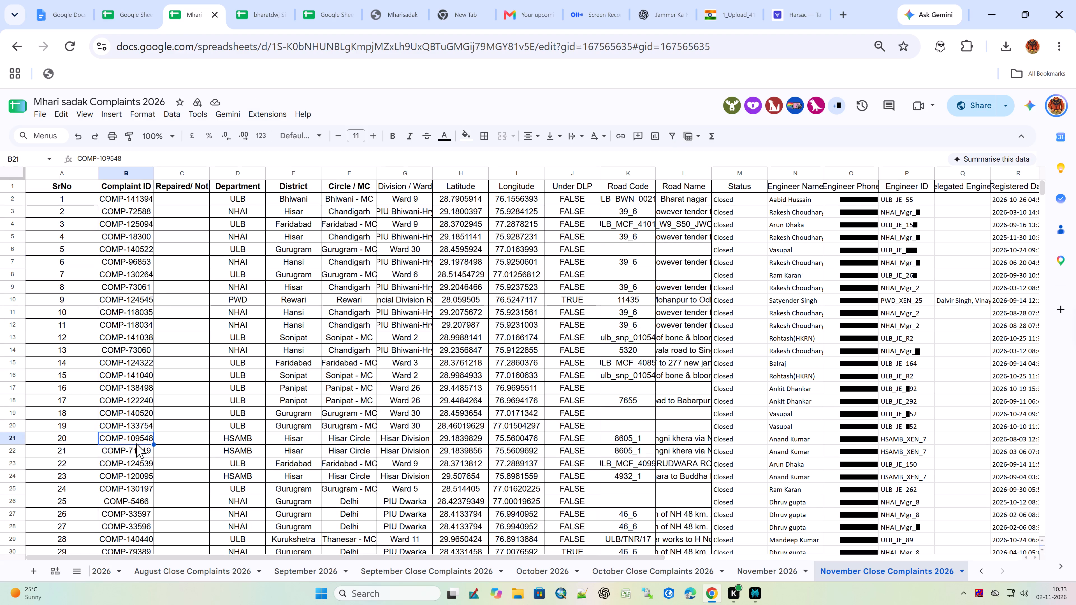
{"action": "key", "text": "ctrl+shift+Down"}
{"action": "scroll", "coordinate": [133, 462], "scroll_direction": "down", "scroll_amount": 2}
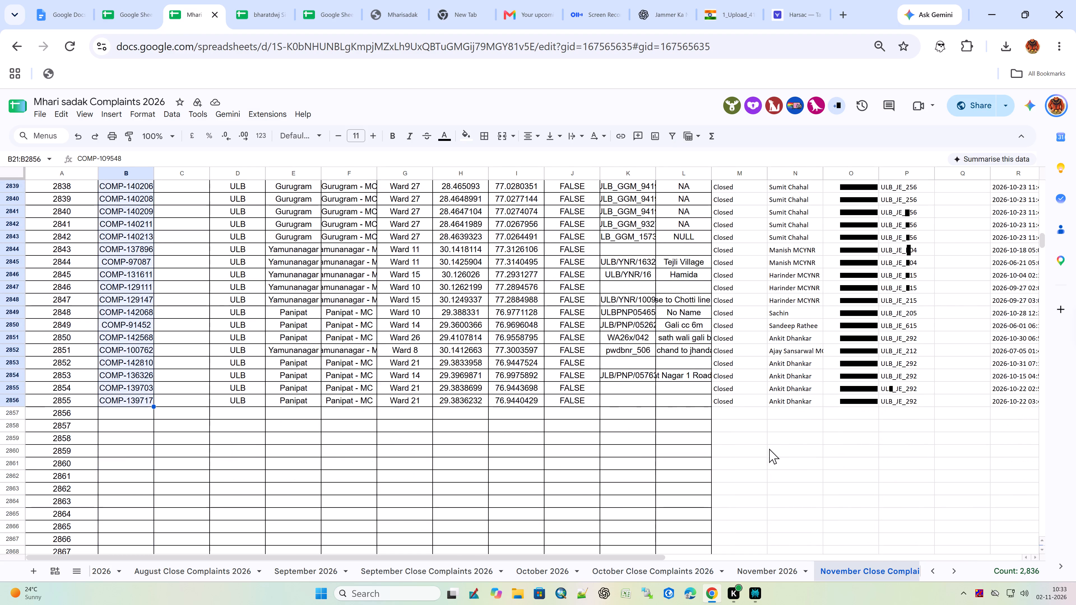
{"action": "left_click", "coordinate": [191, 338]}
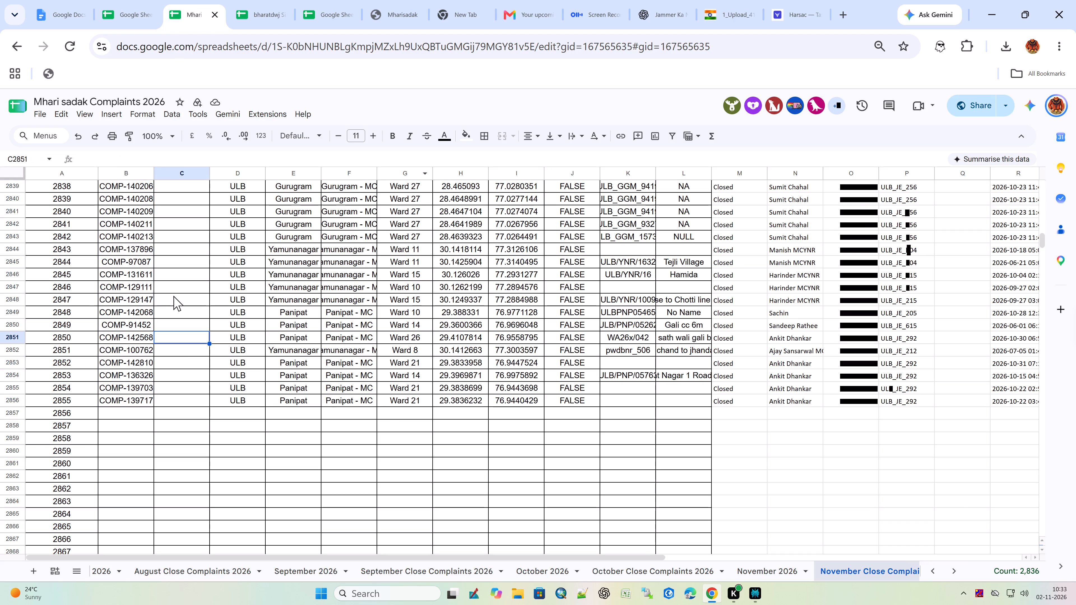
{"action": "left_click", "coordinate": [103, 291]}
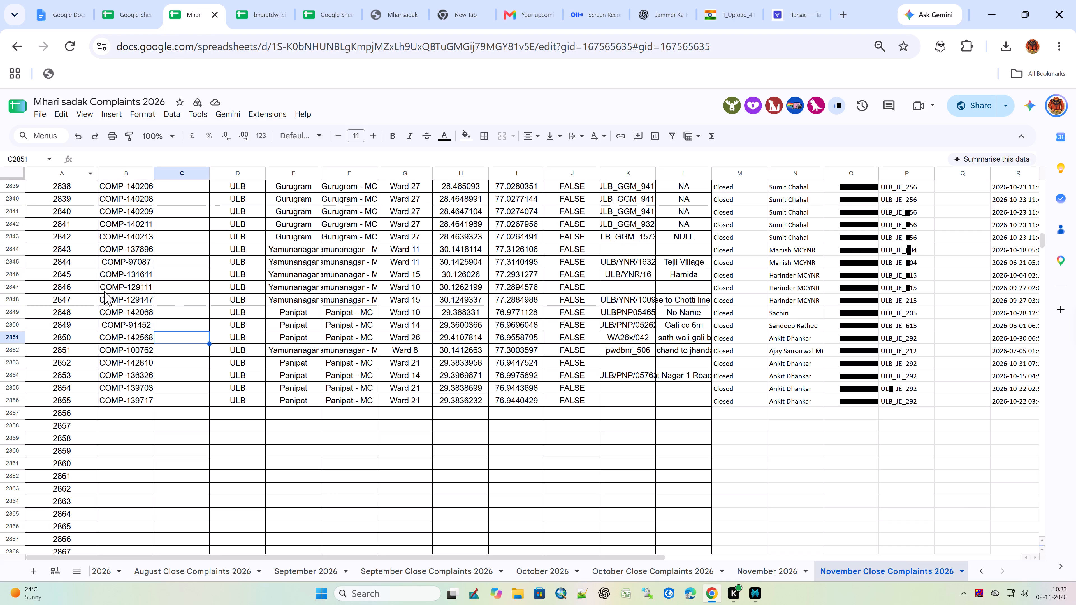
{"action": "left_click_drag", "start_coordinate": [59, 174], "coordinate": [334, 167]}
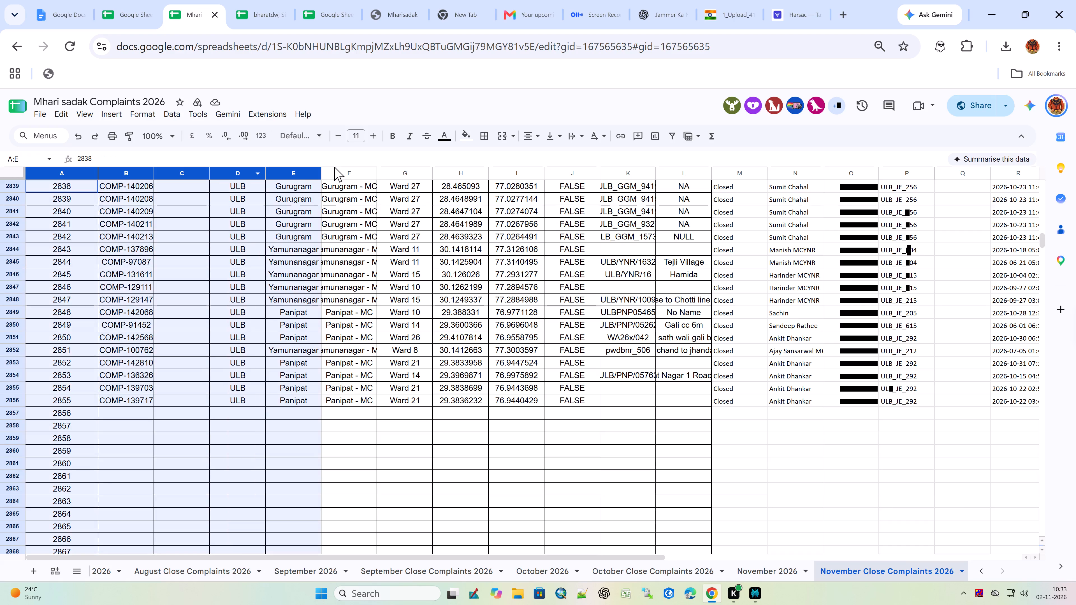
{"action": "left_click_drag", "start_coordinate": [334, 167], "coordinate": [649, 178]}
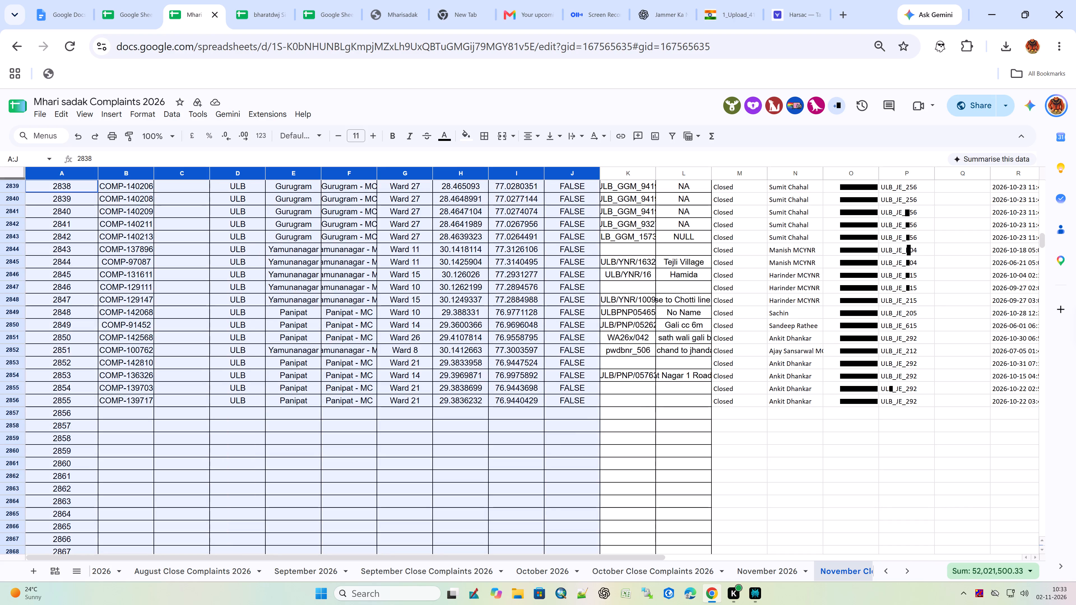
{"action": "left_click_drag", "start_coordinate": [649, 178], "coordinate": [685, 180]}
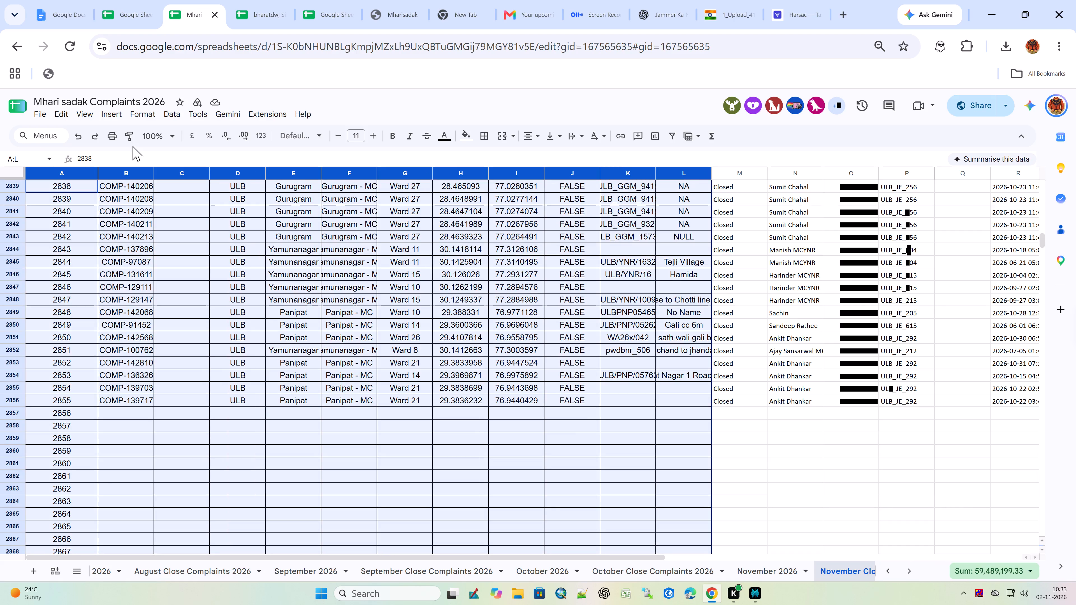
{"action": "left_click", "coordinate": [128, 140]}
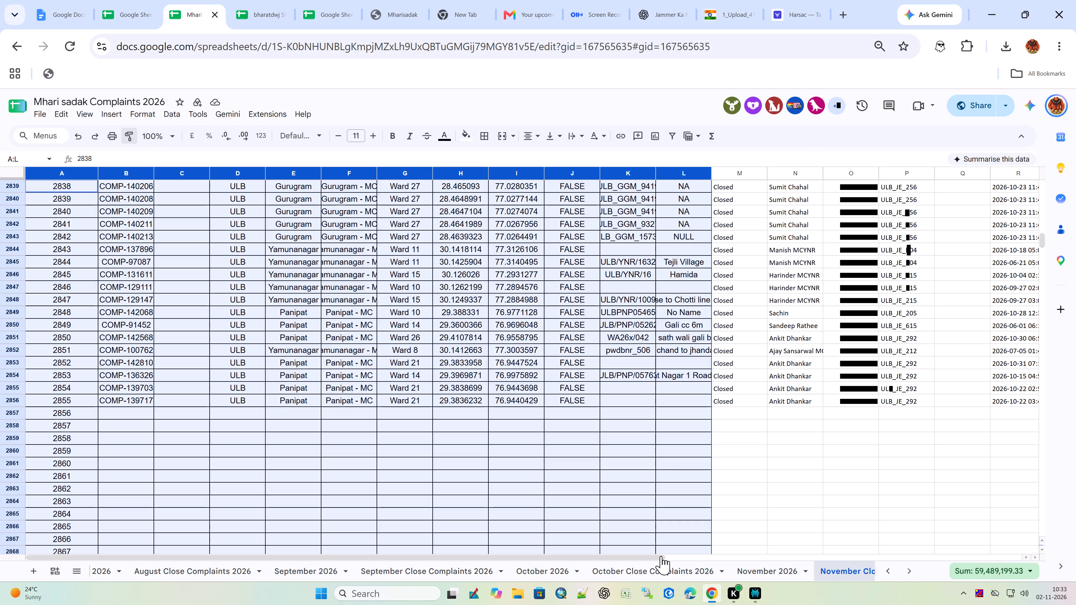
{"action": "left_click_drag", "start_coordinate": [662, 558], "coordinate": [1013, 556]}
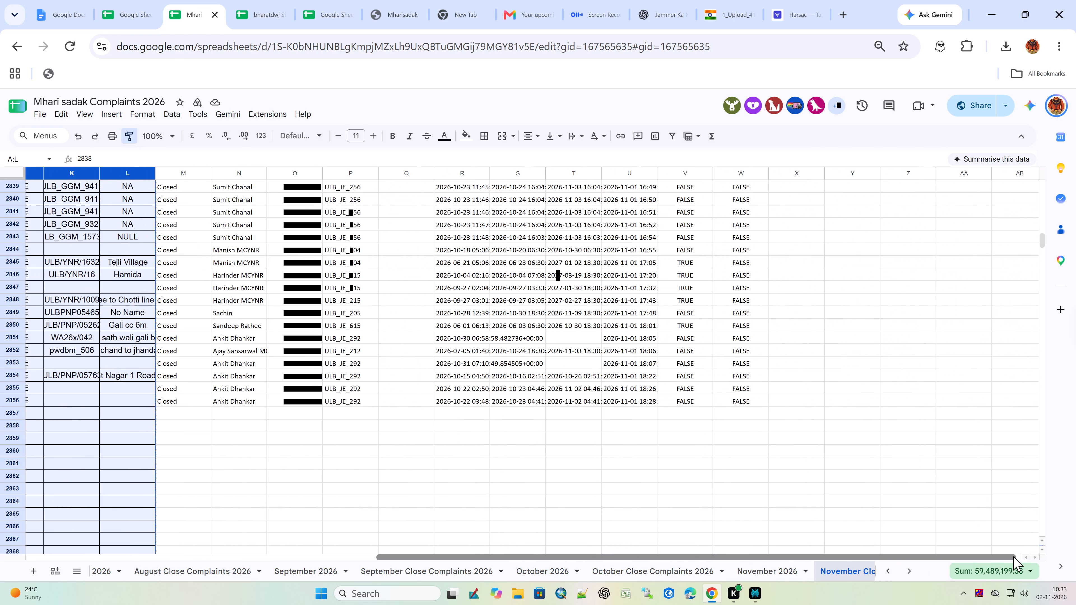
{"action": "left_click_drag", "start_coordinate": [1013, 556], "coordinate": [993, 562]}
{"action": "left_click_drag", "start_coordinate": [217, 171], "coordinate": [774, 182]}
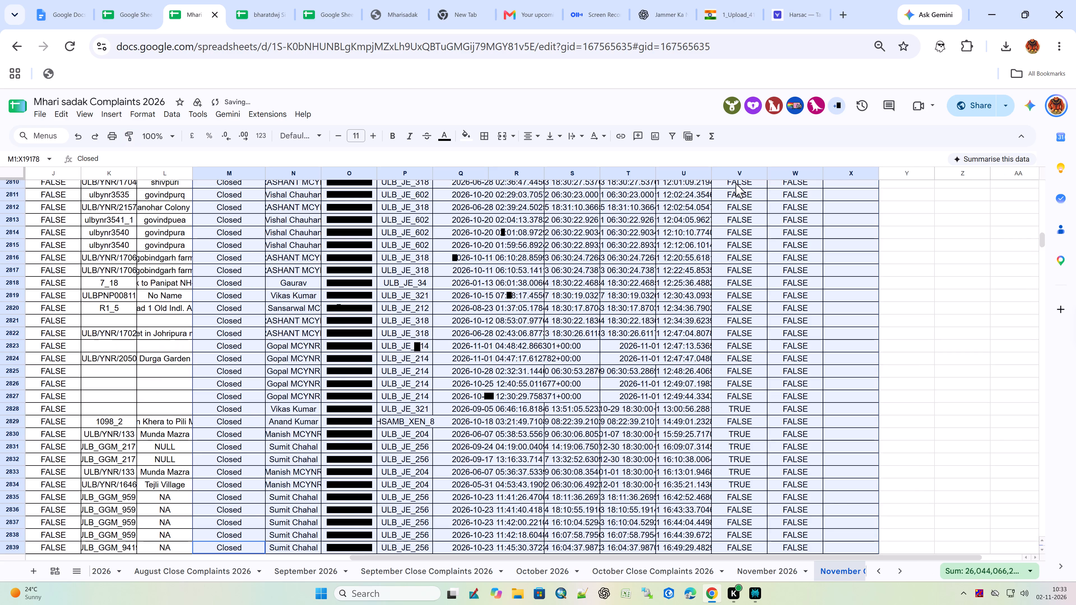
{"action": "left_click", "coordinate": [755, 335]}
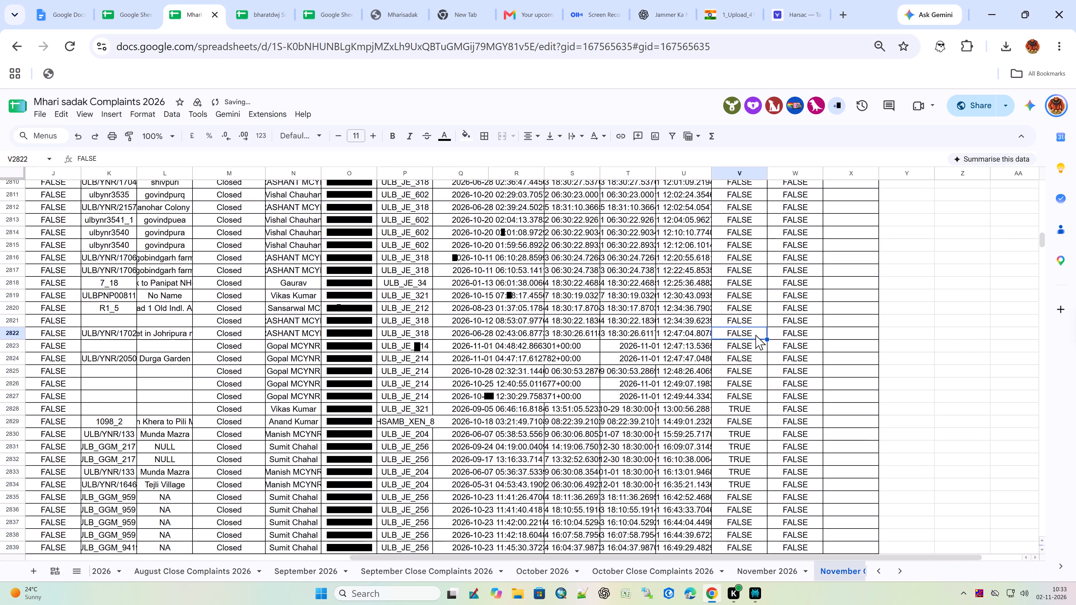
Widen the Repaired/ Not column in November Close Complaints 2026 so its header has more room.
{"action": "scroll", "coordinate": [885, 336], "scroll_direction": "up", "scroll_amount": 20}
{"action": "scroll", "coordinate": [885, 336], "scroll_direction": "up", "scroll_amount": 13}
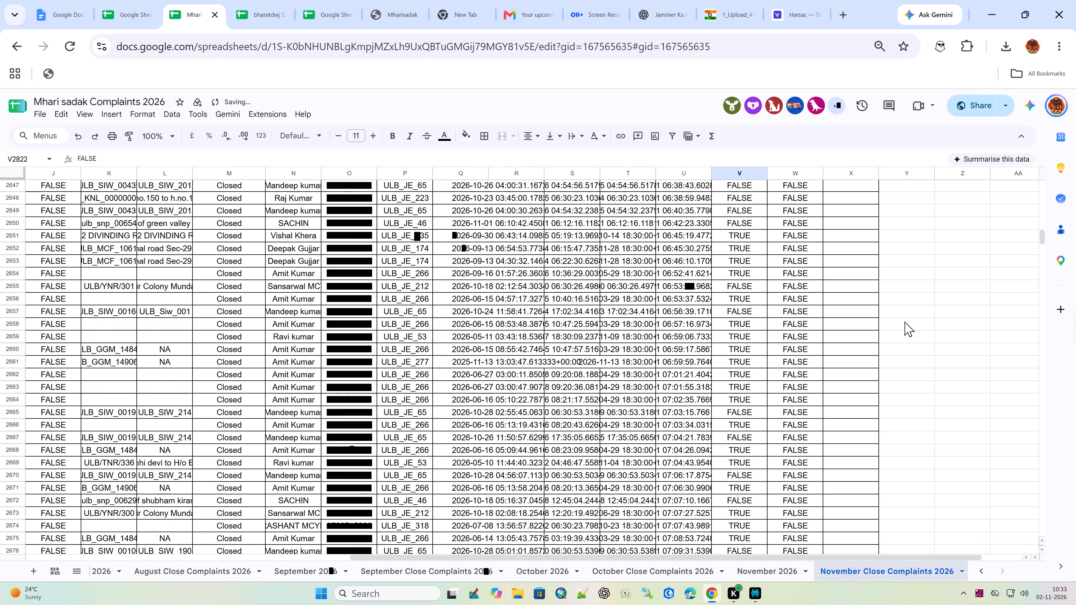
{"action": "scroll", "coordinate": [905, 322], "scroll_direction": "up", "scroll_amount": 3}
{"action": "left_click_drag", "start_coordinate": [1040, 231], "coordinate": [1040, 179]}
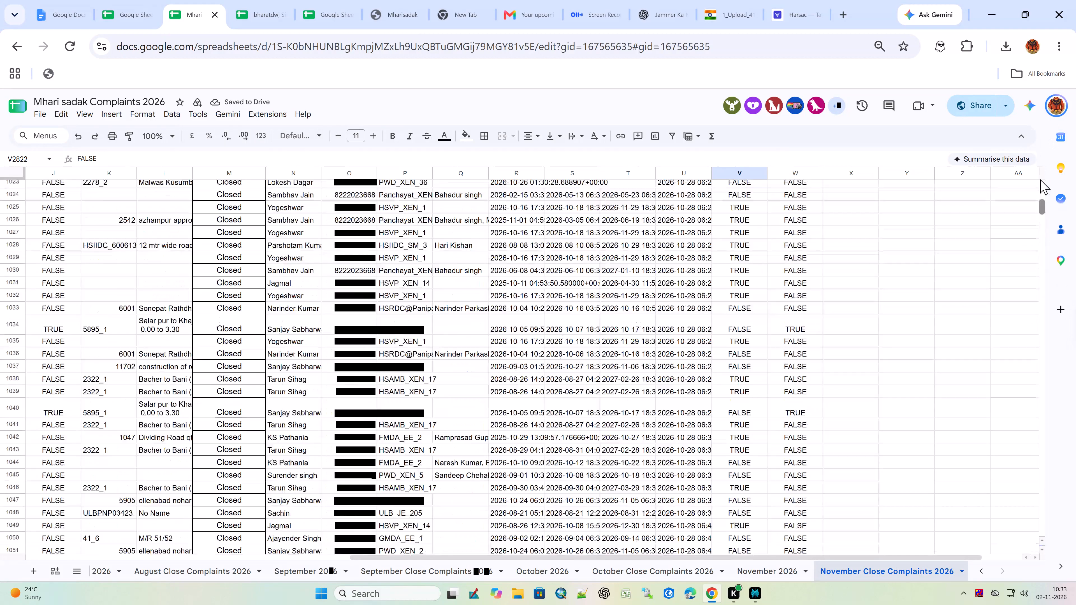
{"action": "left_click_drag", "start_coordinate": [1040, 179], "coordinate": [1041, 167]}
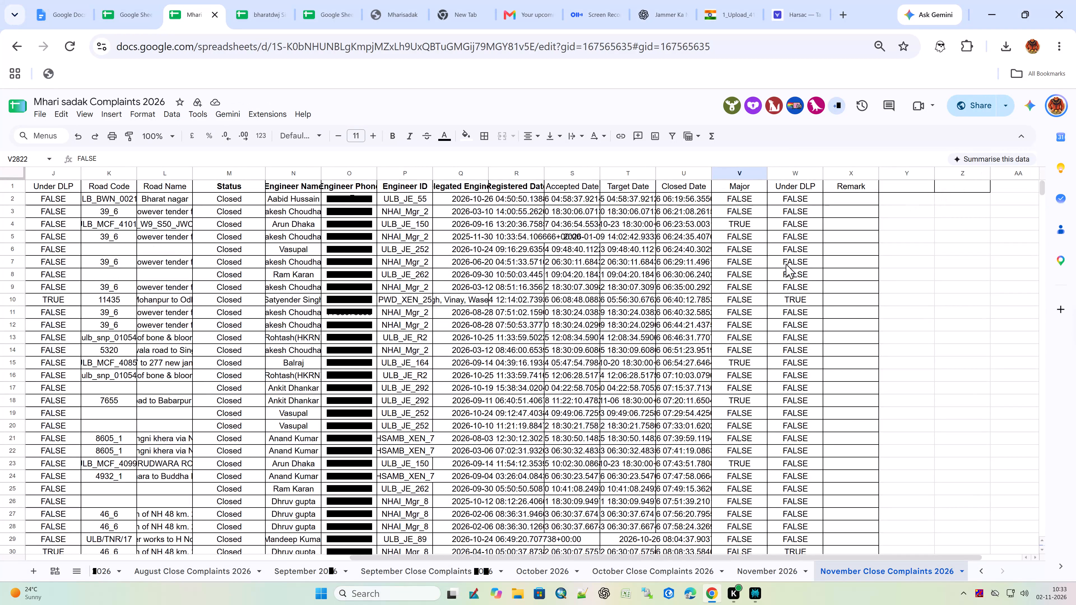
{"action": "left_click_drag", "start_coordinate": [381, 458], "coordinate": [0, 491]}
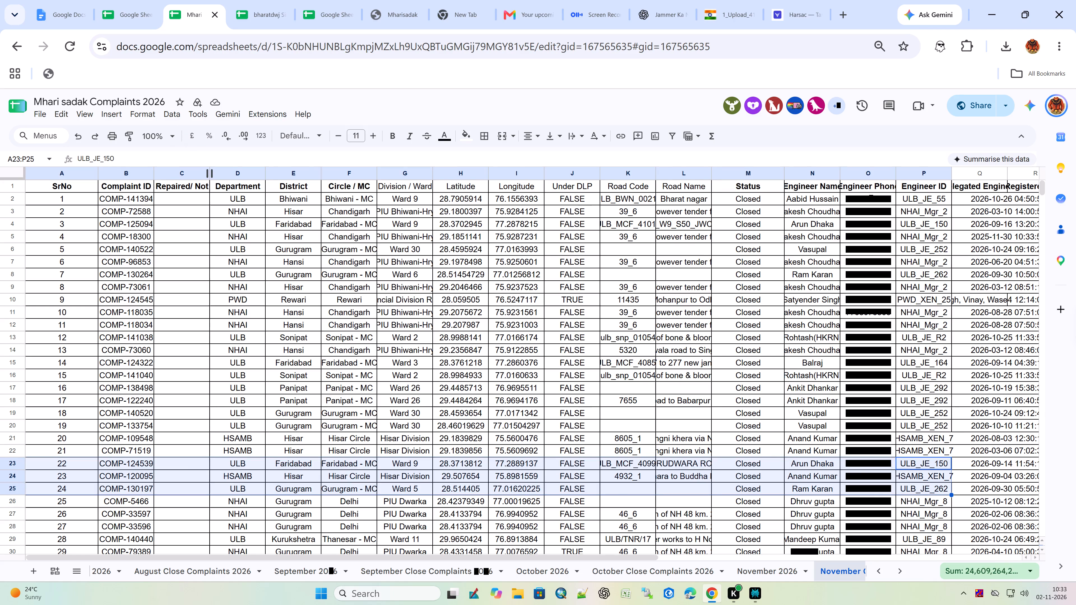
{"action": "double_click", "coordinate": [210, 173]}
{"action": "left_click_drag", "start_coordinate": [210, 173], "coordinate": [242, 176]}
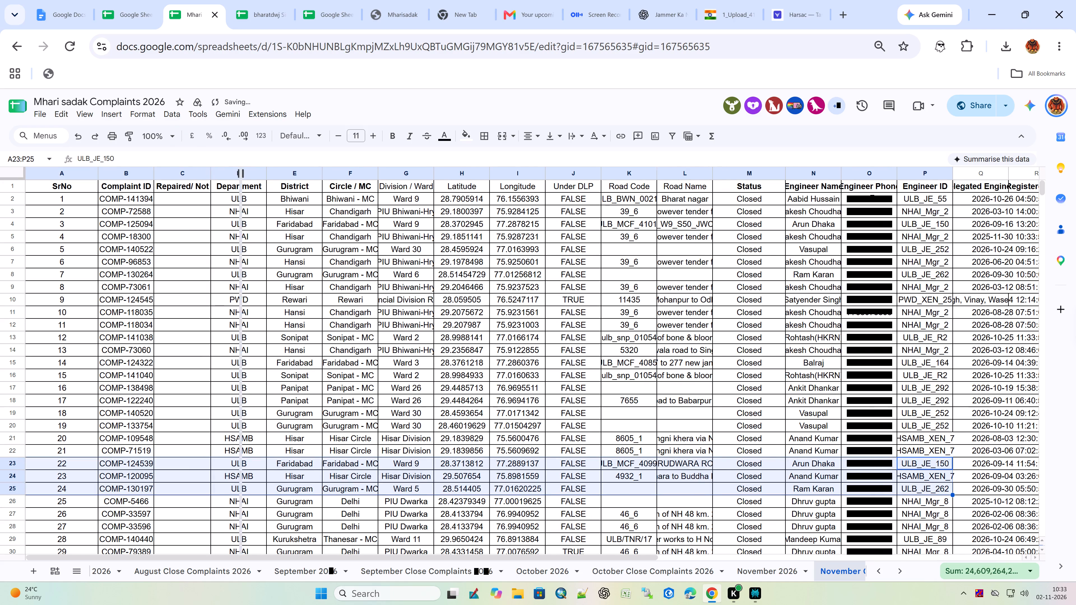
In the mharisadak report workbook, rename the sheet 30 OCT TO 30 2 Nov CLOSING as 30 OCT TO 30 31 Oct CLOSING.
{"action": "left_click", "coordinate": [643, 562]}
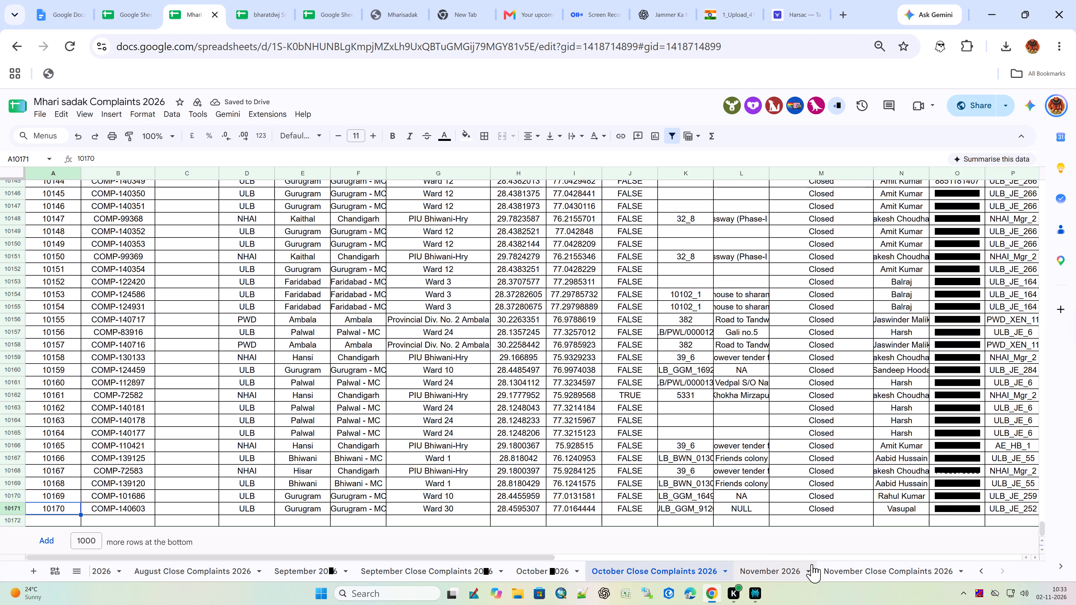
{"action": "left_click", "coordinate": [273, 1]}
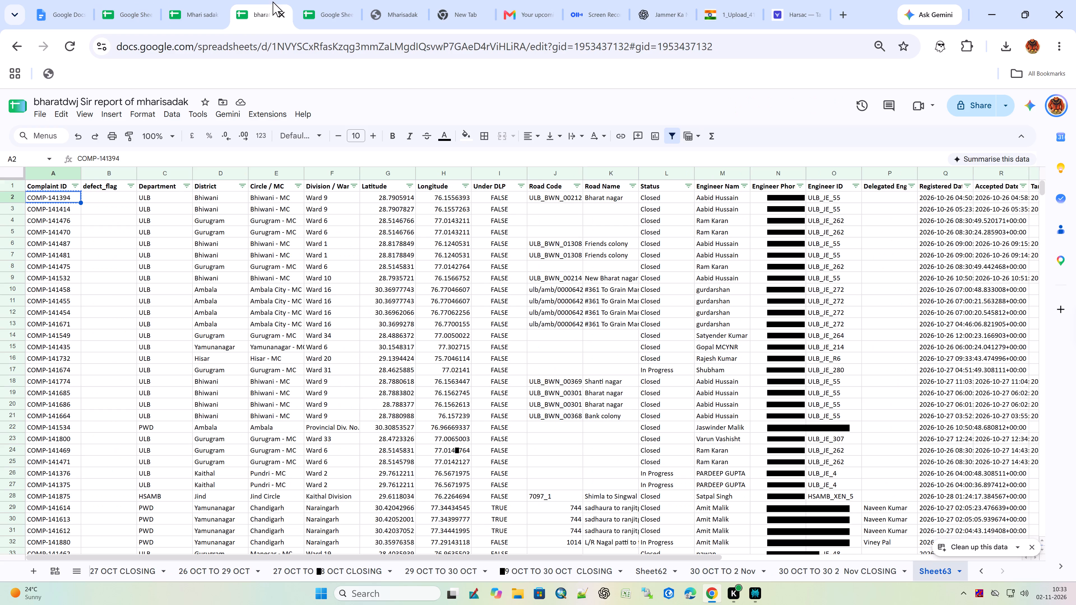
{"action": "double_click", "coordinate": [865, 575]}
{"action": "left_click", "coordinate": [836, 572]}
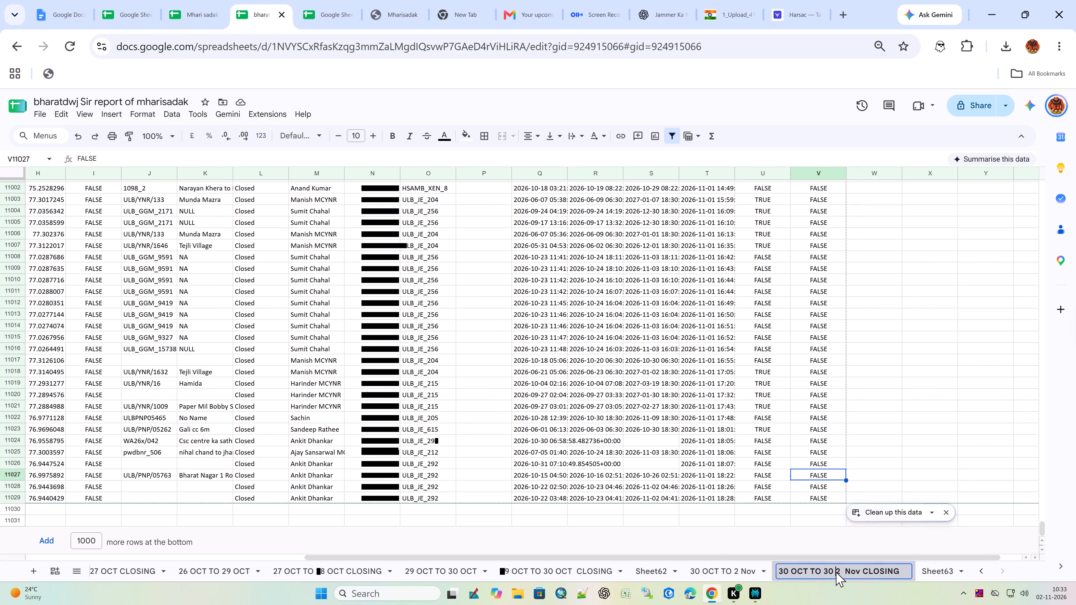
{"action": "left_click_drag", "start_coordinate": [840, 571], "coordinate": [837, 573]}
{"action": "type", "text": "31"}
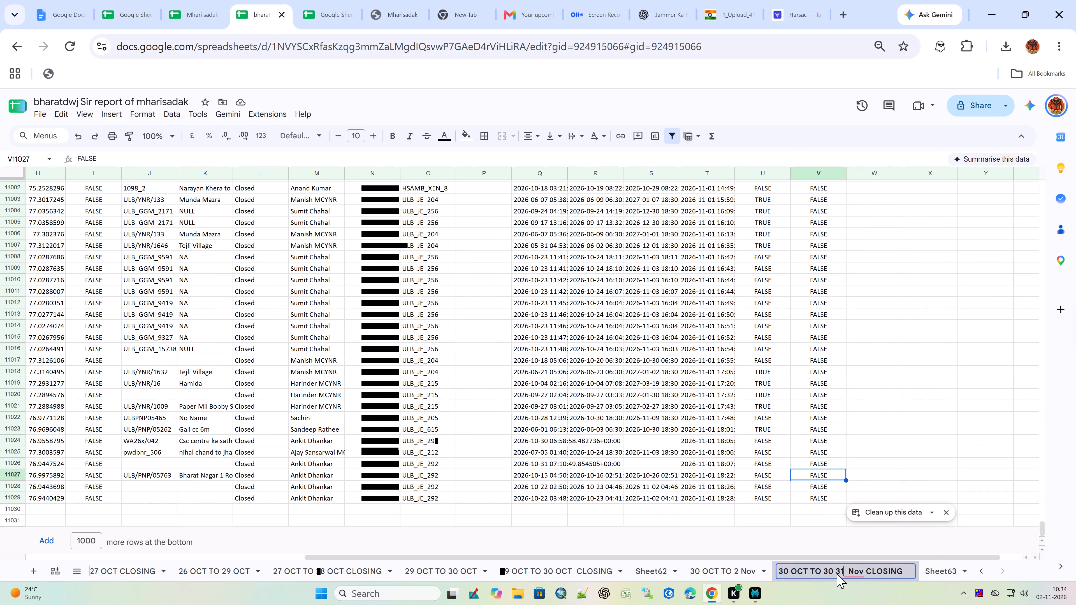
{"action": "key", "text": "Return"}
{"action": "double_click", "coordinate": [853, 571]}
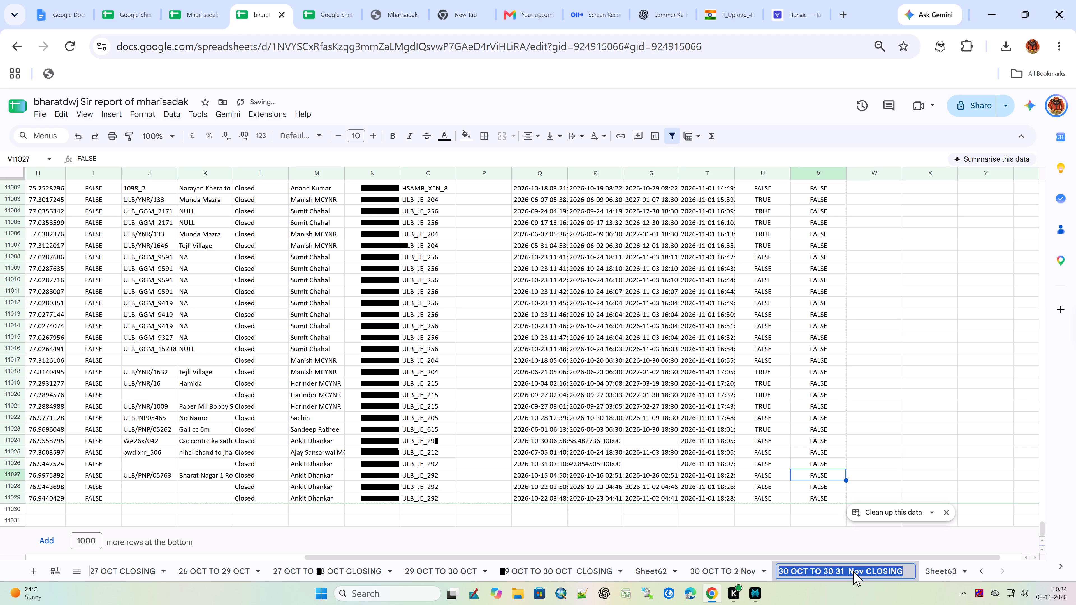
{"action": "left_click", "coordinate": [867, 576]}
{"action": "double_click", "coordinate": [852, 573]}
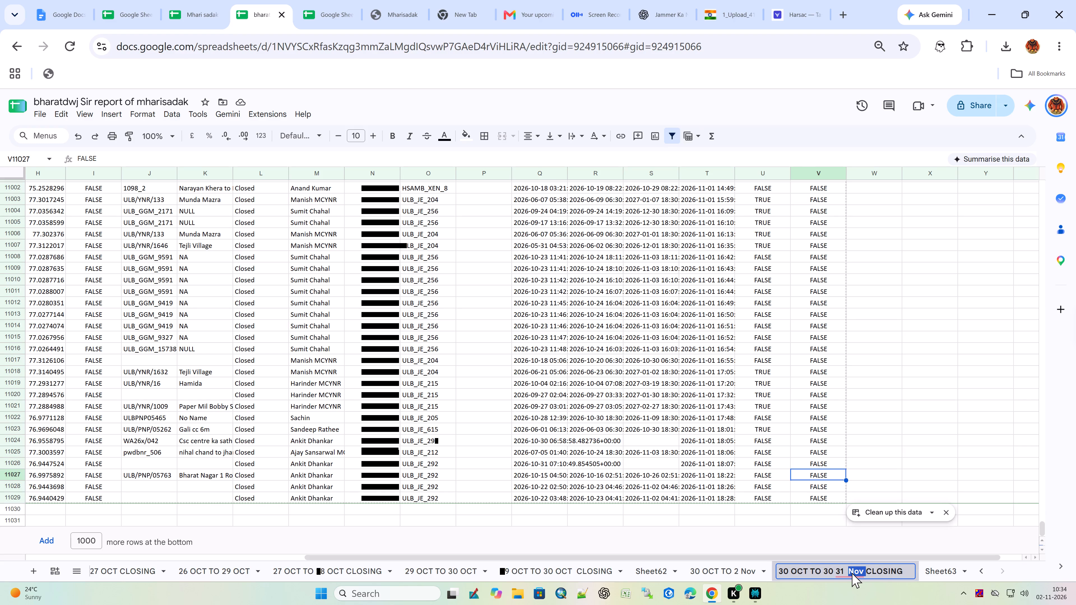
{"action": "key", "text": "o"}
{"action": "type", "text": "ct"}
{"action": "key", "text": "space"}
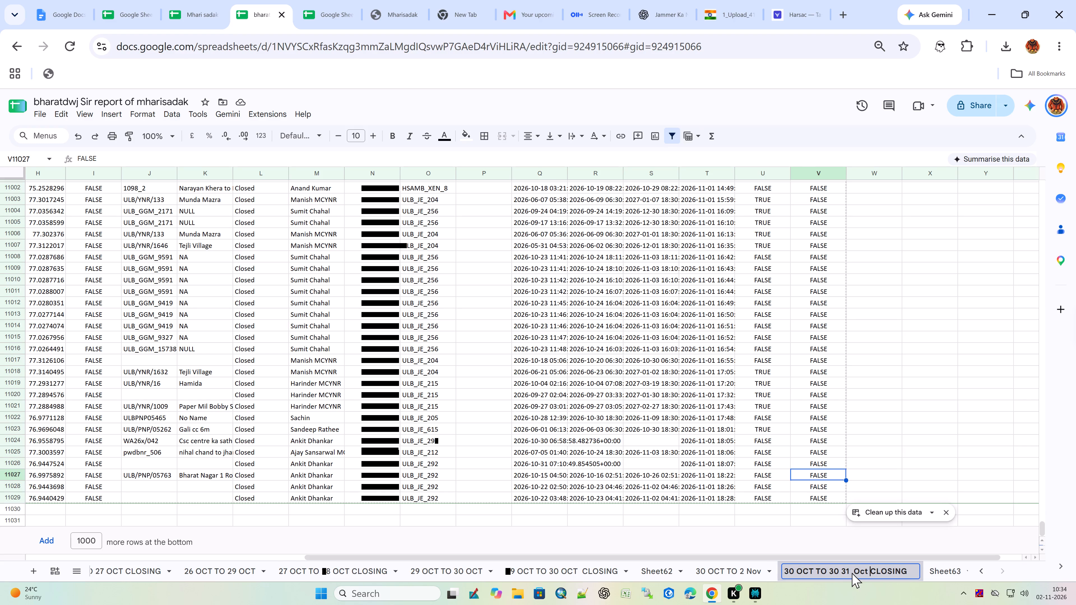
{"action": "left_click", "coordinate": [903, 436]}
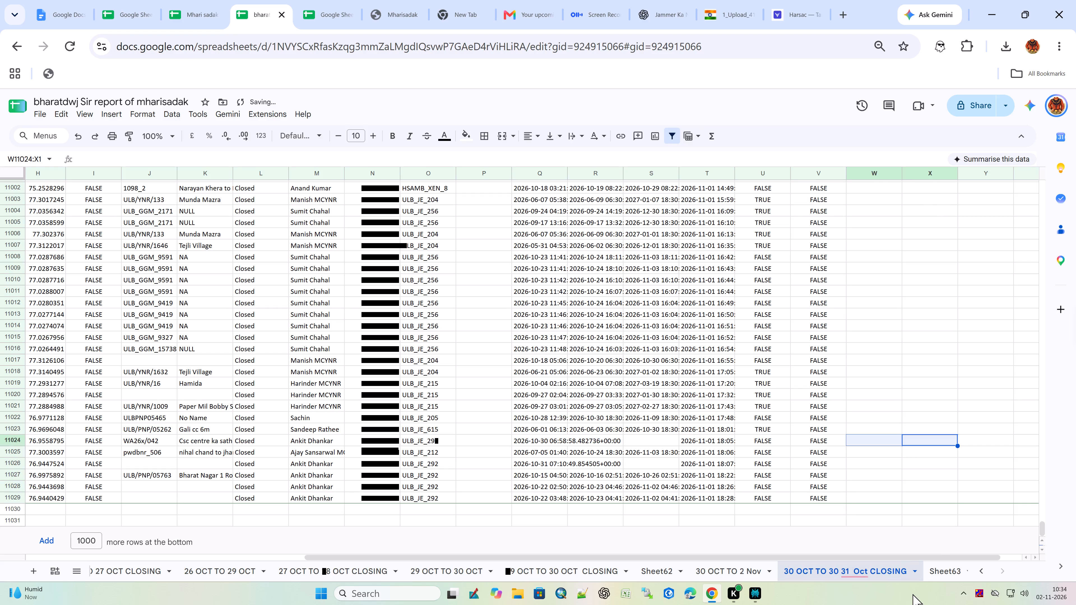
Check the Complaint ID entries in November Close Complaints 2026, and rename Sheet63 in the mharisadak report workbook as 1 Nov to 2 Nov.
{"action": "left_click", "coordinate": [940, 576]}
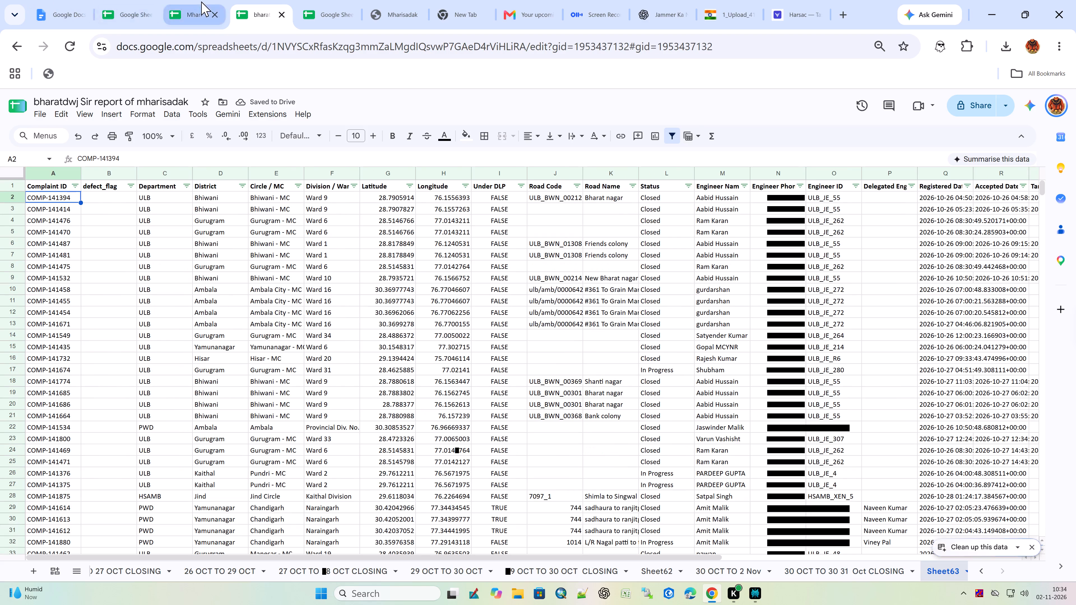
{"action": "left_click", "coordinate": [201, 1]}
{"action": "left_click", "coordinate": [828, 564]}
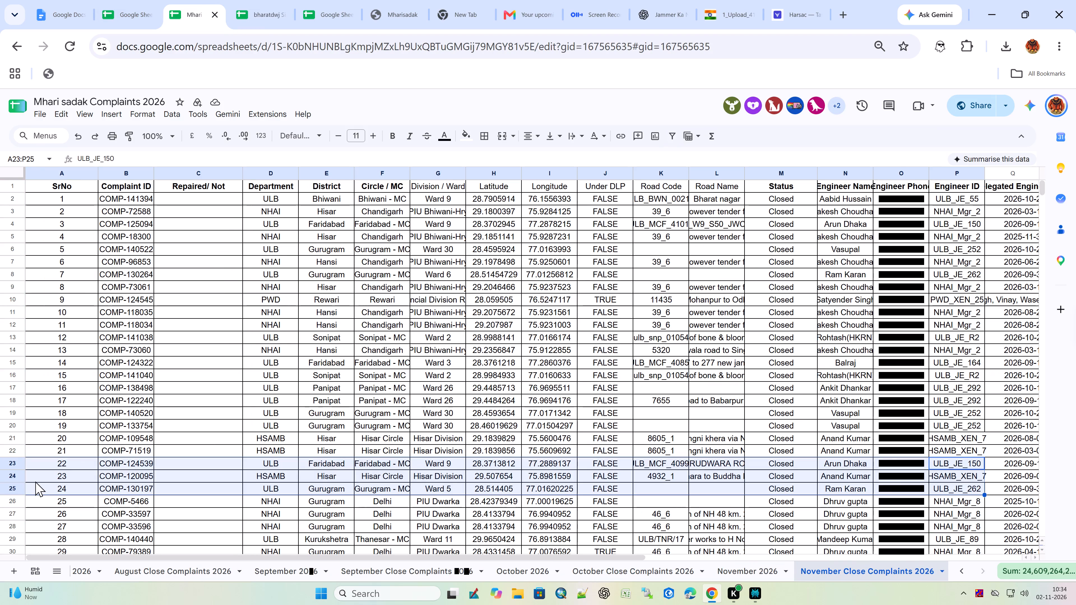
{"action": "left_click", "coordinate": [104, 489]}
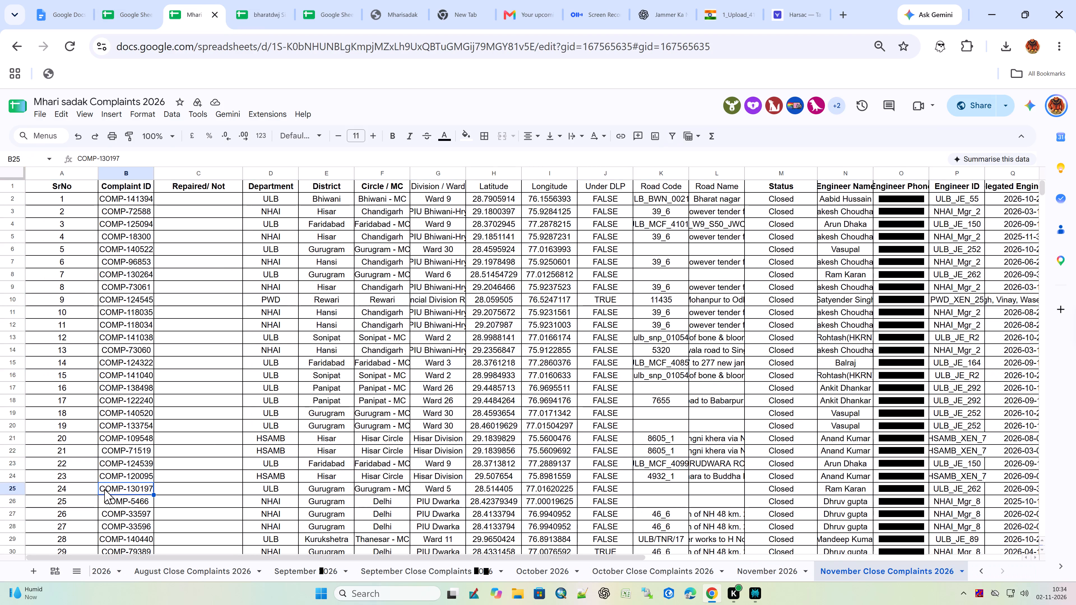
{"action": "key", "text": "ctrl+shift+Down"}
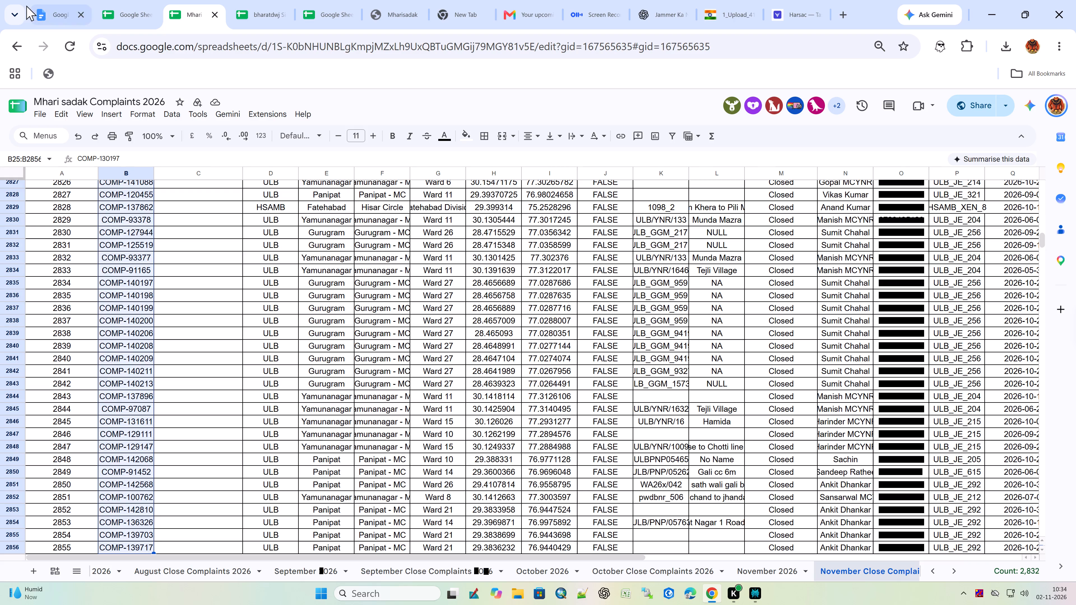
{"action": "left_click", "coordinate": [244, 0]}
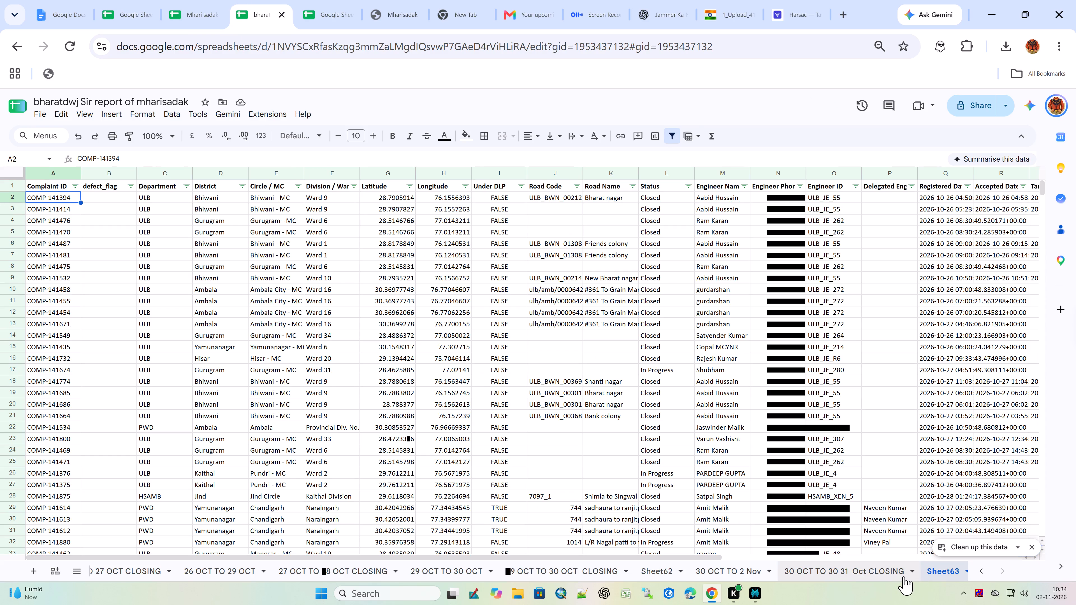
{"action": "triple_click", "coordinate": [947, 573]}
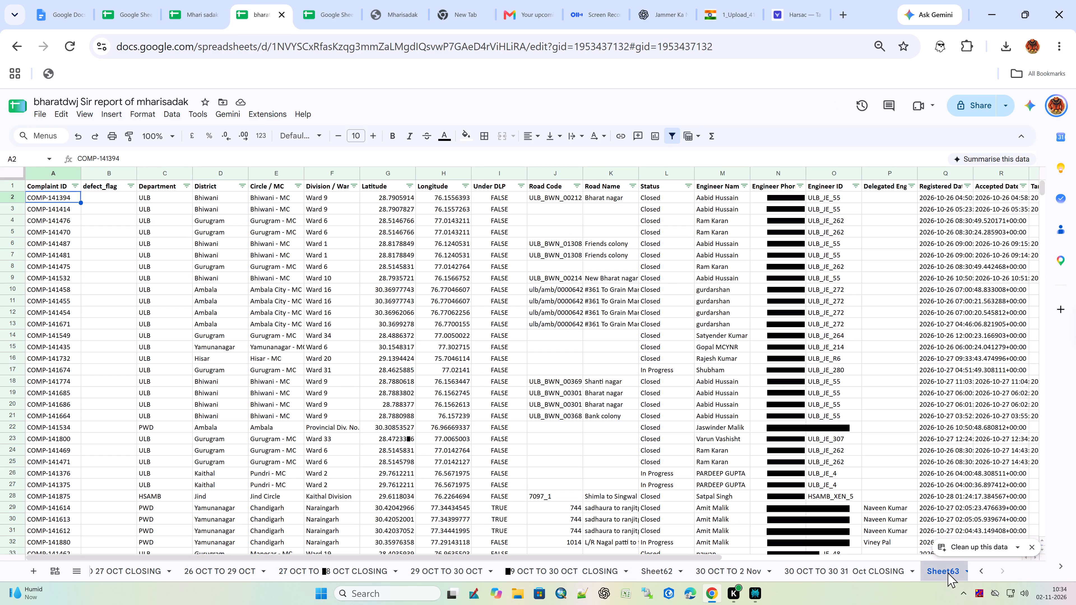
{"action": "double_click", "coordinate": [948, 573]}
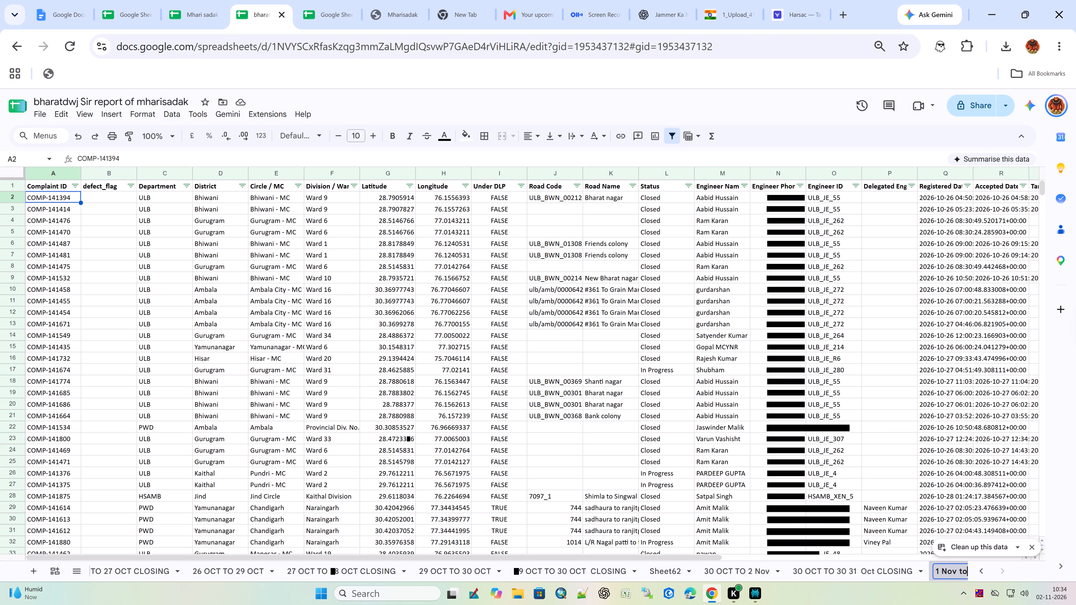
{"action": "key", "text": "Return"}
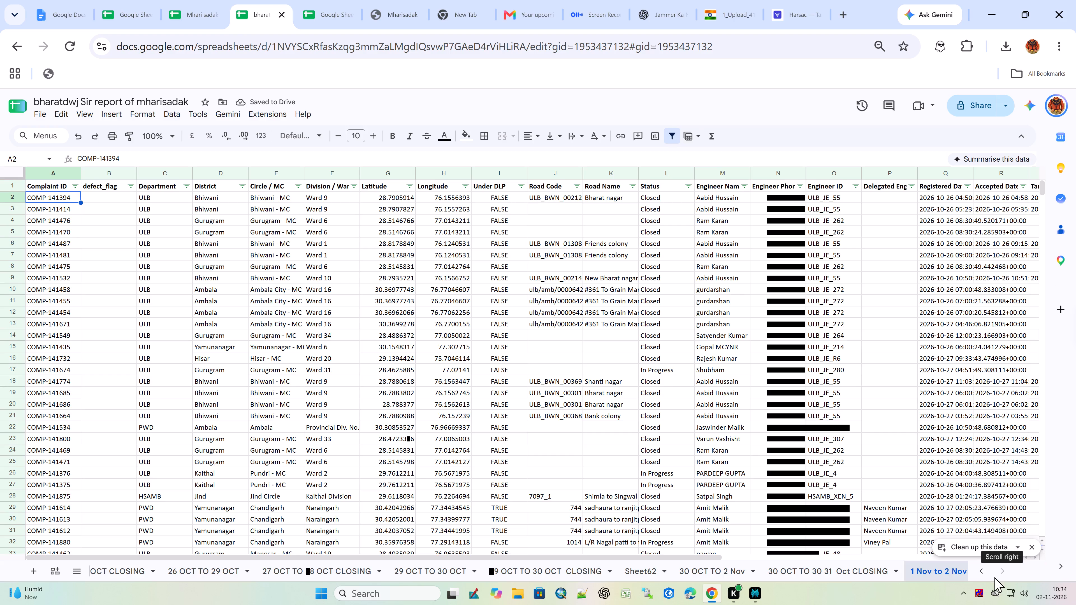
{"action": "left_click", "coordinate": [925, 571]}
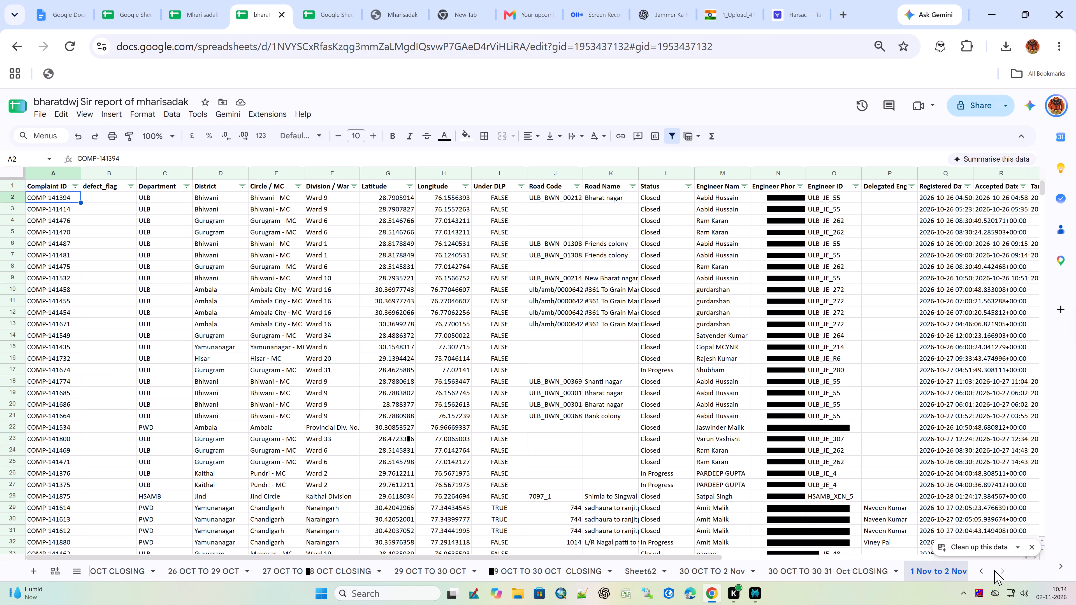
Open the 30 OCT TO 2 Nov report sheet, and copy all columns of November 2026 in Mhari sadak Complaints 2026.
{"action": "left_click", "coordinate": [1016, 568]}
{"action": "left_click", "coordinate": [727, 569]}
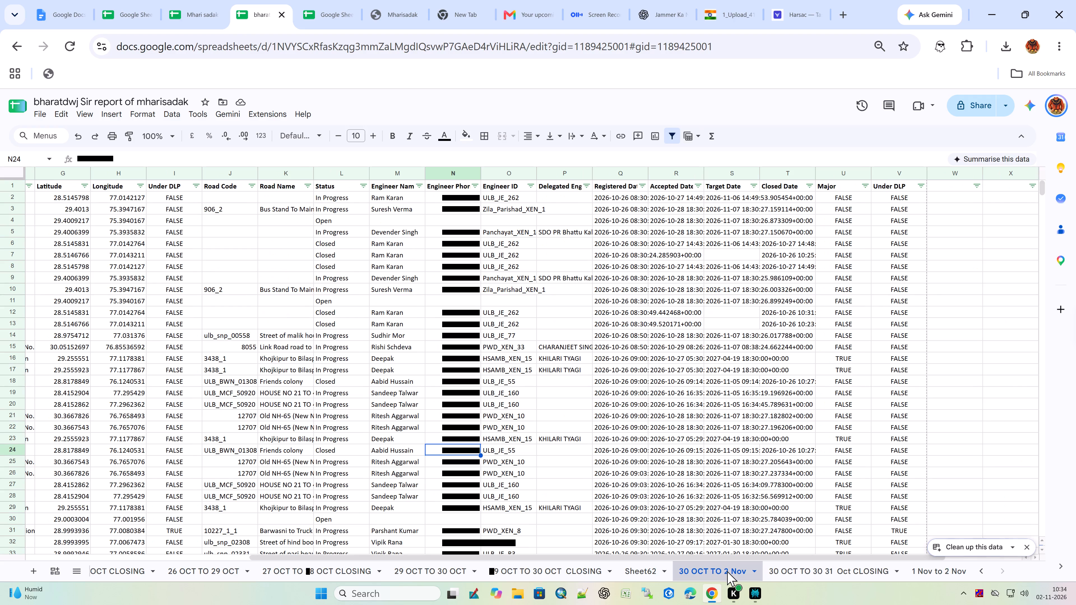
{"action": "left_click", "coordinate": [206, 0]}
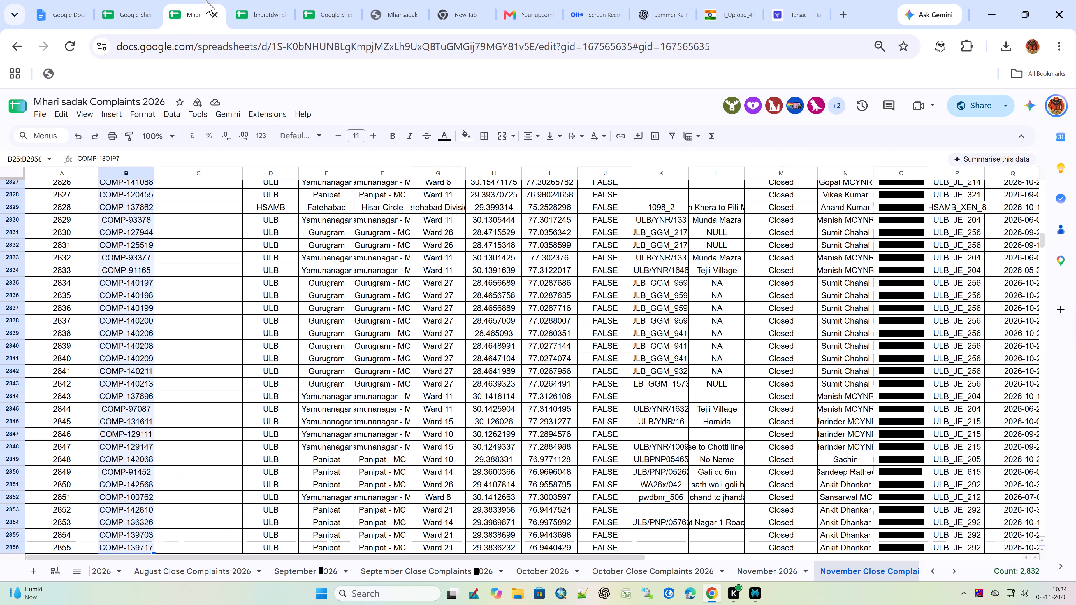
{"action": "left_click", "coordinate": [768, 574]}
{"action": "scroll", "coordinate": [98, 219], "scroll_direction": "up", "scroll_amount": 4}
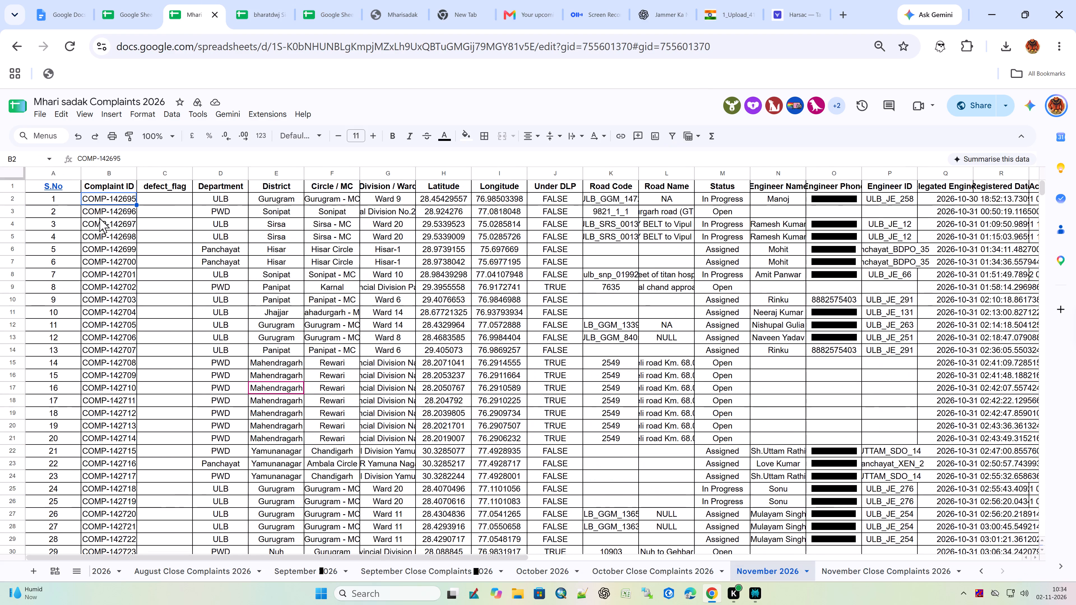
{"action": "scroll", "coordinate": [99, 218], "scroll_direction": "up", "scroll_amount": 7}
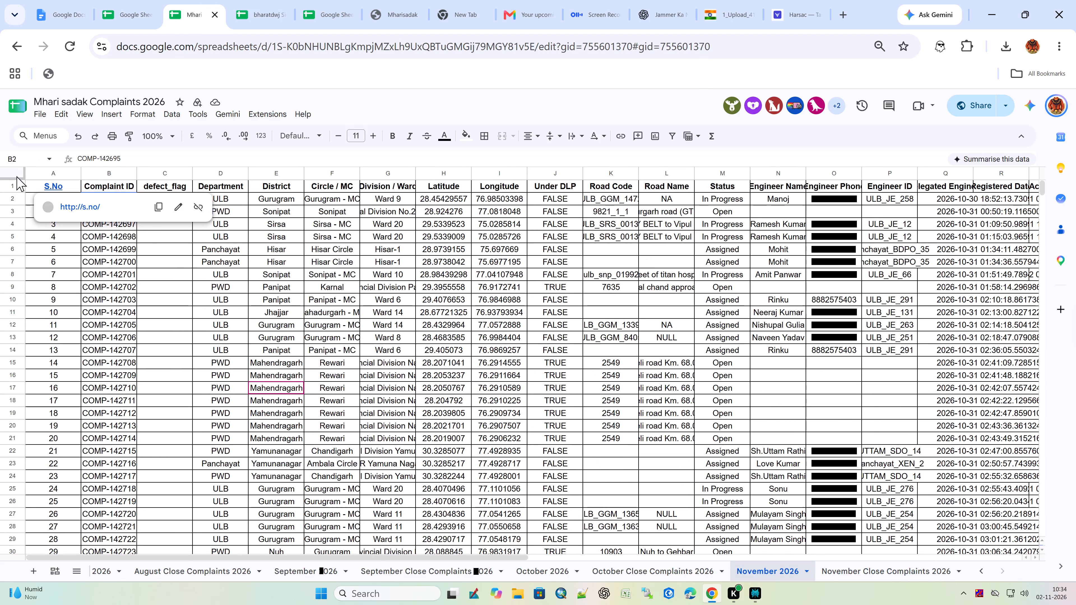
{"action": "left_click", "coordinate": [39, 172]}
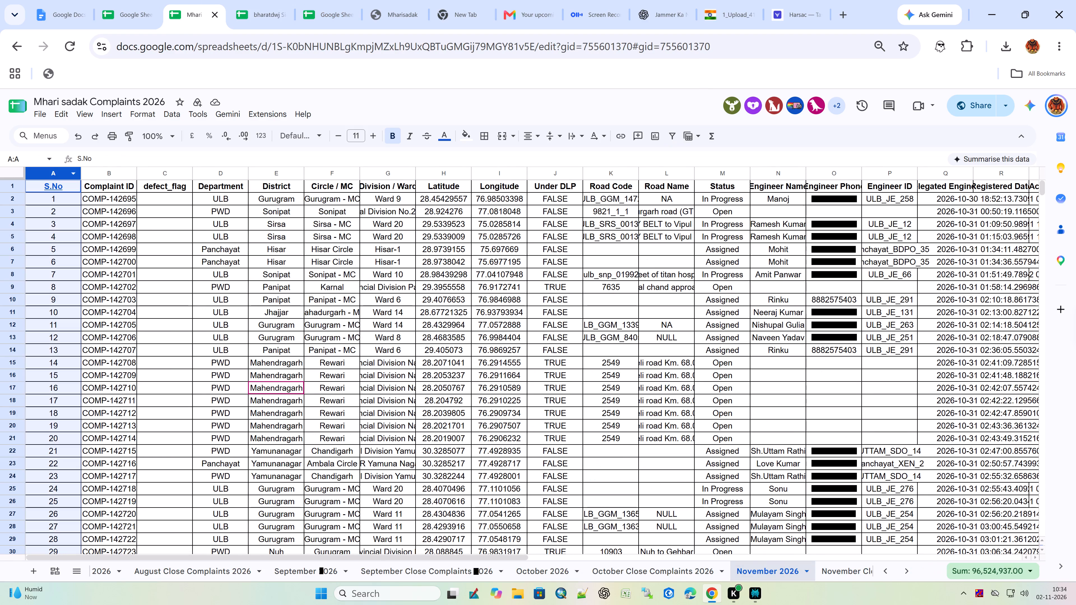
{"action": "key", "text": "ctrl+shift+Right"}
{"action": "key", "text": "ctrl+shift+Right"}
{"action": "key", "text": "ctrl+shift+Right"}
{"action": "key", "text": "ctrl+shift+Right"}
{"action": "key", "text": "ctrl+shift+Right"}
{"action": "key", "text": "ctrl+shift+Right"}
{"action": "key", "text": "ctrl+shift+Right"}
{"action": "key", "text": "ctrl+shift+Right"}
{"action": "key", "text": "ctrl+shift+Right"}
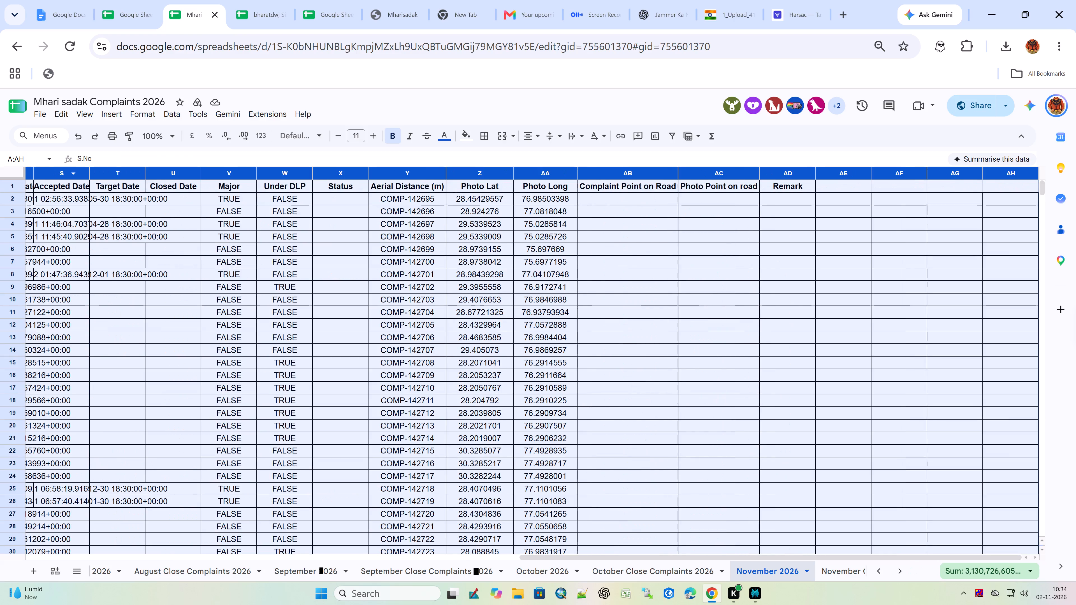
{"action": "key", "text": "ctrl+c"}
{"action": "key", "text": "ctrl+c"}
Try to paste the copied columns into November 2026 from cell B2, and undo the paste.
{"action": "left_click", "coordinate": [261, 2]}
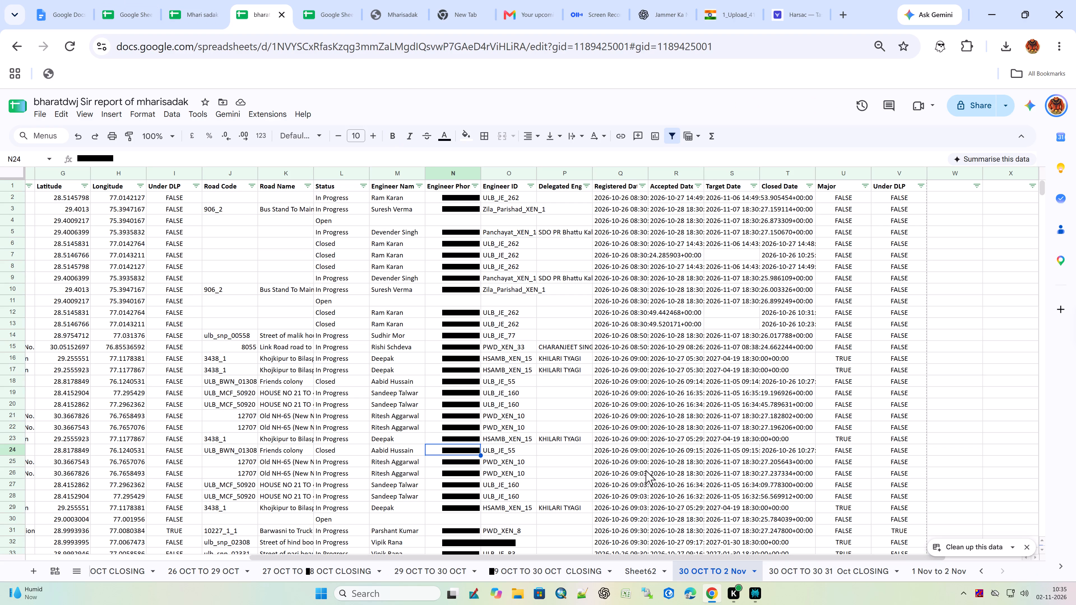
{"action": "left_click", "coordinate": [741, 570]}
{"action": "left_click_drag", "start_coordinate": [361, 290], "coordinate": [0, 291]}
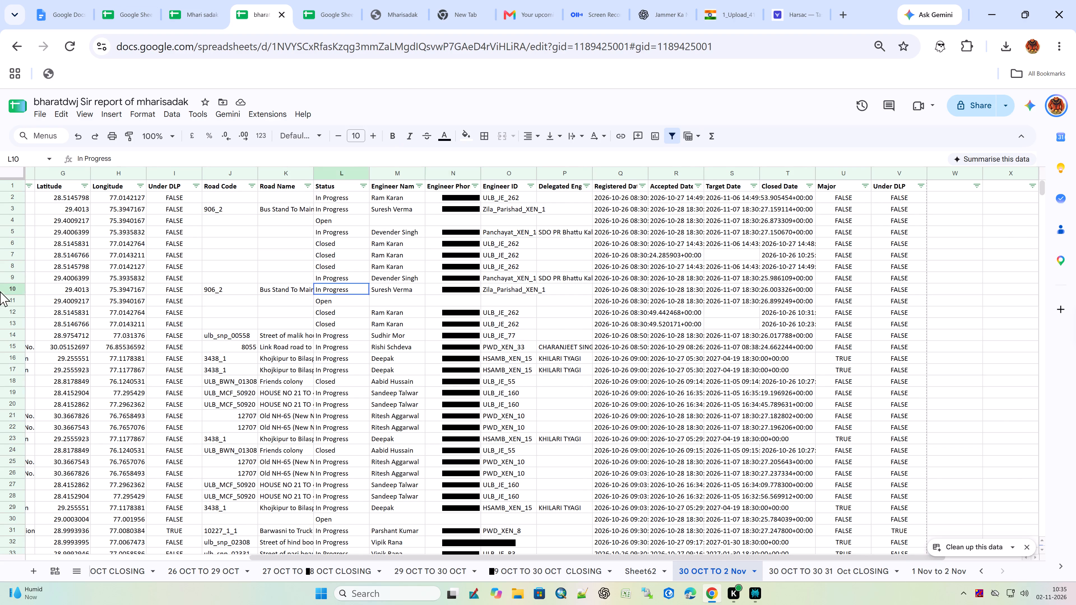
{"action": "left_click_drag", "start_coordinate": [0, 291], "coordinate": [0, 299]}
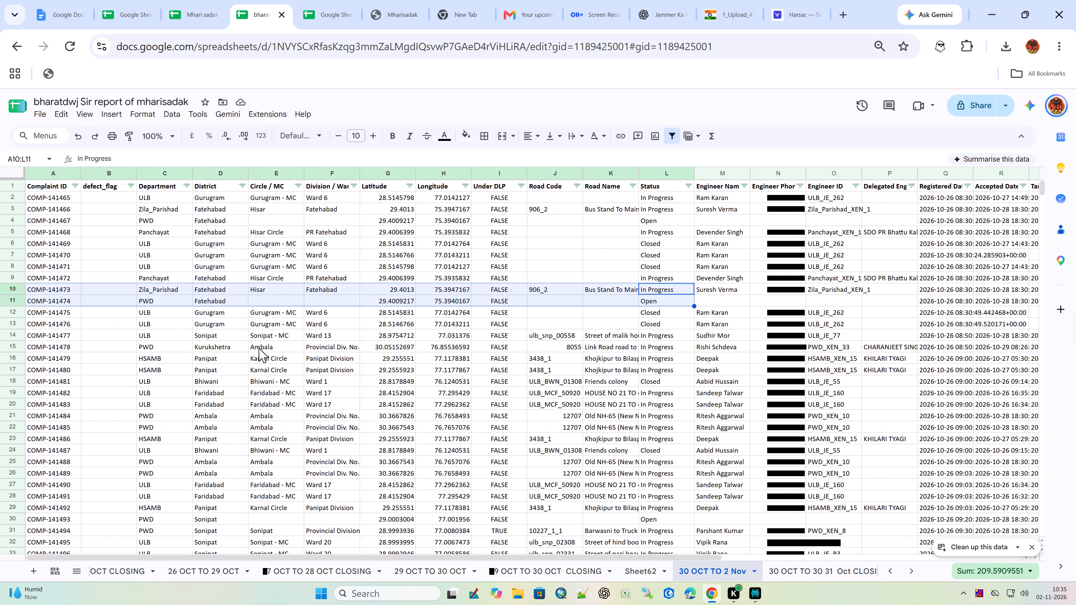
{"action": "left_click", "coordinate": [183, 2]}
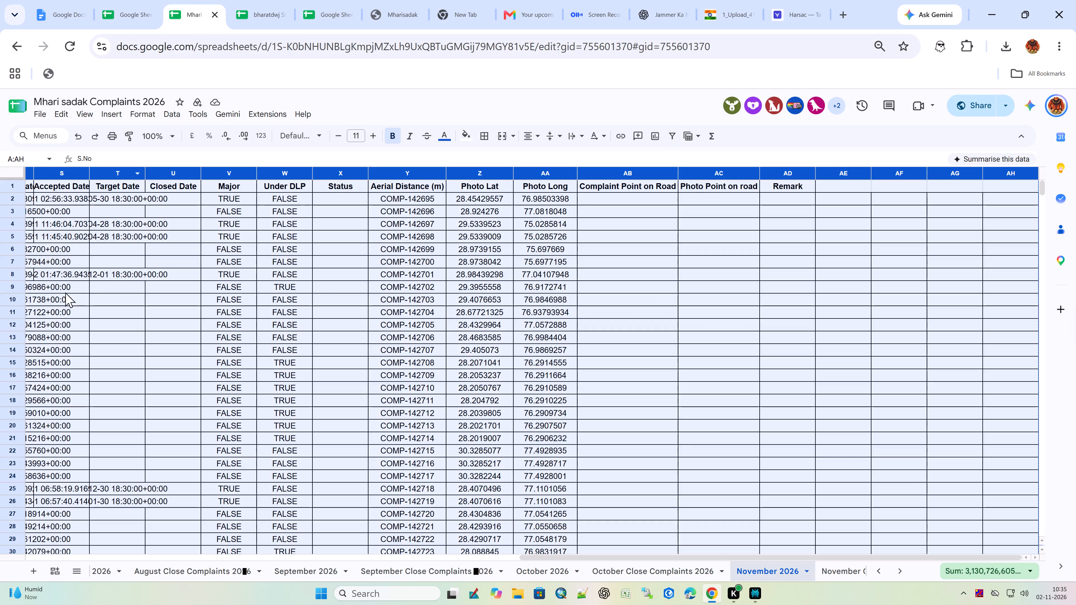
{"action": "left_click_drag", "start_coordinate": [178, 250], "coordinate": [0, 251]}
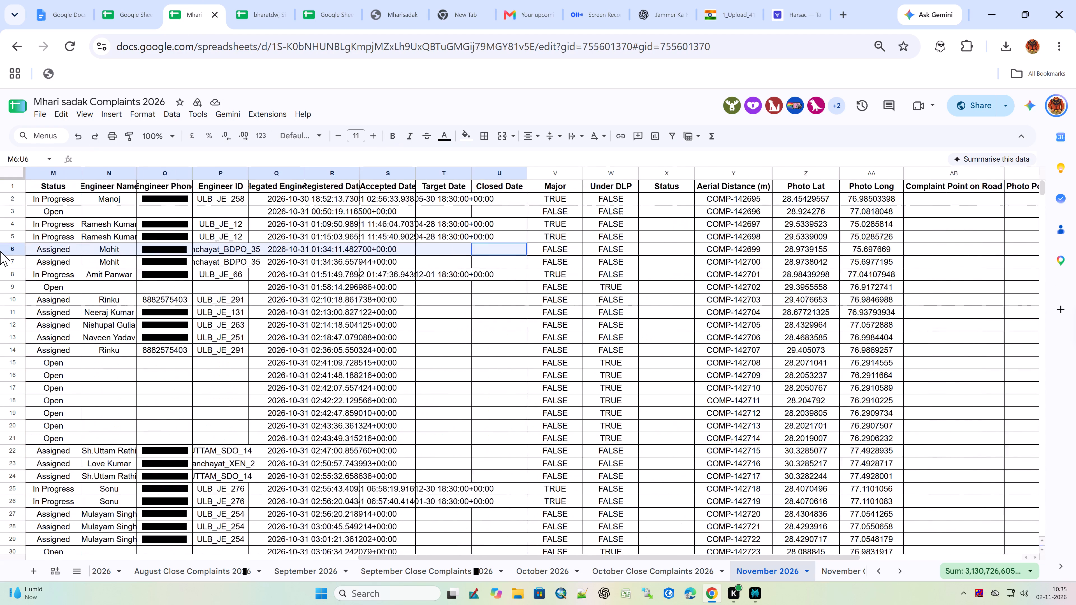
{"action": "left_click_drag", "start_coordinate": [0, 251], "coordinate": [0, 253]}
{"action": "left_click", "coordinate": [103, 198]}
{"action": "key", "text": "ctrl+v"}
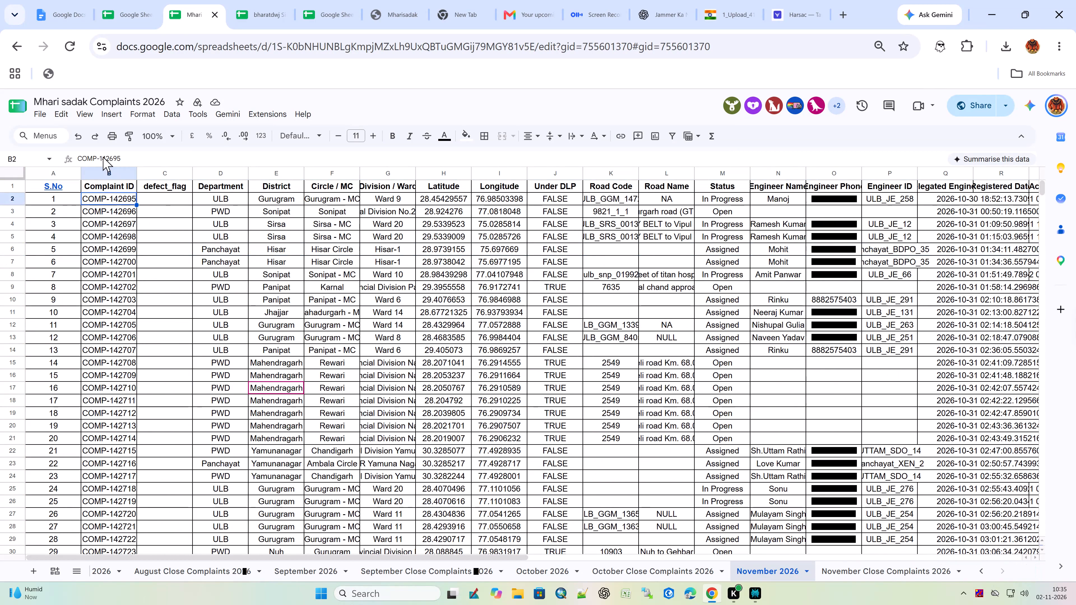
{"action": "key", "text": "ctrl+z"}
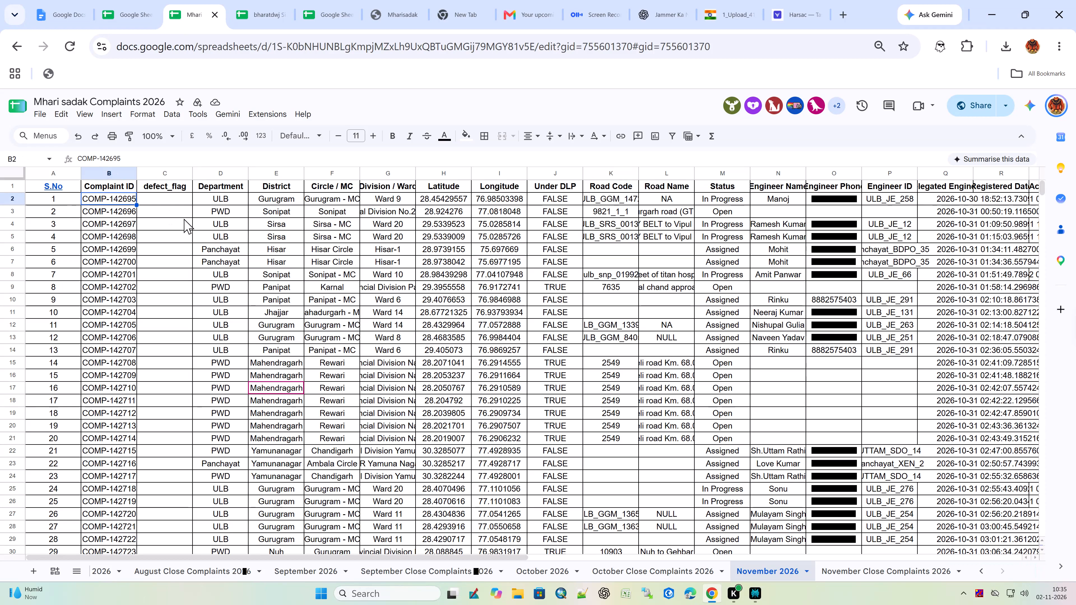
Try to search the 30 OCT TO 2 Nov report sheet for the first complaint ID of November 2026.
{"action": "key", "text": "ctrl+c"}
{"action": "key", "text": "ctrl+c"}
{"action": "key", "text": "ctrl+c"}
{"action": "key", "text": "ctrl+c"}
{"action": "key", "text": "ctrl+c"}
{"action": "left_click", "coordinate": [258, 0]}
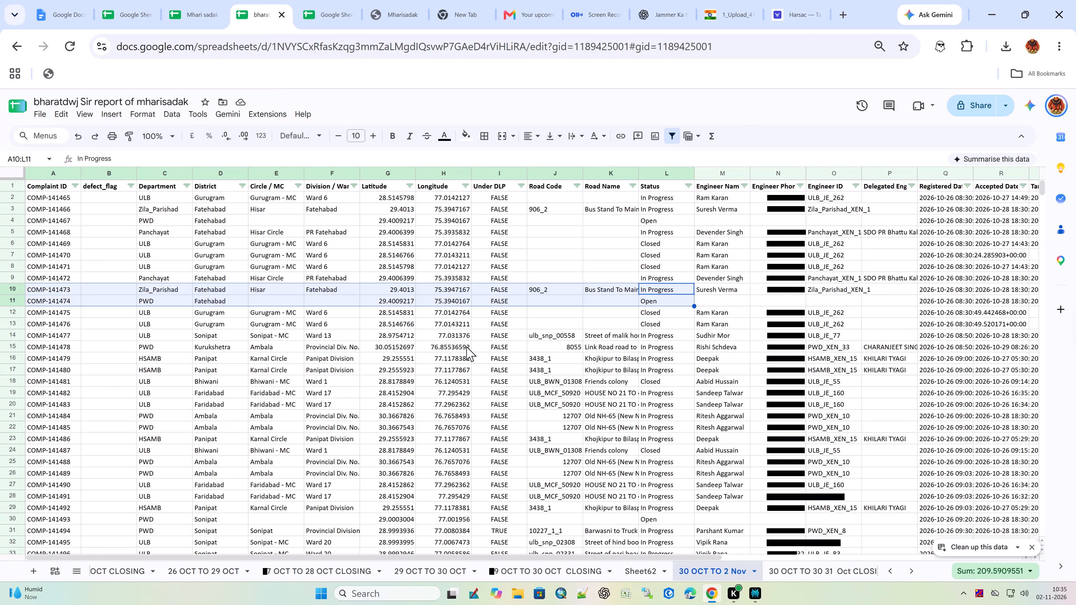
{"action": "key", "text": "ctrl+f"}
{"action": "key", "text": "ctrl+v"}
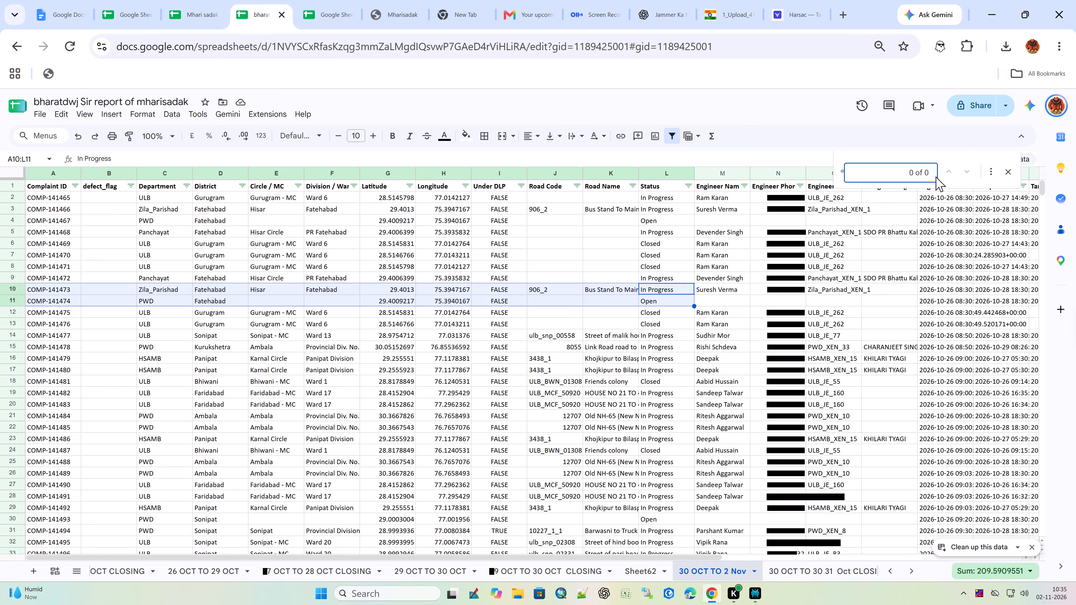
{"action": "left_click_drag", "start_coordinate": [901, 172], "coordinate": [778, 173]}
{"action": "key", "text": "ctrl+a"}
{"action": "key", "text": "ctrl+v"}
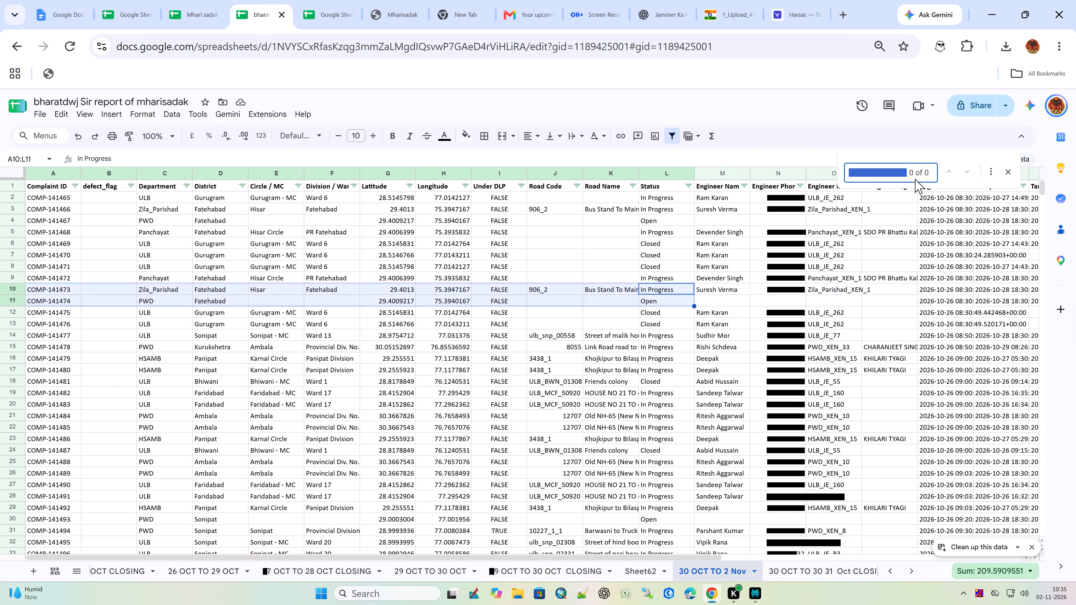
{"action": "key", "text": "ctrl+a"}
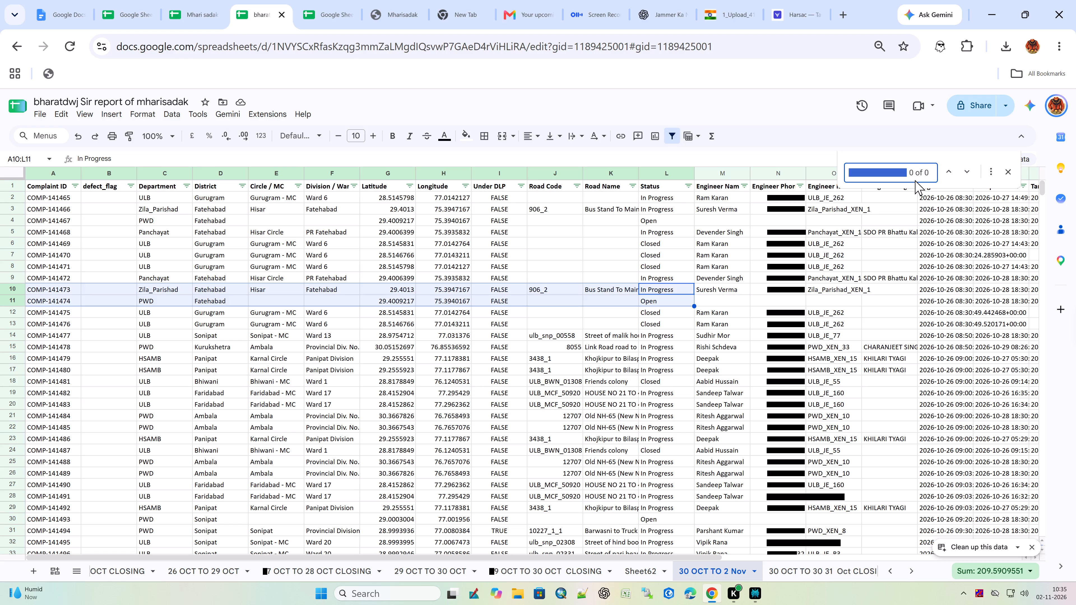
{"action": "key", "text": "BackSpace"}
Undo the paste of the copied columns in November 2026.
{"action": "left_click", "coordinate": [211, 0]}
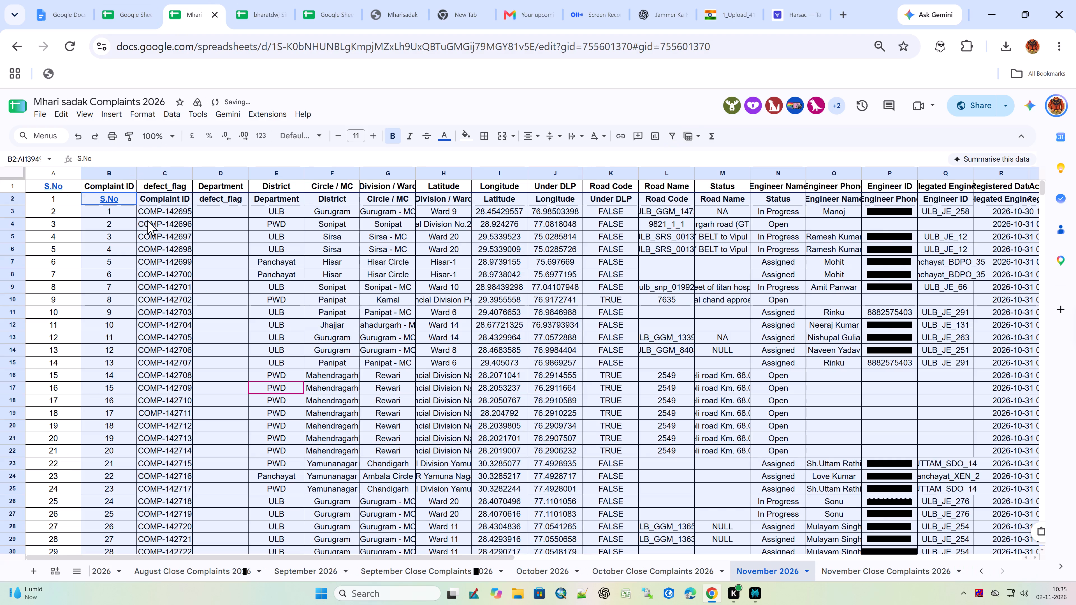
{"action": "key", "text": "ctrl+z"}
{"action": "left_click", "coordinate": [175, 251]}
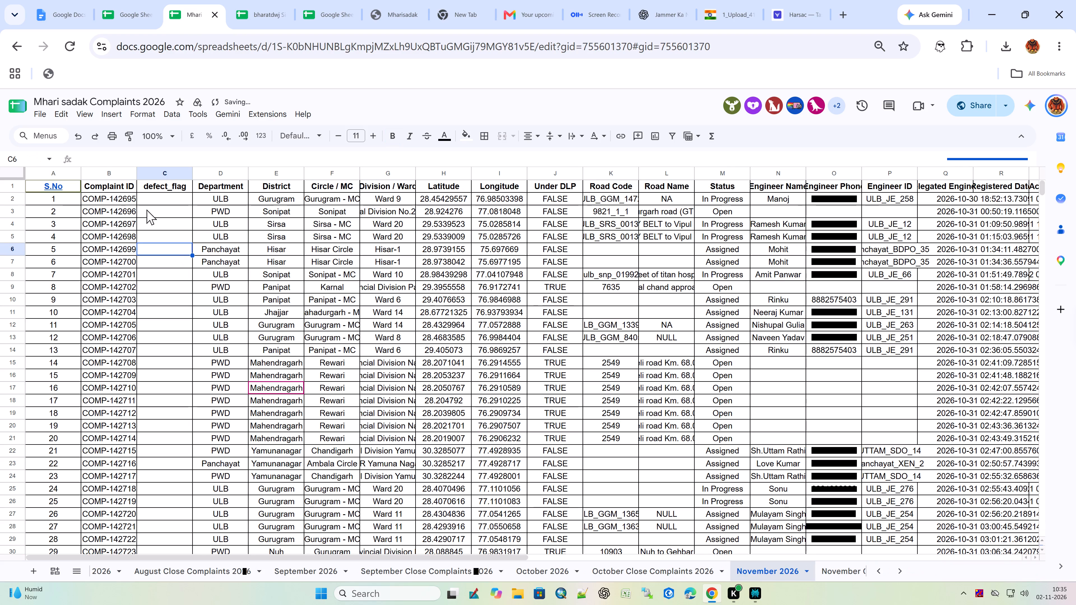
{"action": "left_click", "coordinate": [119, 204]}
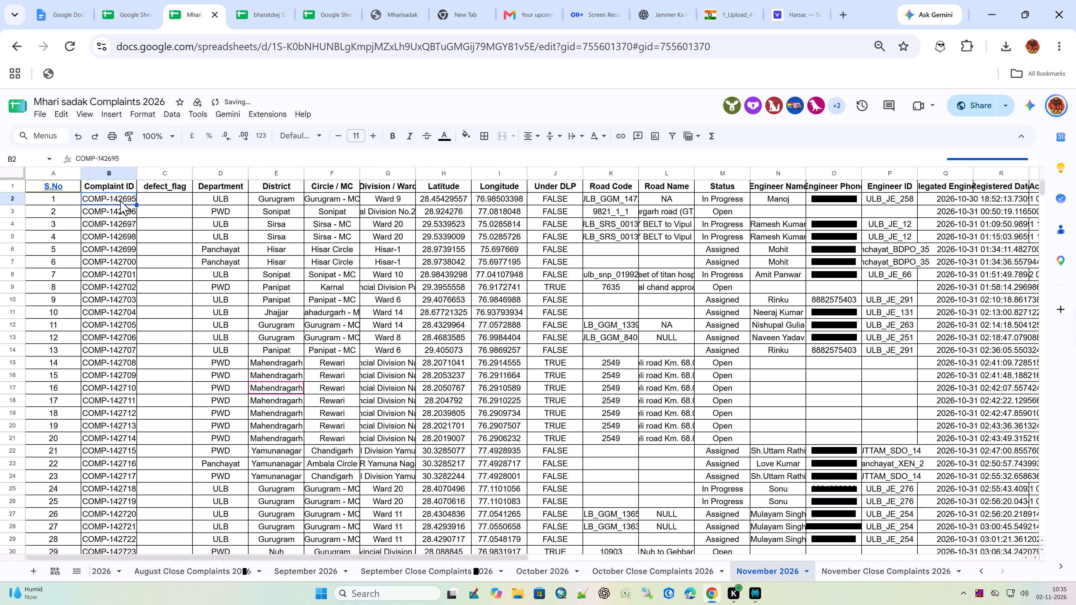
{"action": "key", "text": "ctrl+c"}
{"action": "key", "text": "ctrl+c"}
{"action": "key", "text": "ctrl+c"}
{"action": "key", "text": "ctrl+c"}
{"action": "key", "text": "ctrl+c"}
{"action": "key", "text": "ctrl+c"}
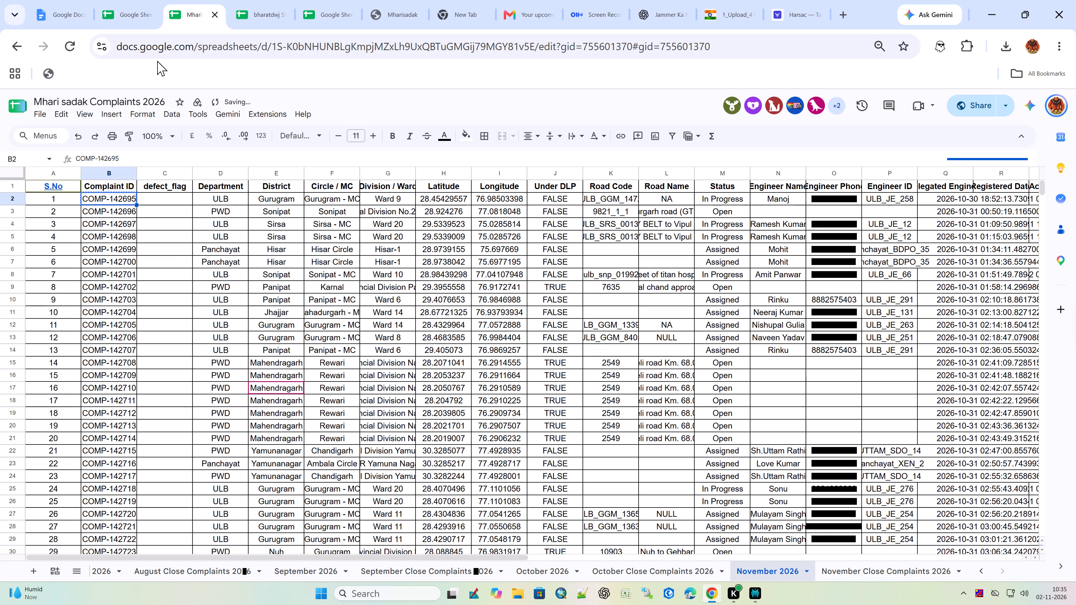
{"action": "left_click", "coordinate": [244, 17]}
{"action": "key", "text": "ctrl+f"}
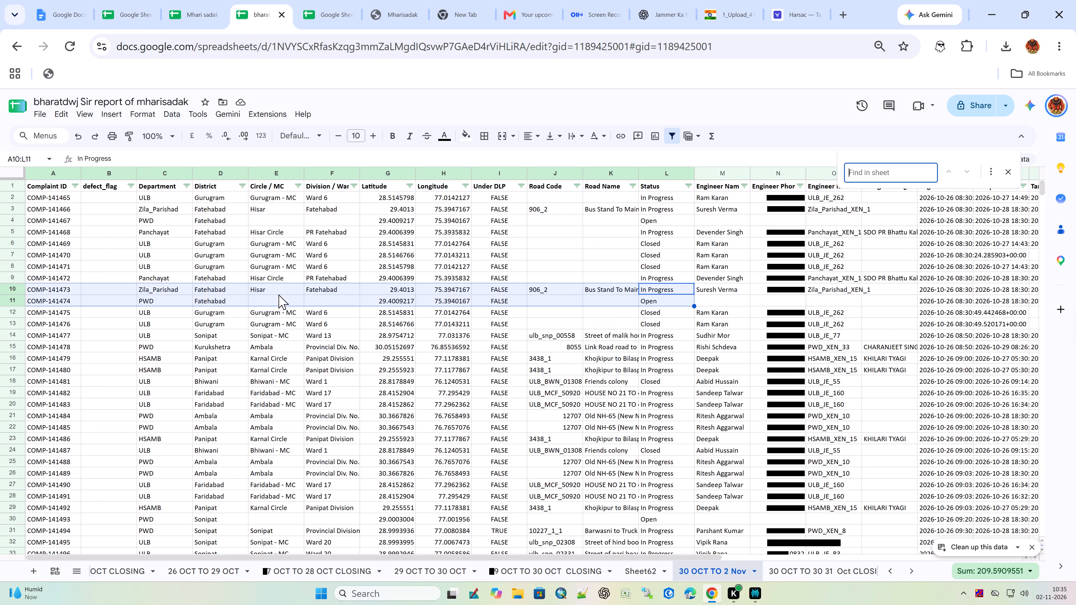
{"action": "key", "text": "ctrl+v"}
{"action": "scroll", "coordinate": [160, 525], "scroll_direction": "down", "scroll_amount": 2}
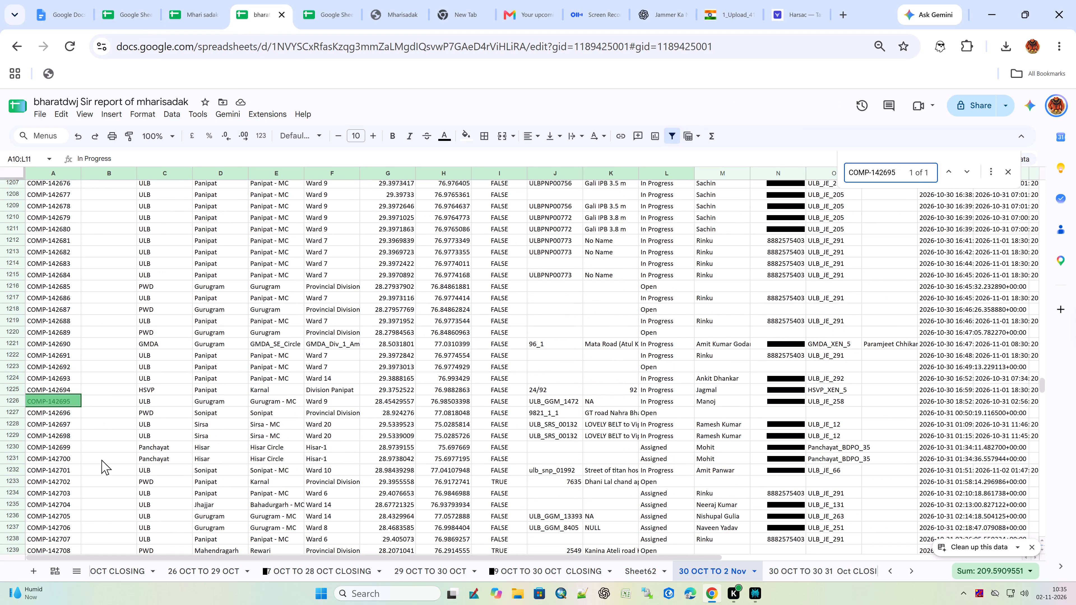
Cut the block from COMP-142695 down to the sheet's last row, across all columns, in 30 OCT TO 2 Nov.
{"action": "left_click", "coordinate": [32, 404]}
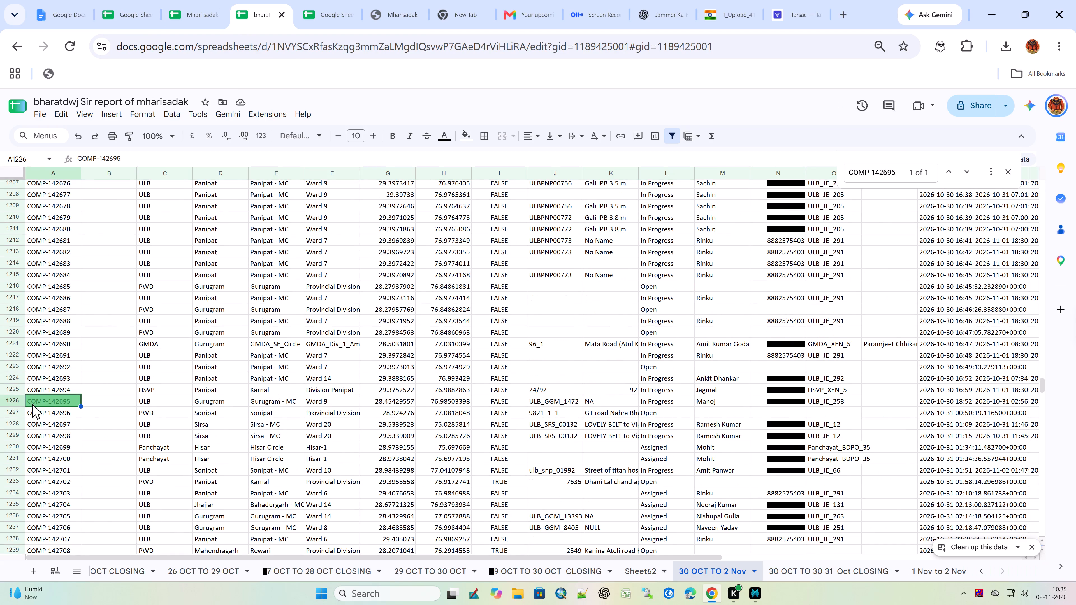
{"action": "key", "text": "ctrl+shift+Down"}
{"action": "key", "text": "ctrl+shift+Down"}
{"action": "key", "text": "ctrl+shift+Down"}
{"action": "key", "text": "ctrl+shift+Down"}
{"action": "key", "text": "ctrl+shift+Down"}
{"action": "key", "text": "ctrl+shift+Down"}
{"action": "key", "text": "ctrl+shift+Down"}
{"action": "key", "text": "ctrl+shift+Down"}
{"action": "key", "text": "ctrl+shift+Down"}
{"action": "key", "text": "ctrl+shift+Down"}
{"action": "key", "text": "ctrl+shift+Down"}
{"action": "key", "text": "ctrl+shift+Down"}
{"action": "key", "text": "ctrl+shift+Down"}
{"action": "key", "text": "ctrl+shift+Down"}
{"action": "key", "text": "ctrl+shift+Down"}
{"action": "key", "text": "ctrl+shift+Down"}
{"action": "key", "text": "ctrl+shift+Right"}
{"action": "key", "text": "ctrl+shift+Right"}
{"action": "key", "text": "ctrl+shift+Right"}
{"action": "key", "text": "ctrl+shift+Right"}
{"action": "key", "text": "ctrl+shift+Right"}
{"action": "key", "text": "ctrl+shift+Right"}
{"action": "key", "text": "ctrl+shift+Right"}
{"action": "key", "text": "ctrl+shift+Right"}
{"action": "key", "text": "ctrl+shift+Right"}
{"action": "key", "text": "ctrl+shift+Right"}
{"action": "key", "text": "ctrl+shift+Right"}
{"action": "key", "text": "ctrl+shift+Right"}
{"action": "key", "text": "ctrl+shift+Right"}
{"action": "key", "text": "ctrl+shift+Right"}
{"action": "key", "text": "ctrl+shift+Right"}
{"action": "key", "text": "ctrl+shift+Right"}
{"action": "key", "text": "ctrl+shift+Right"}
{"action": "key", "text": "ctrl+shift+Right"}
{"action": "key", "text": "ctrl+shift+Right"}
{"action": "key", "text": "ctrl+shift+Right"}
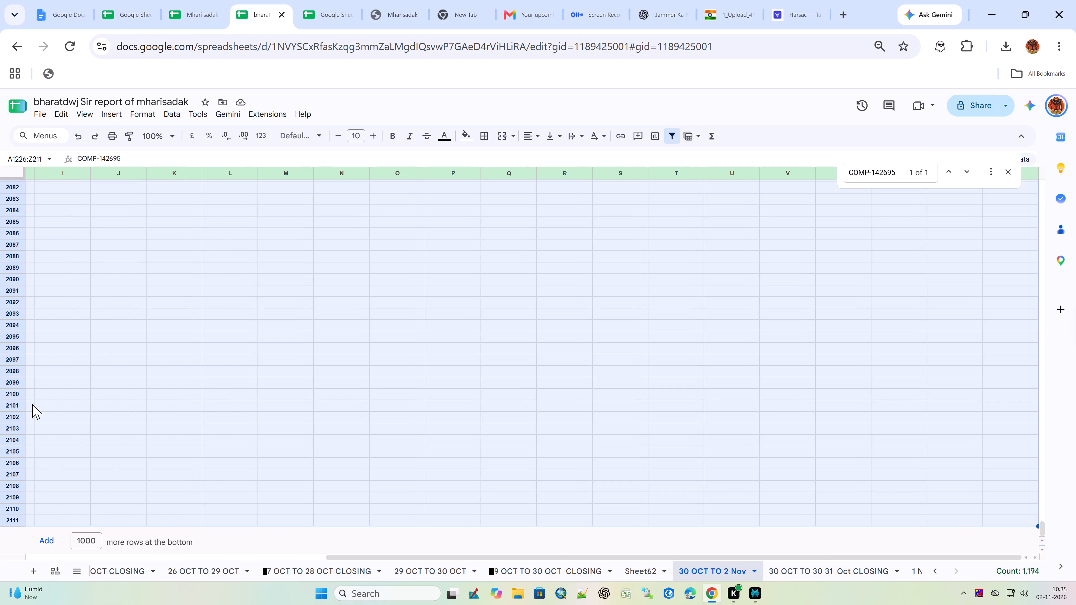
{"action": "key", "text": "ctrl+x"}
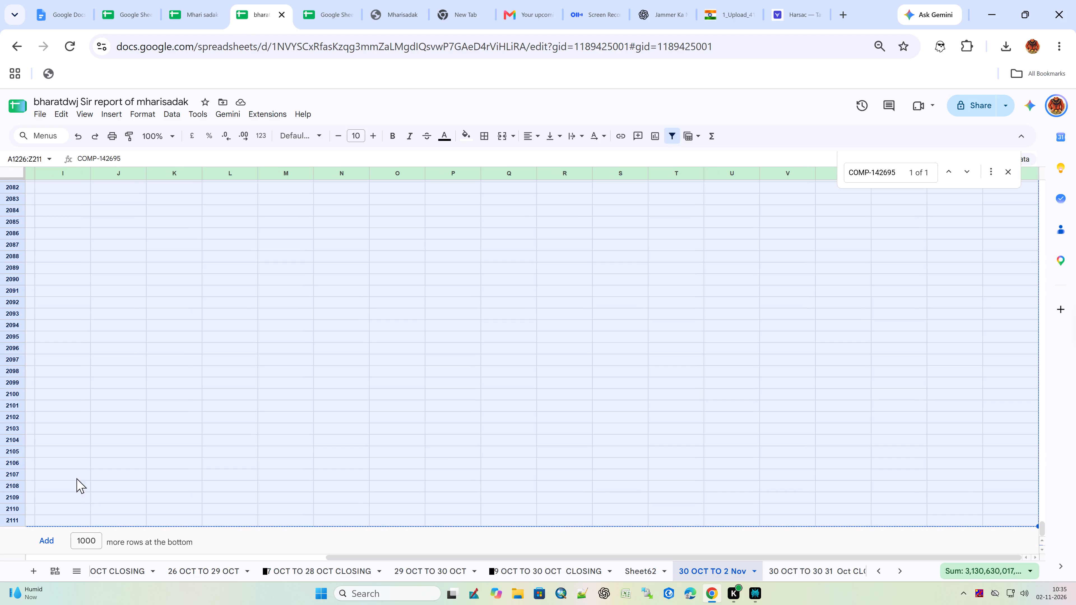
Rename the report sheet 30 OCT TO 2 Nov as 30 OCT TO 31 Oct.
{"action": "double_click", "coordinate": [708, 572]}
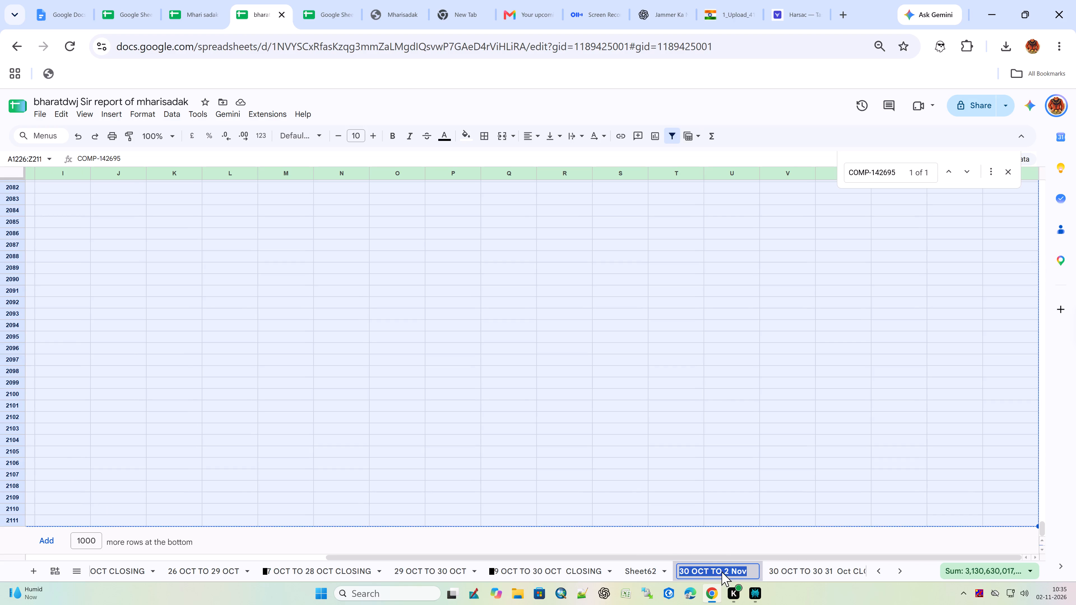
{"action": "left_click", "coordinate": [728, 571]}
{"action": "left_click_drag", "start_coordinate": [725, 572], "coordinate": [759, 577]}
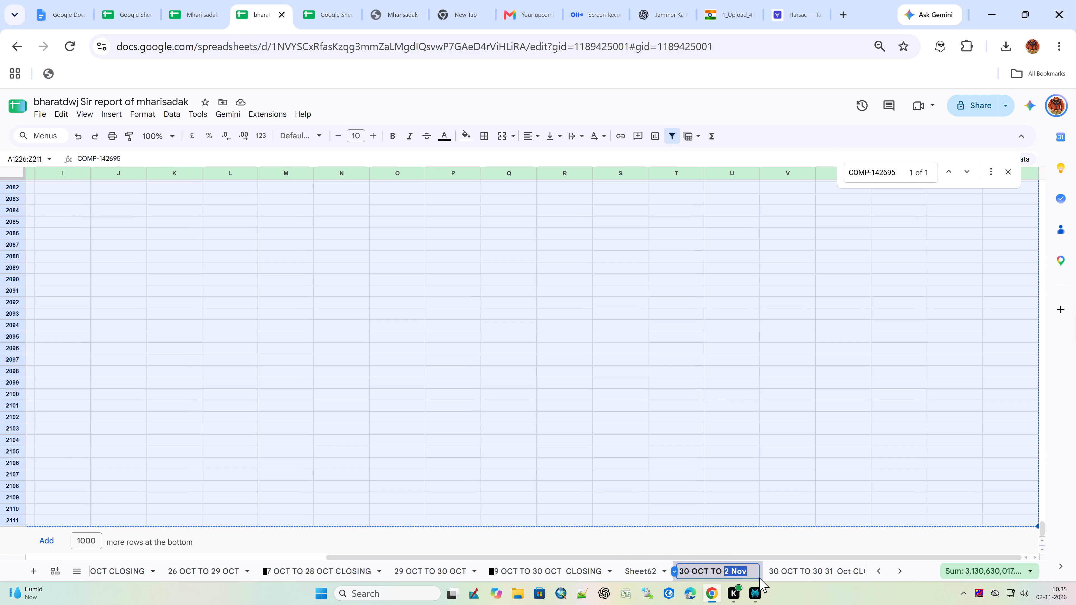
{"action": "type", "text": "31"}
{"action": "key", "text": "space"}
{"action": "type", "text": "o"}
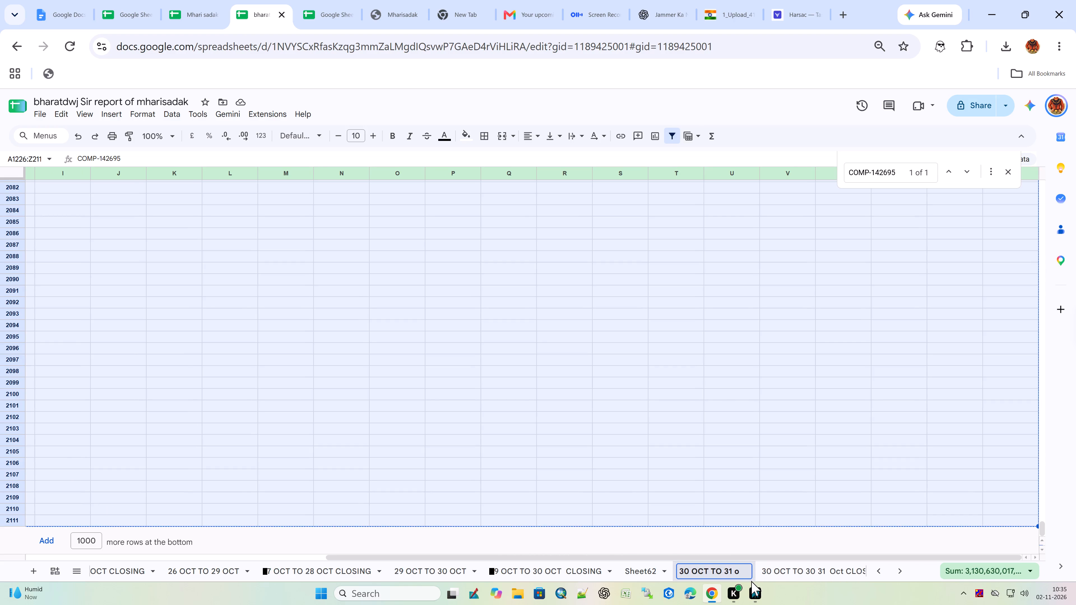
{"action": "key", "text": "BackSpace"}
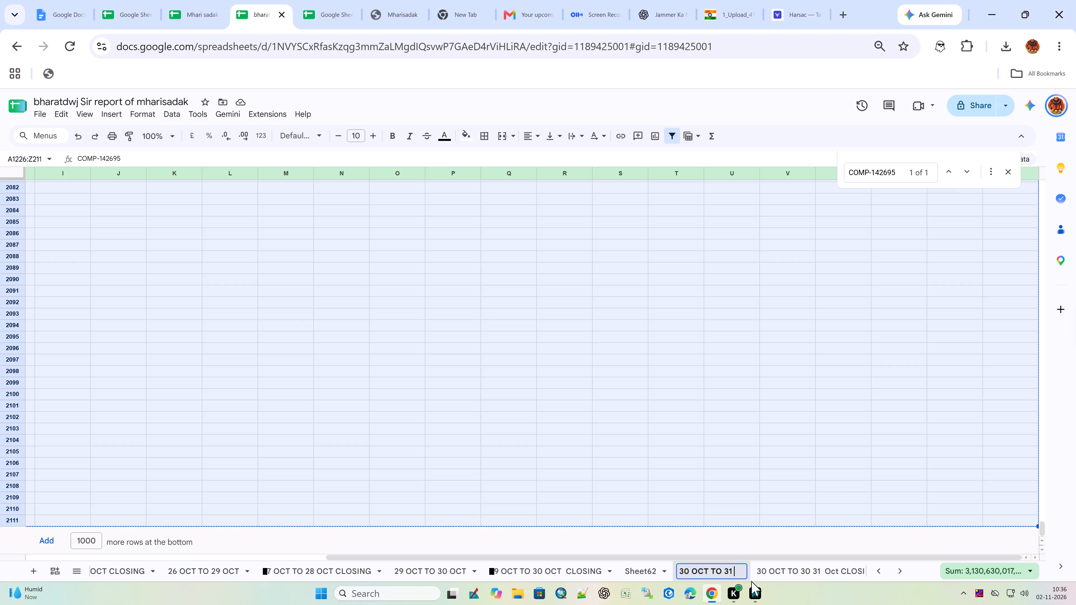
{"action": "key", "text": "Return"}
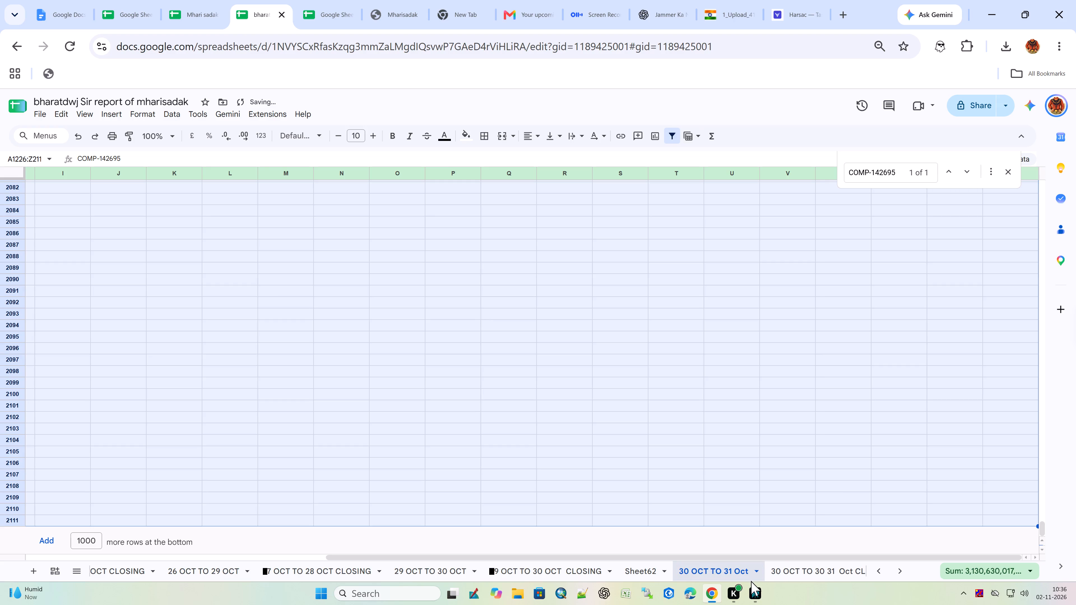
{"action": "left_click", "coordinate": [896, 573]}
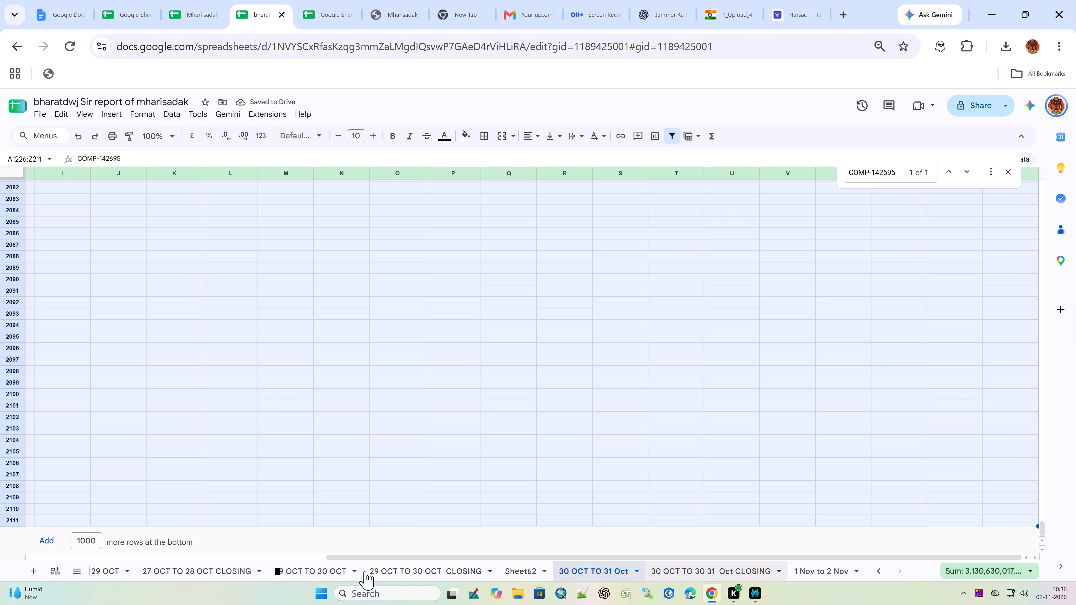
Add a new sheet after 1 Nov to 2 Nov and paste the cut complaint block starting at cell B2.
{"action": "left_click", "coordinate": [842, 567]}
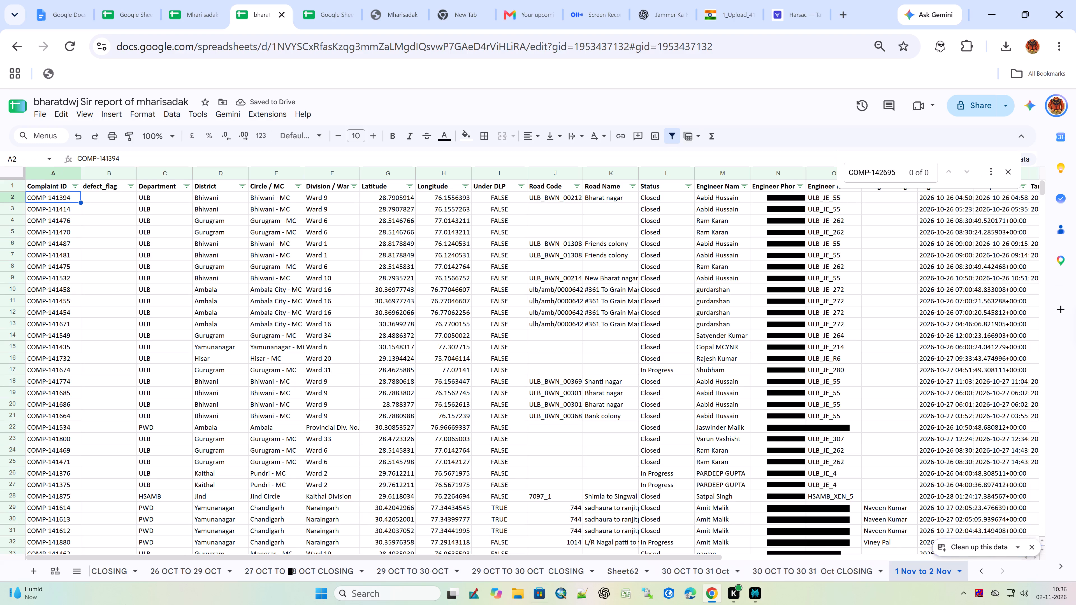
{"action": "left_click", "coordinate": [34, 569]}
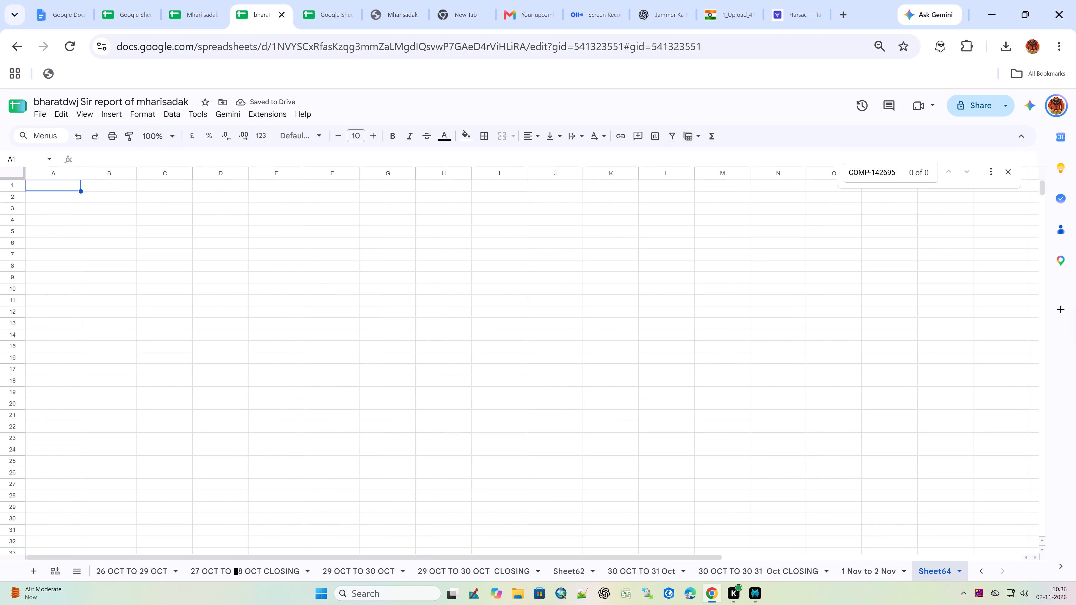
{"action": "left_click", "coordinate": [132, 192]}
{"action": "key", "text": "ctrl+v"}
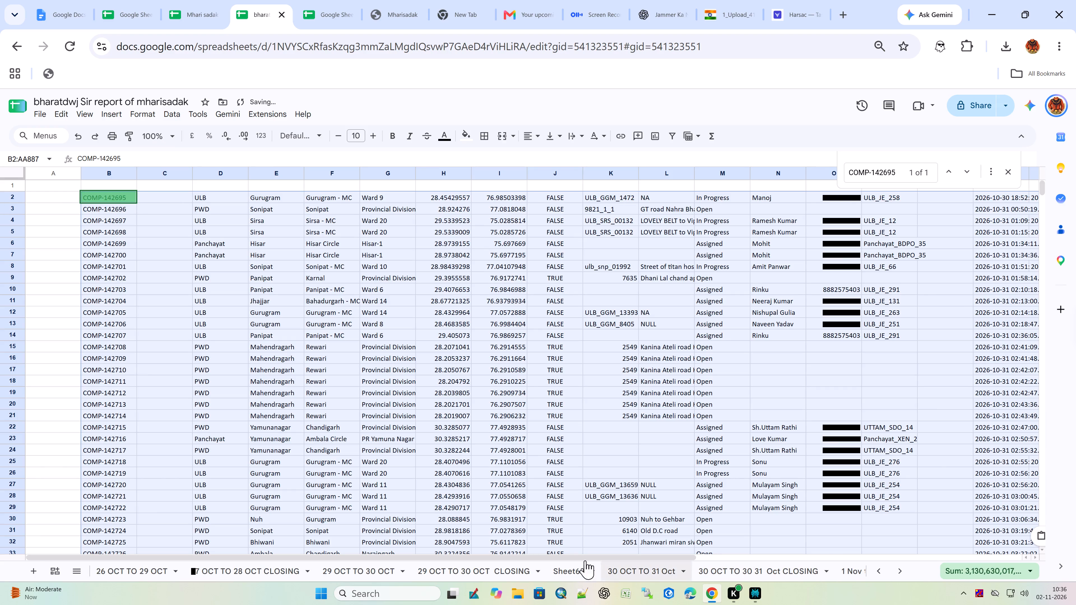
Copy the header row of 30 OCT TO 31 Oct and paste it into the new sheet starting at cell B1.
{"action": "left_click", "coordinate": [576, 575]}
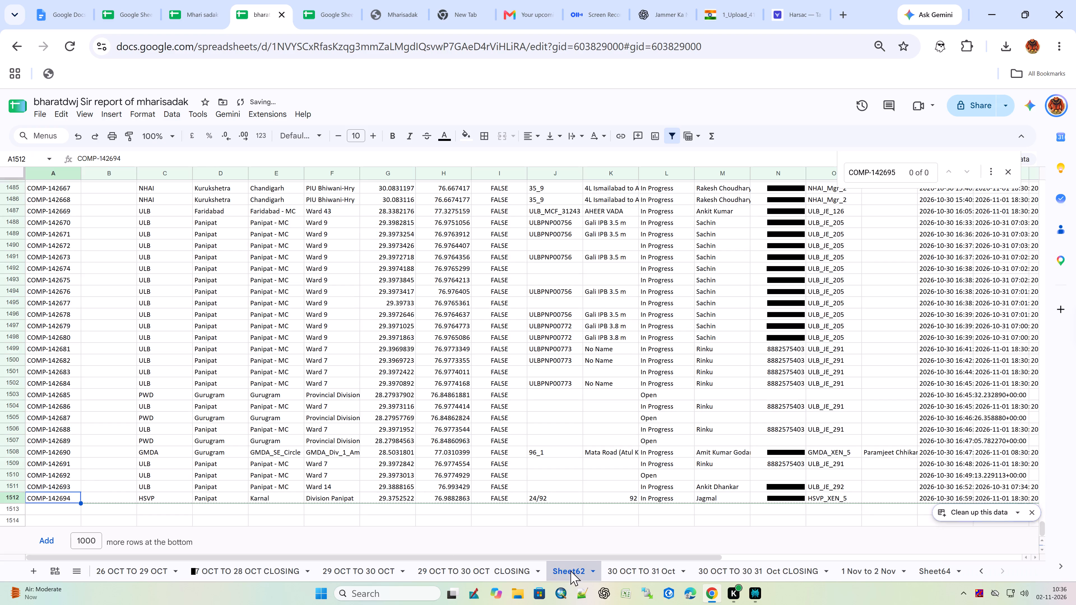
{"action": "left_click", "coordinate": [650, 569]}
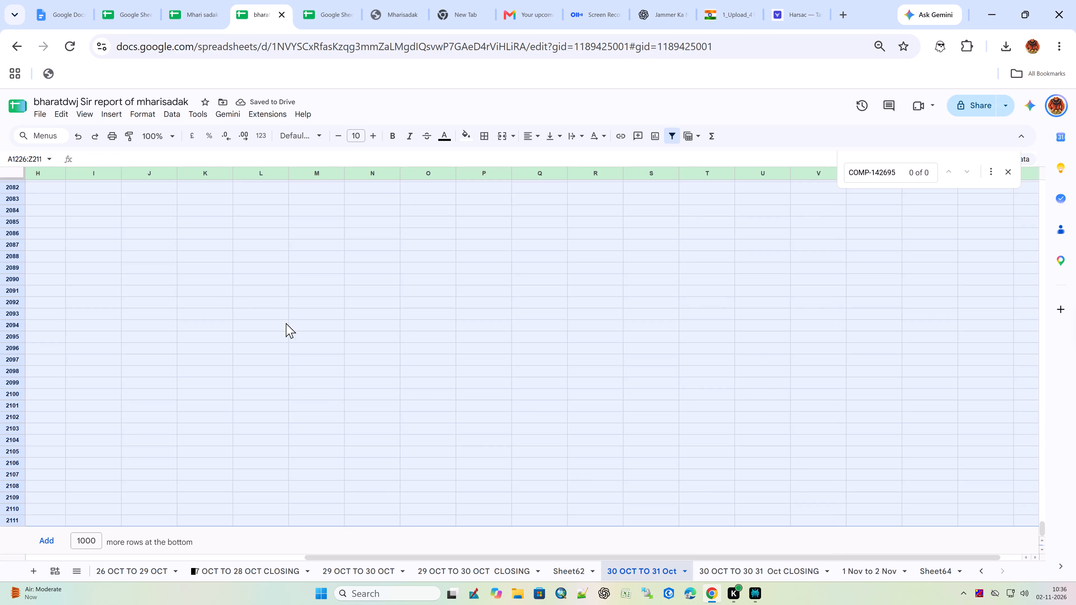
{"action": "scroll", "coordinate": [971, 406], "scroll_direction": "up", "scroll_amount": 6}
{"action": "left_click", "coordinate": [1044, 513]}
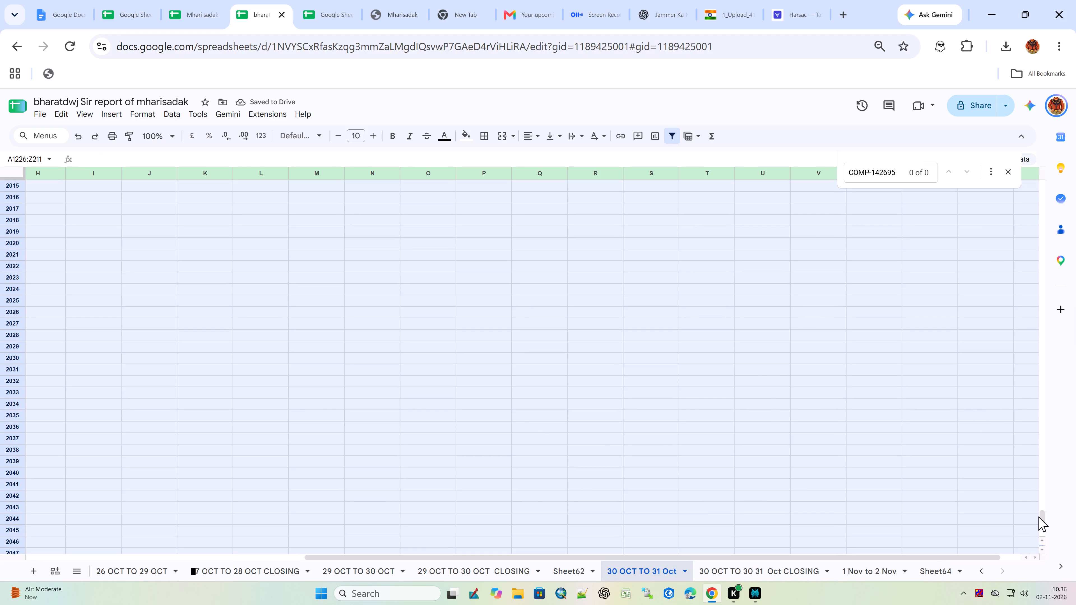
{"action": "left_click_drag", "start_coordinate": [1046, 518], "coordinate": [1029, 408]}
{"action": "left_click_drag", "start_coordinate": [1043, 515], "coordinate": [1043, 515]}
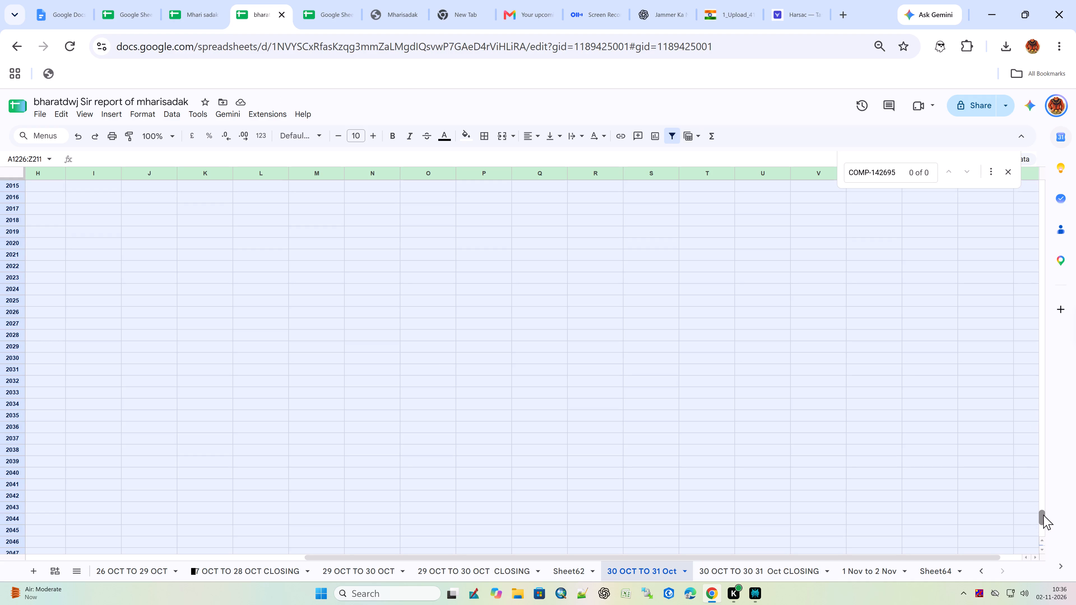
{"action": "left_click_drag", "start_coordinate": [1043, 515], "coordinate": [1038, 132]}
{"action": "left_click_drag", "start_coordinate": [299, 236], "coordinate": [0, 248]}
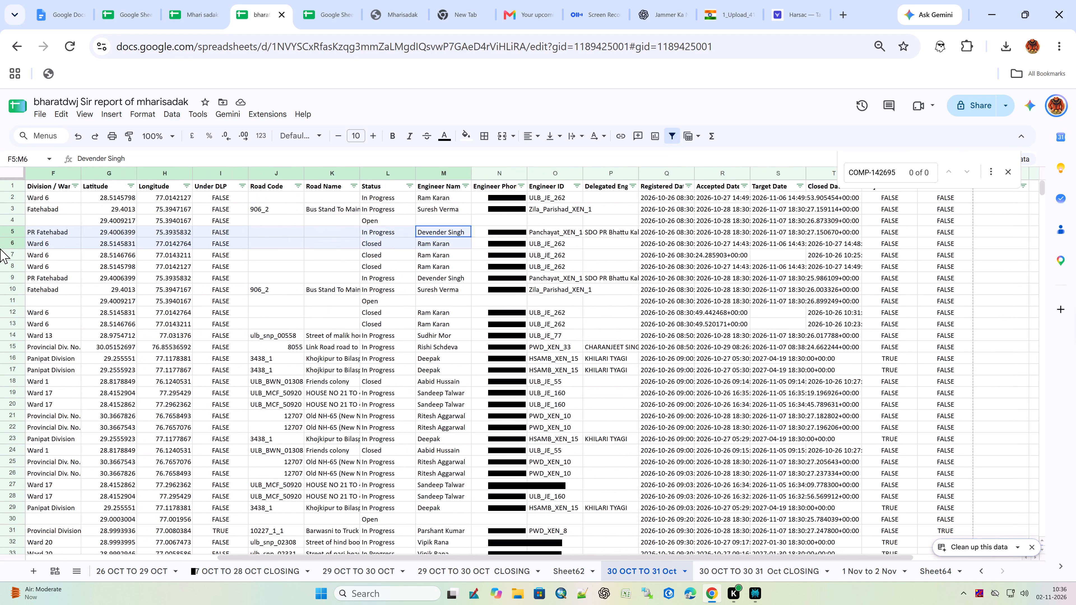
{"action": "left_click_drag", "start_coordinate": [0, 248], "coordinate": [0, 247]}
{"action": "left_click", "coordinate": [50, 192]}
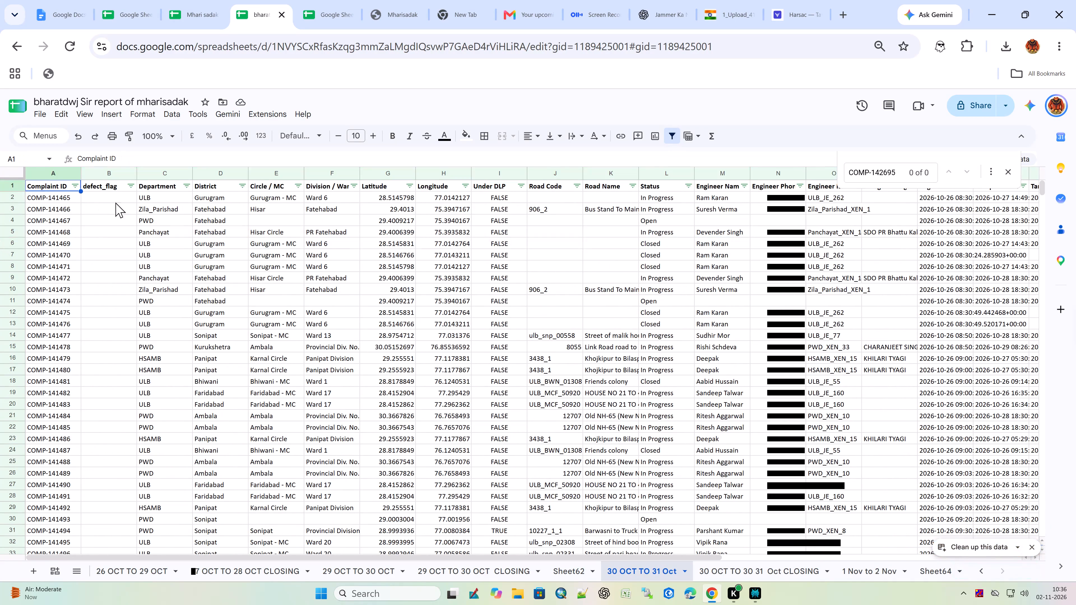
{"action": "left_click", "coordinate": [120, 203]}
{"action": "left_click", "coordinate": [7, 185]}
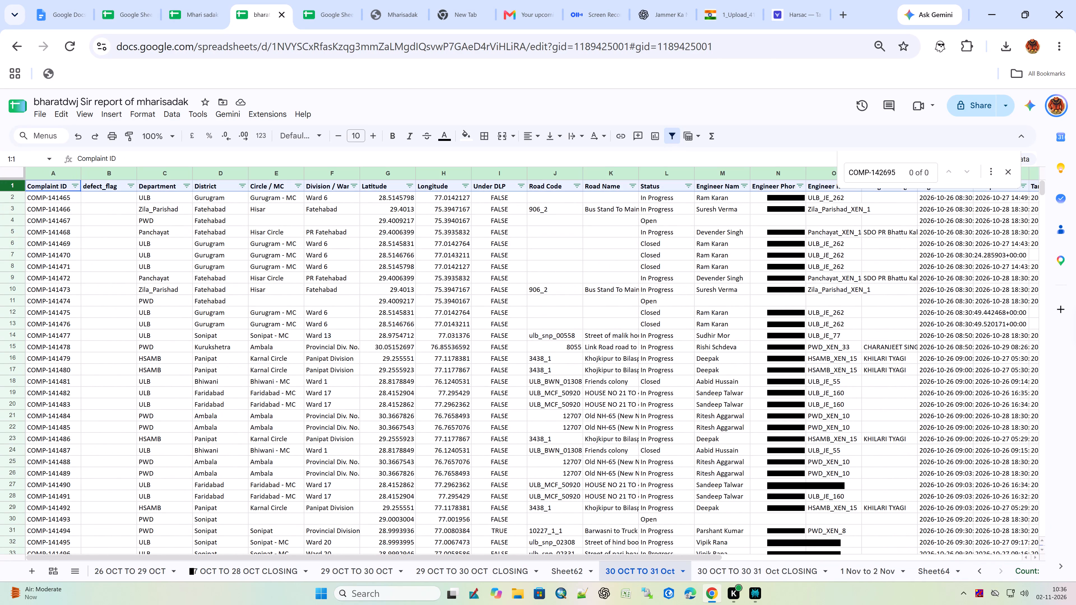
{"action": "key", "text": "ctrl+c"}
{"action": "key", "text": "ctrl+c"}
{"action": "left_click", "coordinate": [922, 567]}
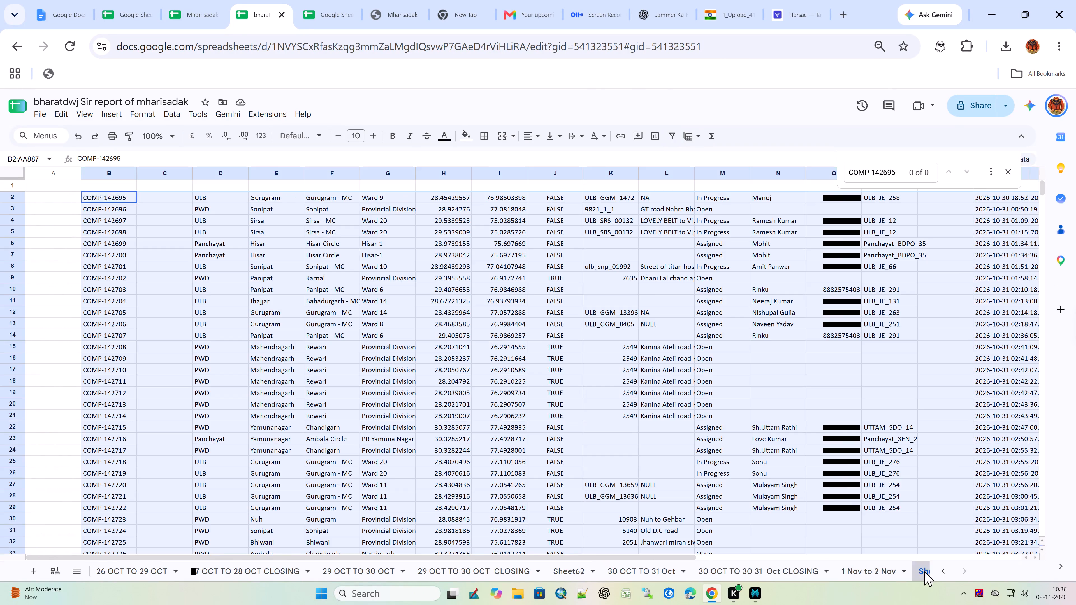
{"action": "left_click", "coordinate": [53, 184]}
{"action": "left_click", "coordinate": [101, 185]}
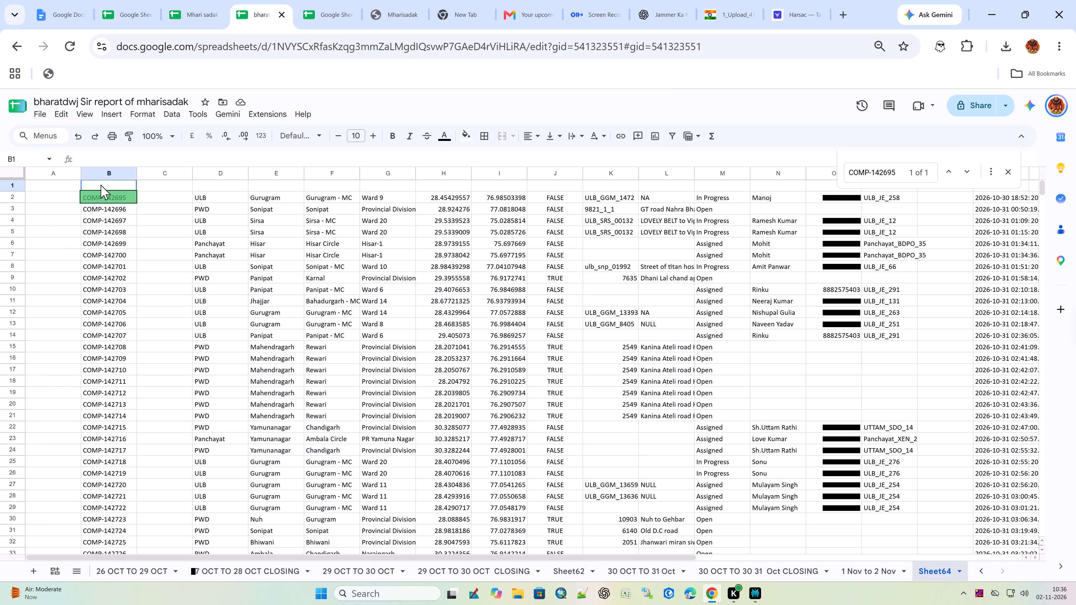
{"action": "key", "text": "ctrl+v"}
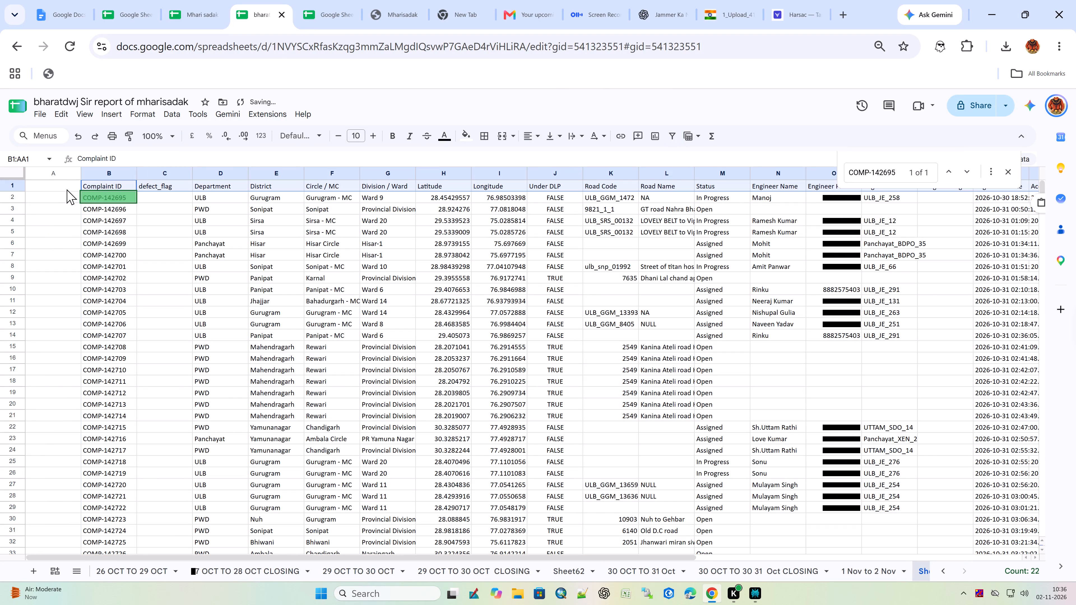
Copy the S.No column from November 2026 in Mhari sadak Complaints 2026 and paste it into column A of the new report sheet.
{"action": "left_click", "coordinate": [342, 571]}
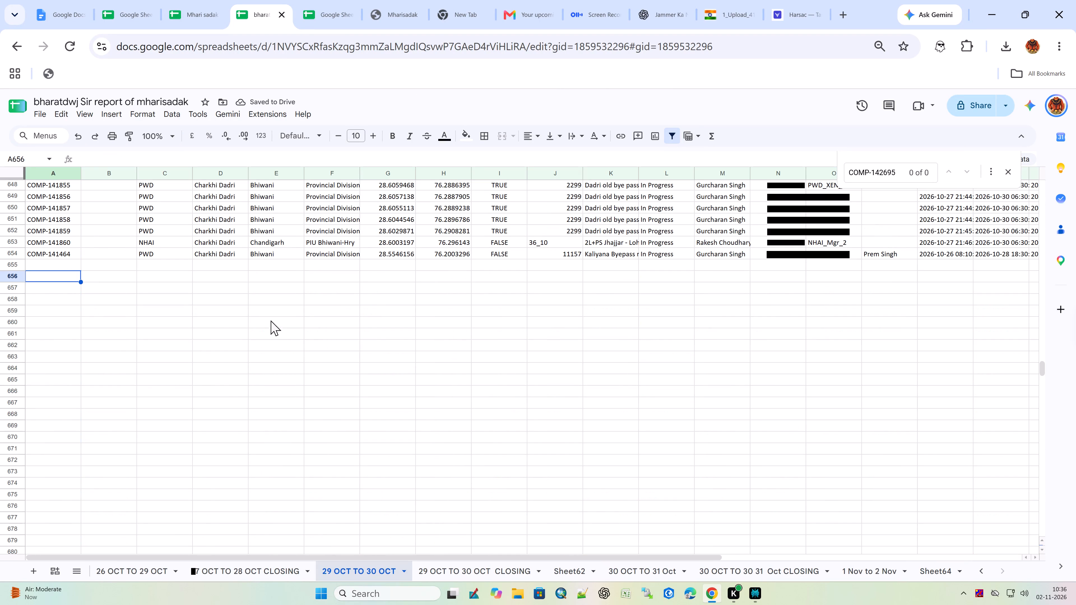
{"action": "left_click", "coordinate": [194, 0]}
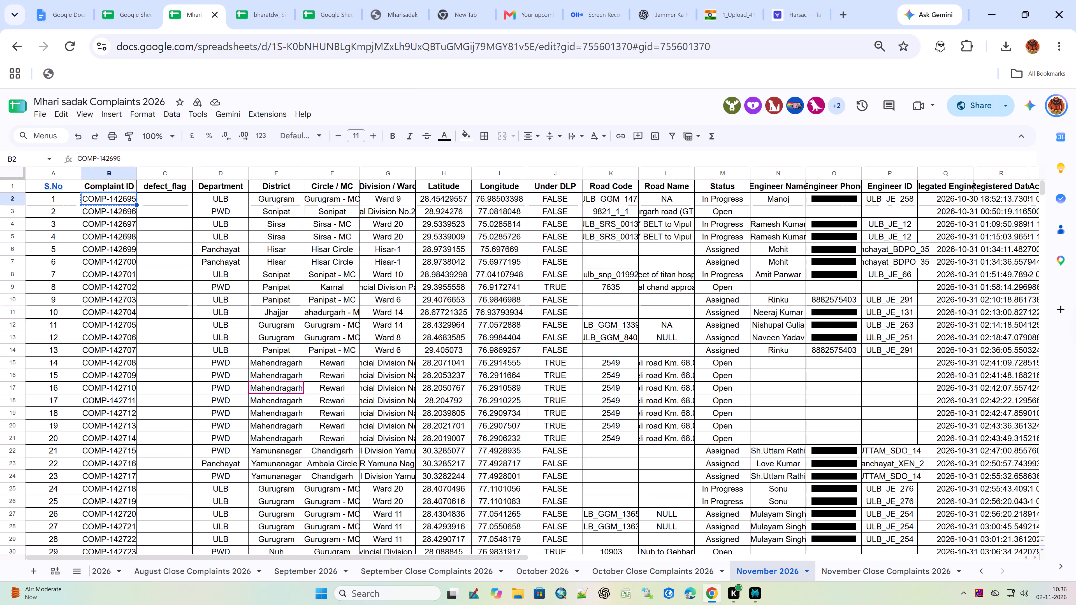
{"action": "left_click", "coordinate": [35, 169]}
{"action": "key", "text": "ctrl+c"}
{"action": "key", "text": "ctrl+c"}
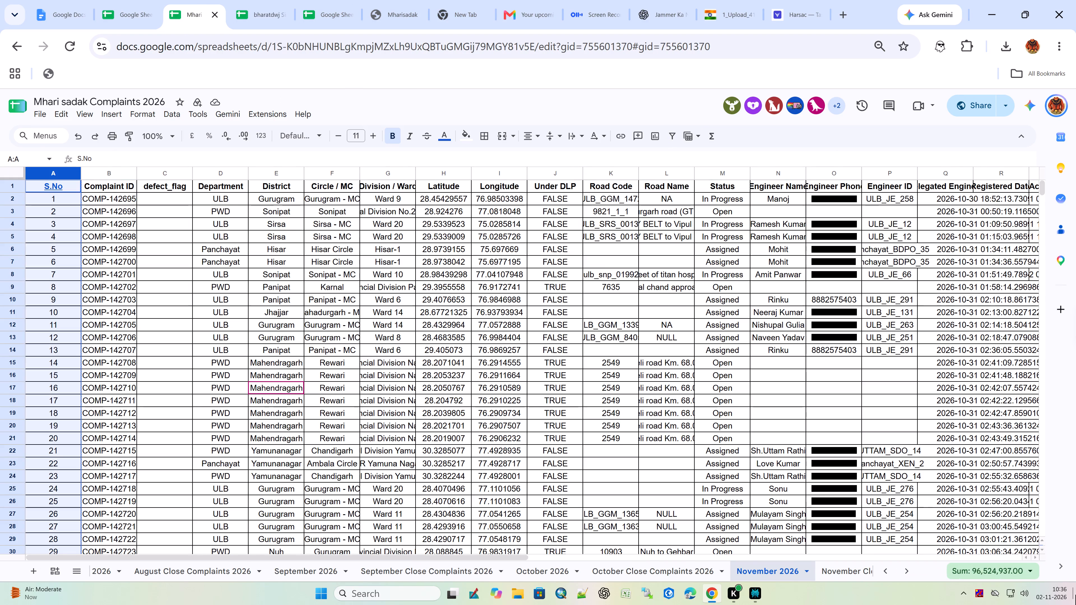
{"action": "left_click", "coordinate": [229, 0]}
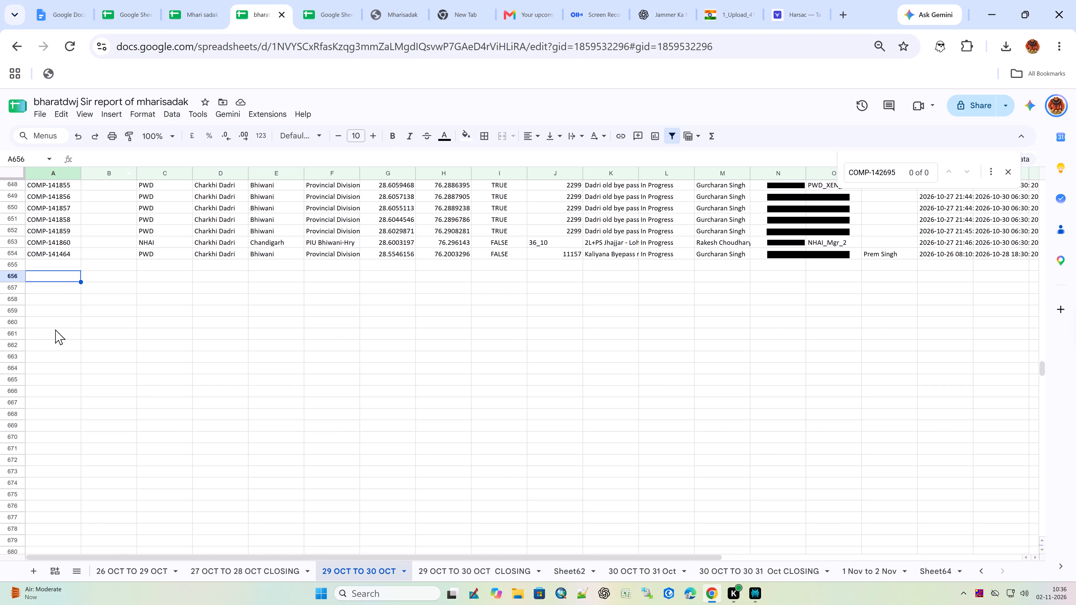
{"action": "left_click", "coordinate": [920, 578]}
{"action": "left_click", "coordinate": [888, 574]}
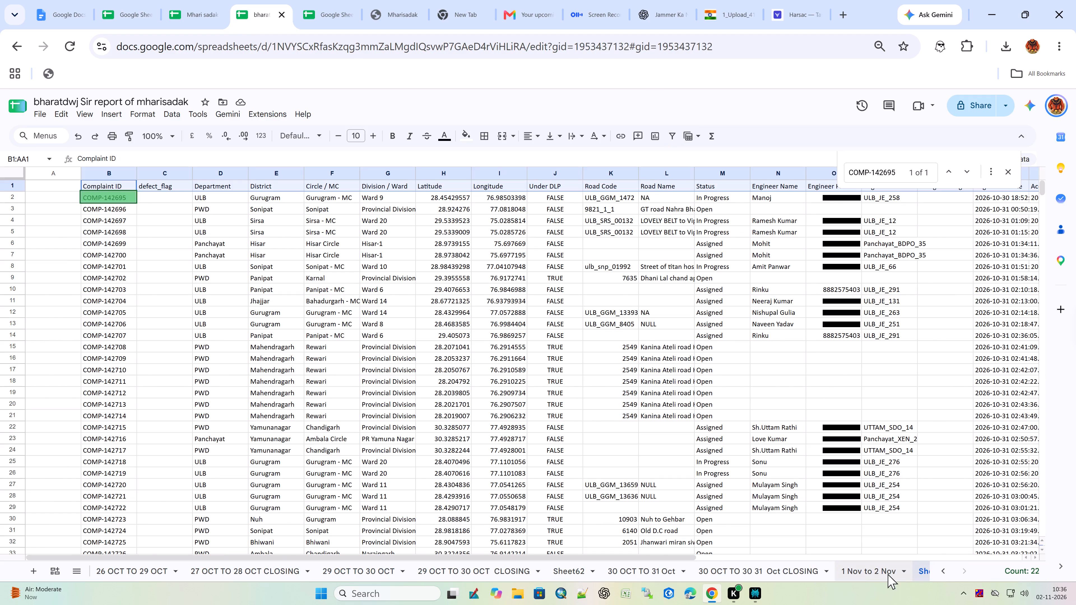
{"action": "left_click", "coordinate": [949, 575]}
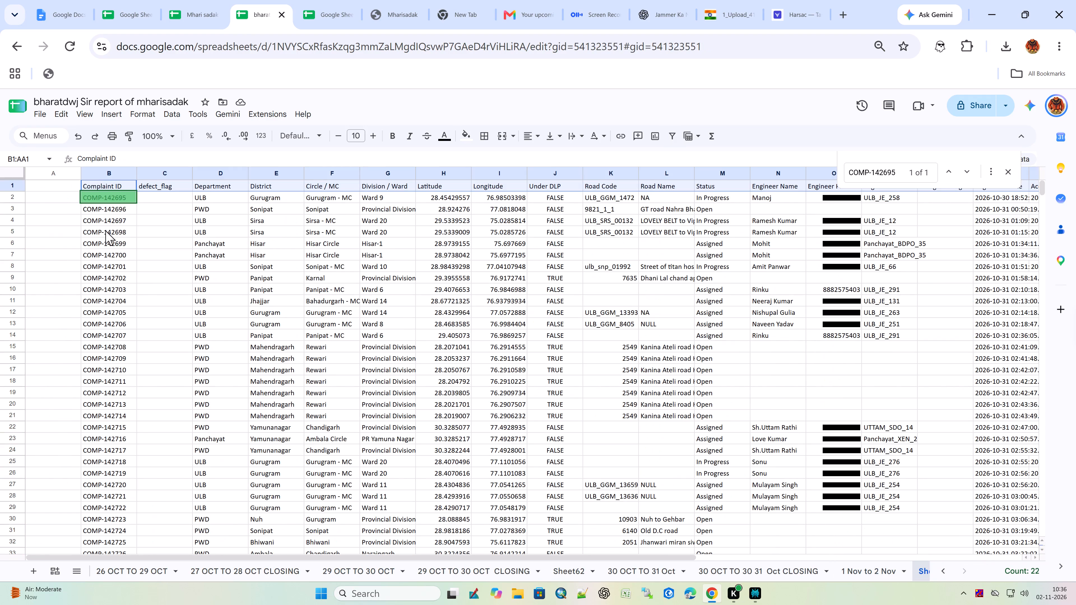
{"action": "left_click", "coordinate": [55, 187]}
{"action": "key", "text": "ctrl+v"}
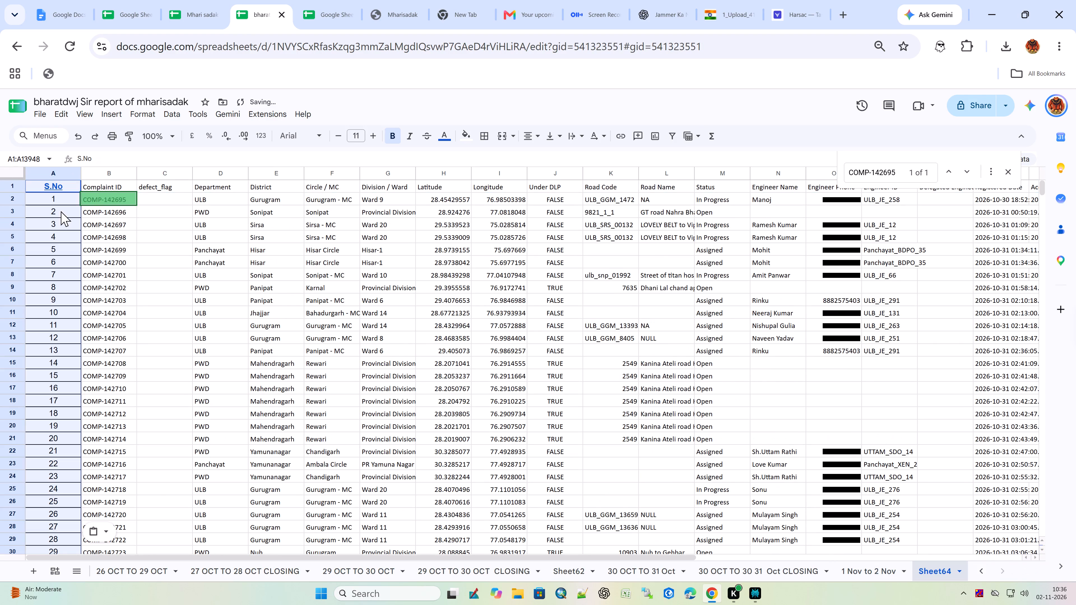
Copy the S.No column's formatting across columns B to H of the new sheet, from Complaint ID through Latitude.
{"action": "left_click", "coordinate": [54, 212]}
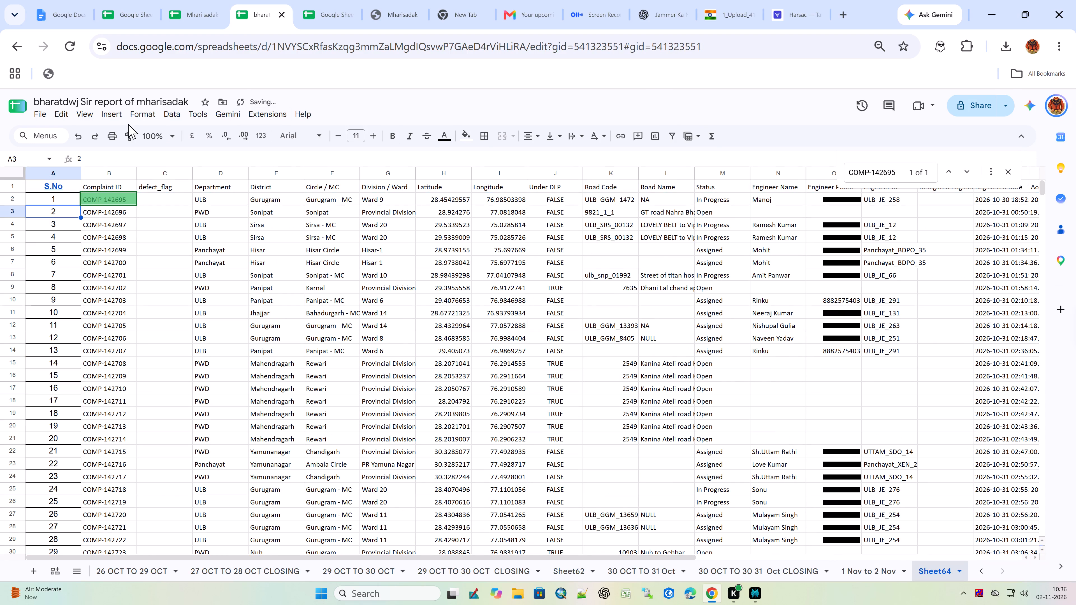
{"action": "left_click", "coordinate": [61, 169]}
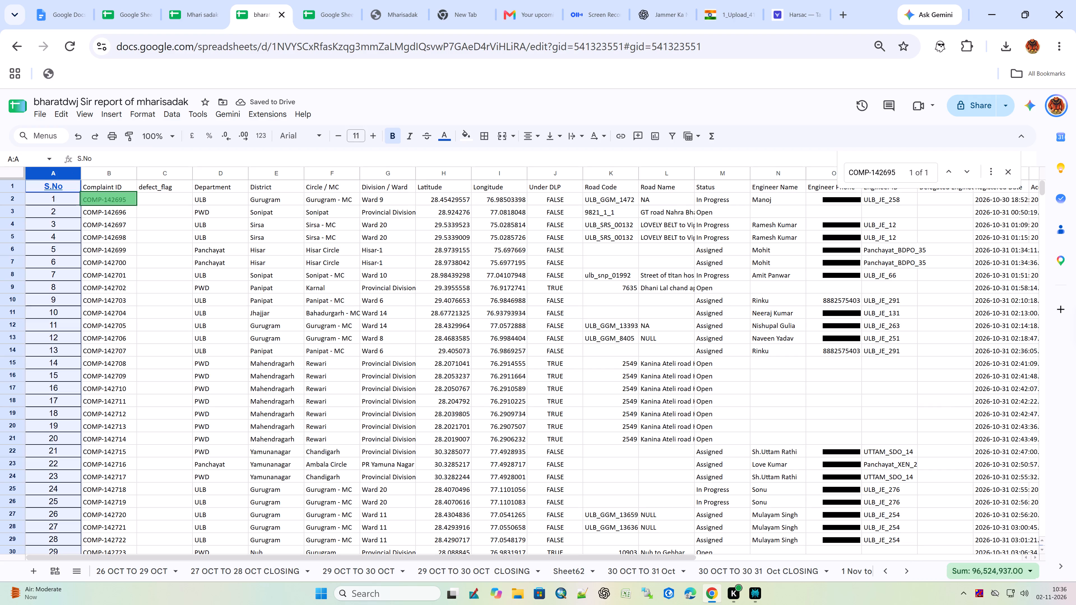
{"action": "left_click", "coordinate": [126, 138]}
{"action": "left_click", "coordinate": [117, 169]}
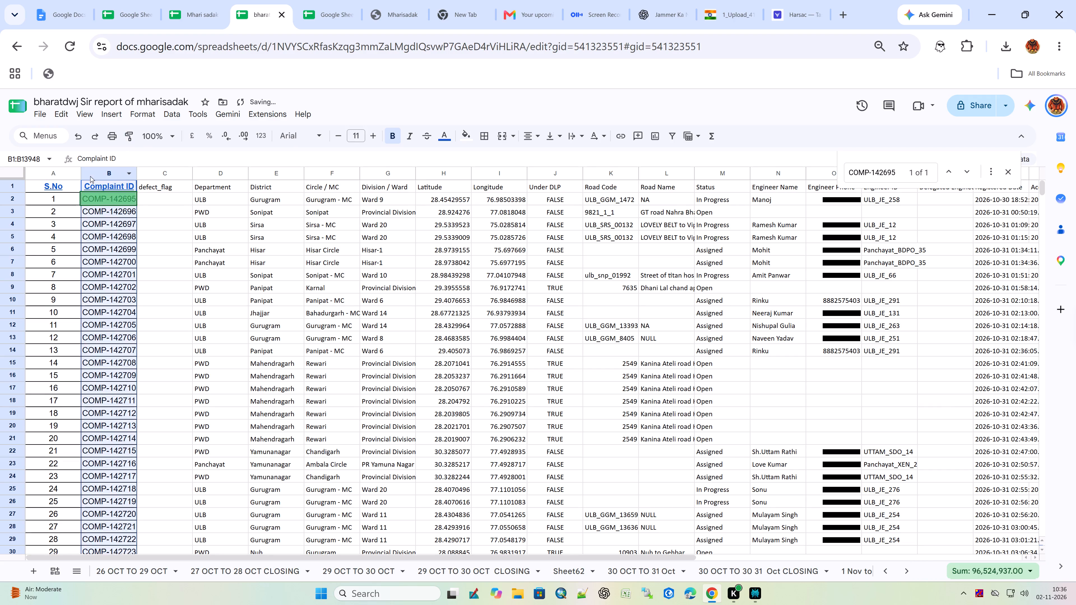
{"action": "left_click", "coordinate": [19, 279]}
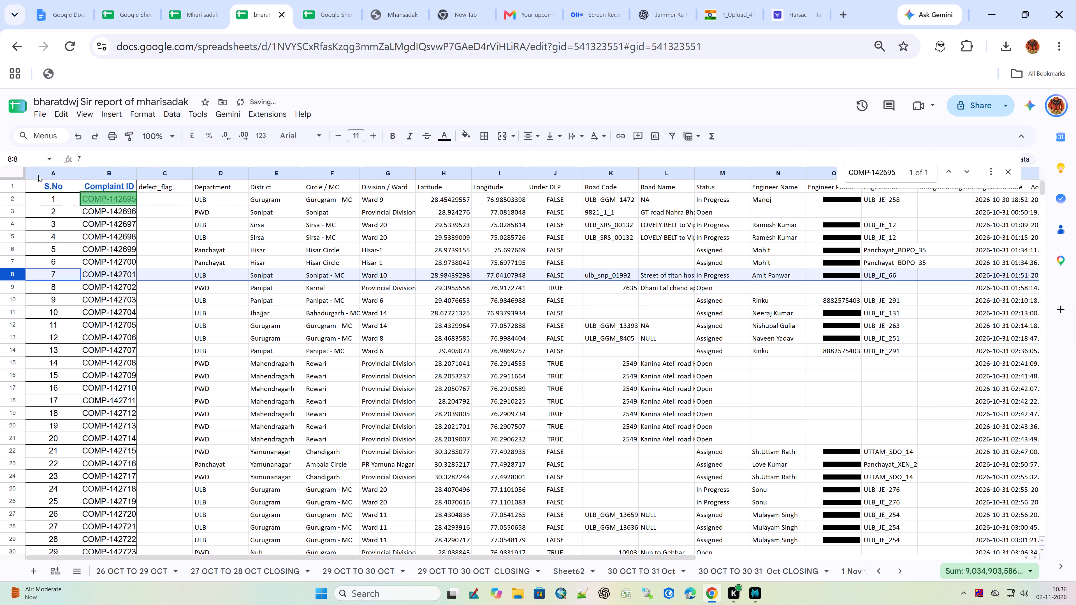
{"action": "left_click_drag", "start_coordinate": [50, 172], "coordinate": [133, 185]}
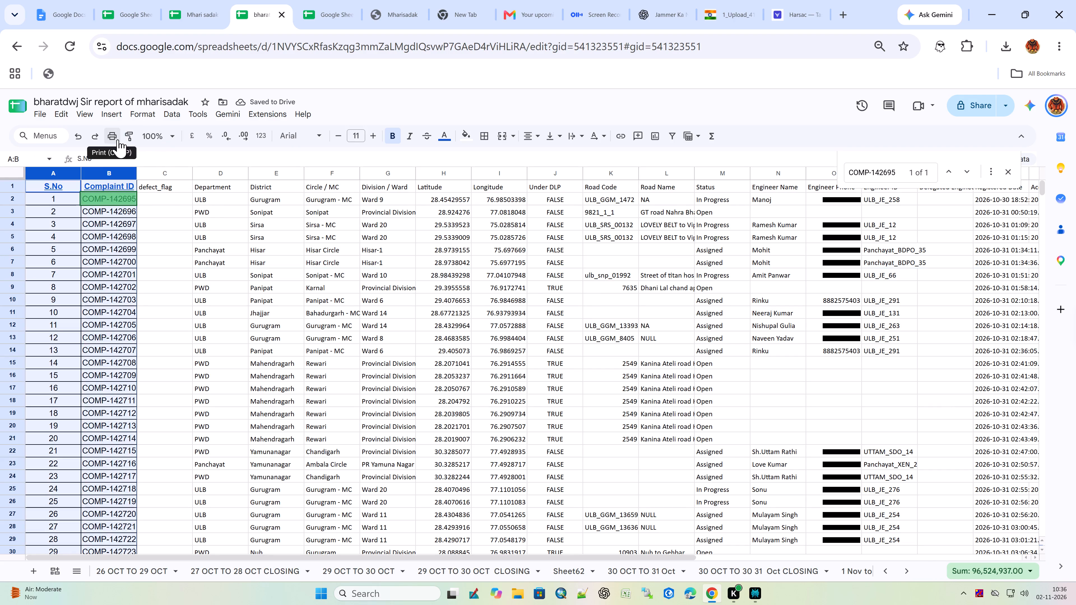
{"action": "left_click", "coordinate": [125, 138]}
{"action": "left_click", "coordinate": [170, 173]}
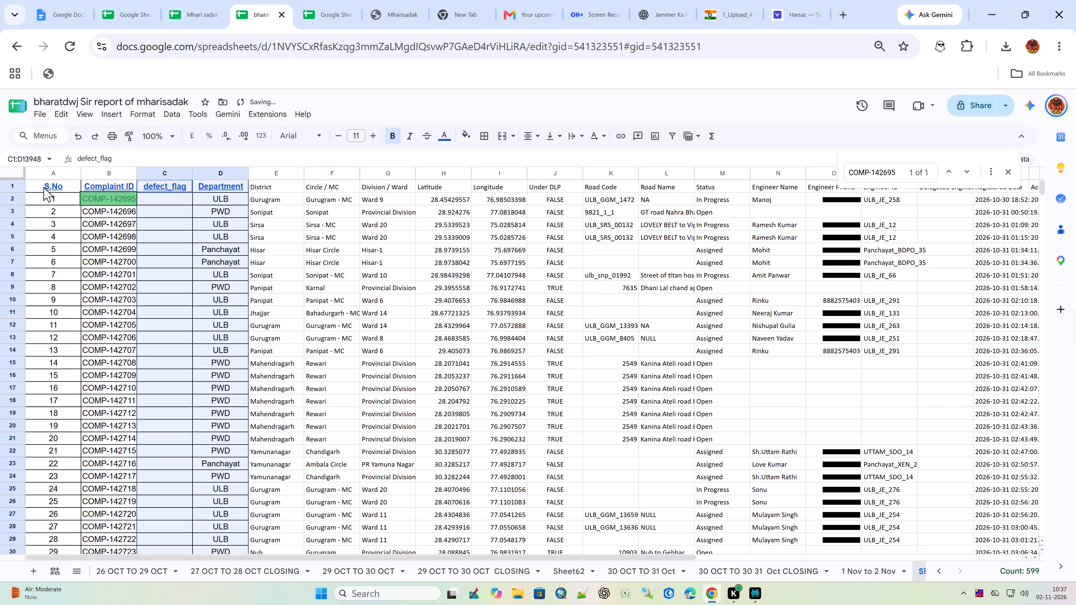
{"action": "left_click_drag", "start_coordinate": [47, 174], "coordinate": [228, 178]}
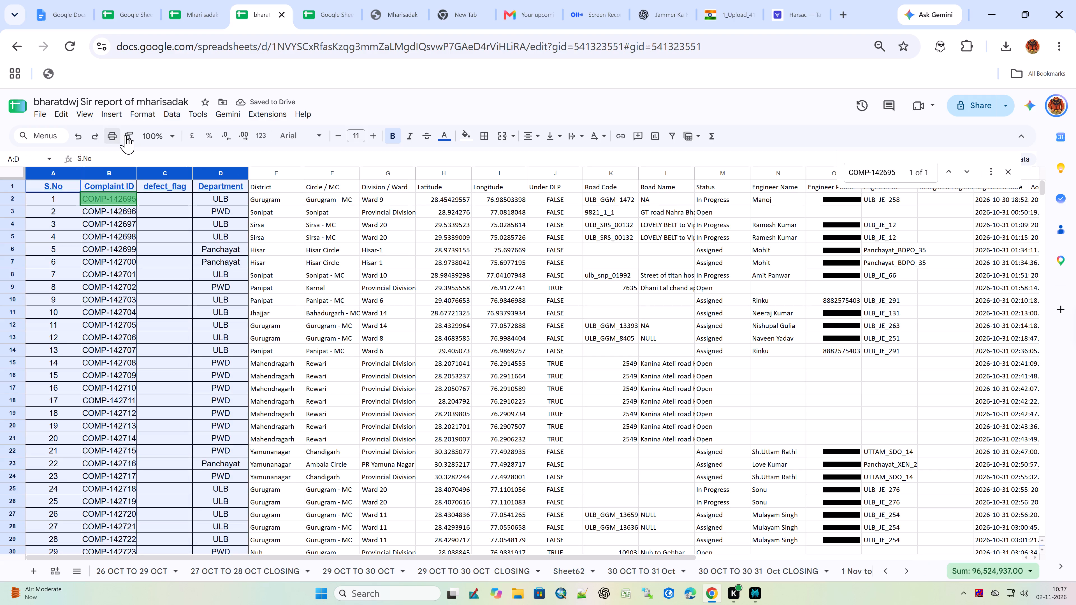
{"action": "left_click", "coordinate": [132, 136]}
{"action": "left_click", "coordinate": [265, 173]}
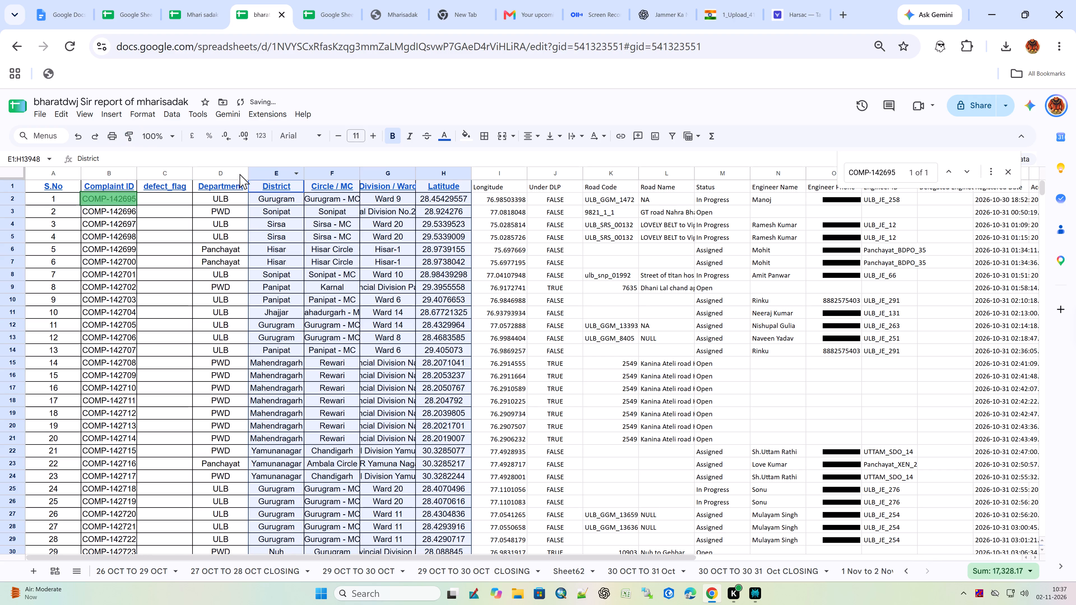
Extend the same copied formatting to the remaining columns from Longitude (I) onward, closing the find bar that covers the headers.
{"action": "left_click_drag", "start_coordinate": [52, 175], "coordinate": [465, 160]}
{"action": "left_click", "coordinate": [125, 139]}
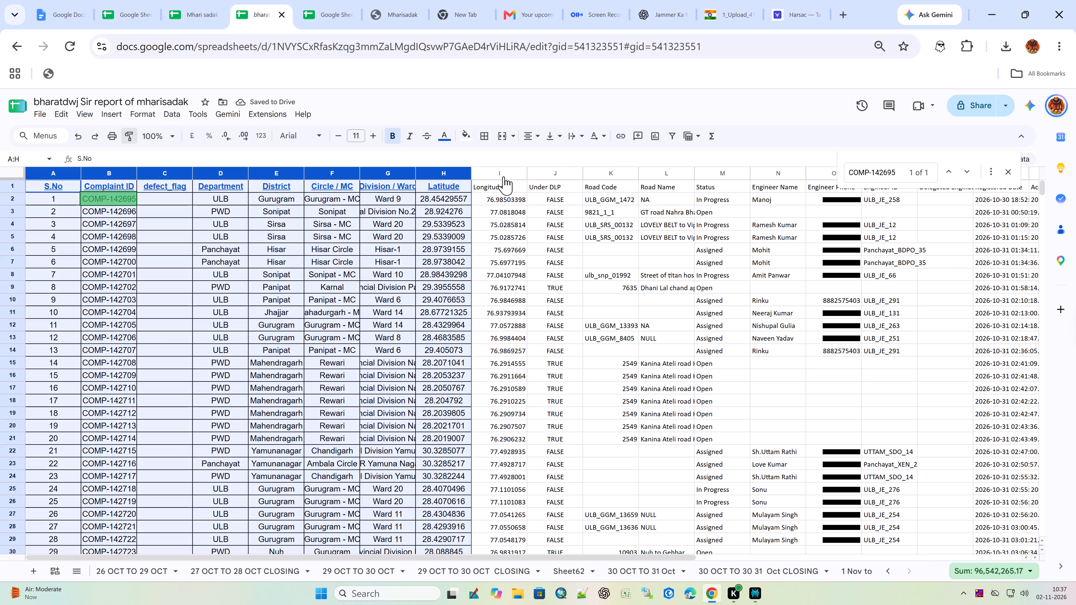
{"action": "left_click", "coordinate": [494, 170]}
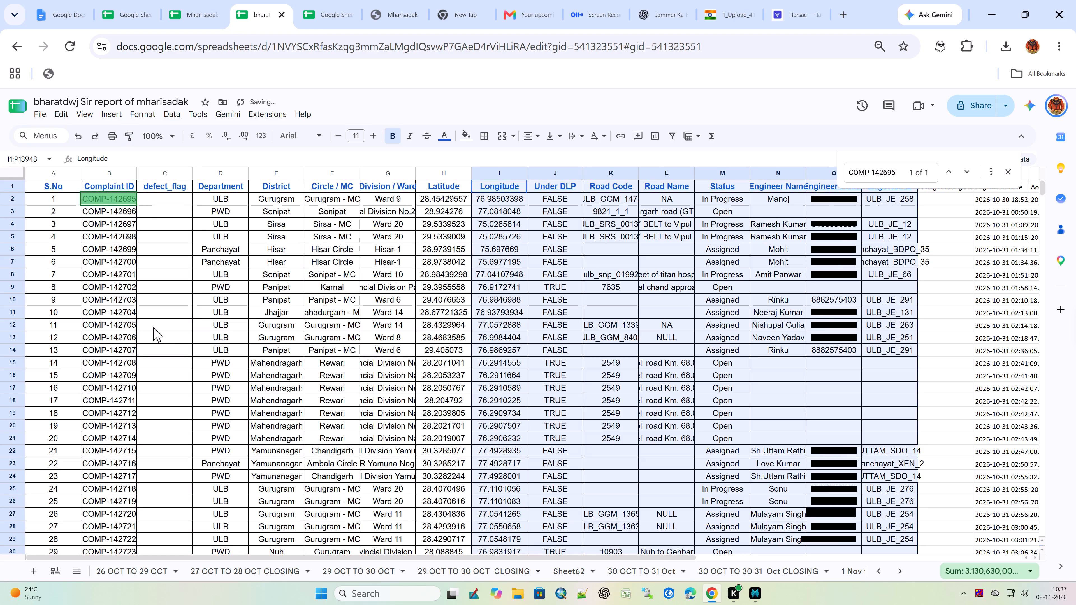
{"action": "left_click", "coordinate": [167, 319]}
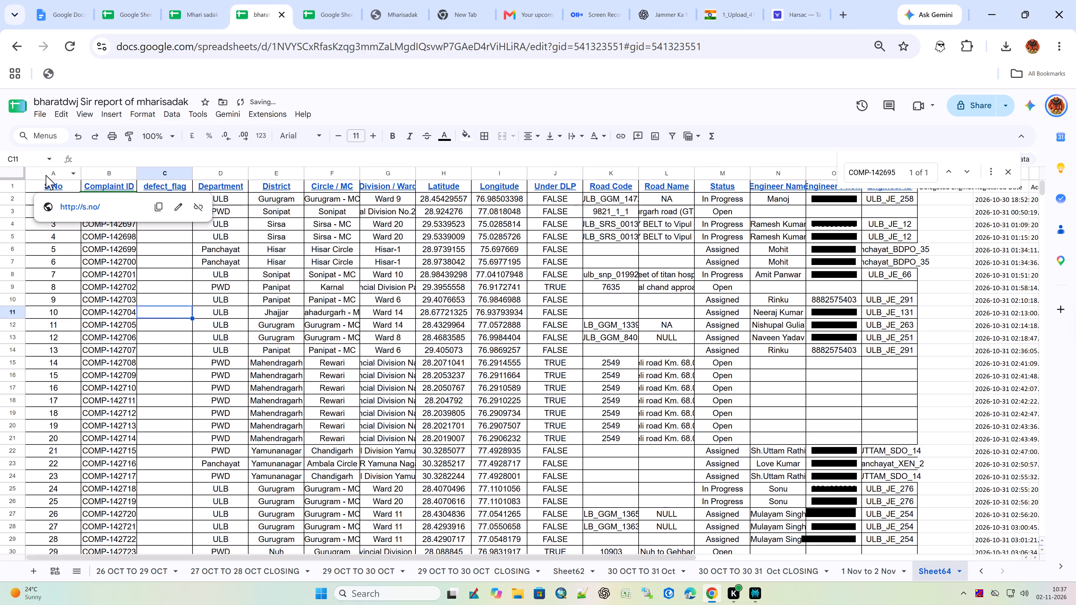
{"action": "left_click_drag", "start_coordinate": [46, 175], "coordinate": [855, 250]}
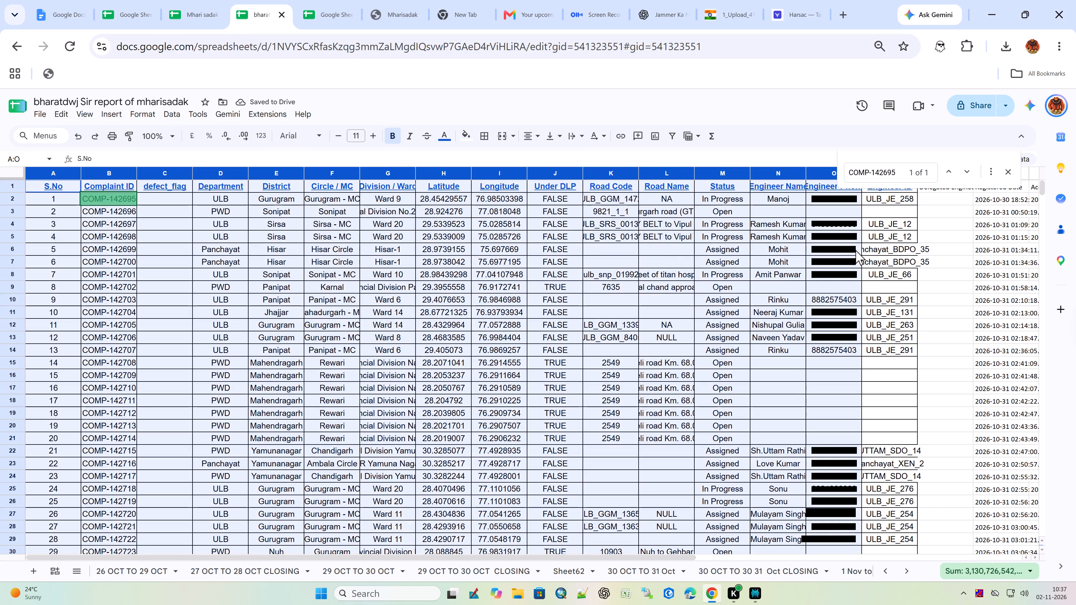
{"action": "left_click_drag", "start_coordinate": [855, 250], "coordinate": [882, 262]}
{"action": "left_click", "coordinate": [131, 138]}
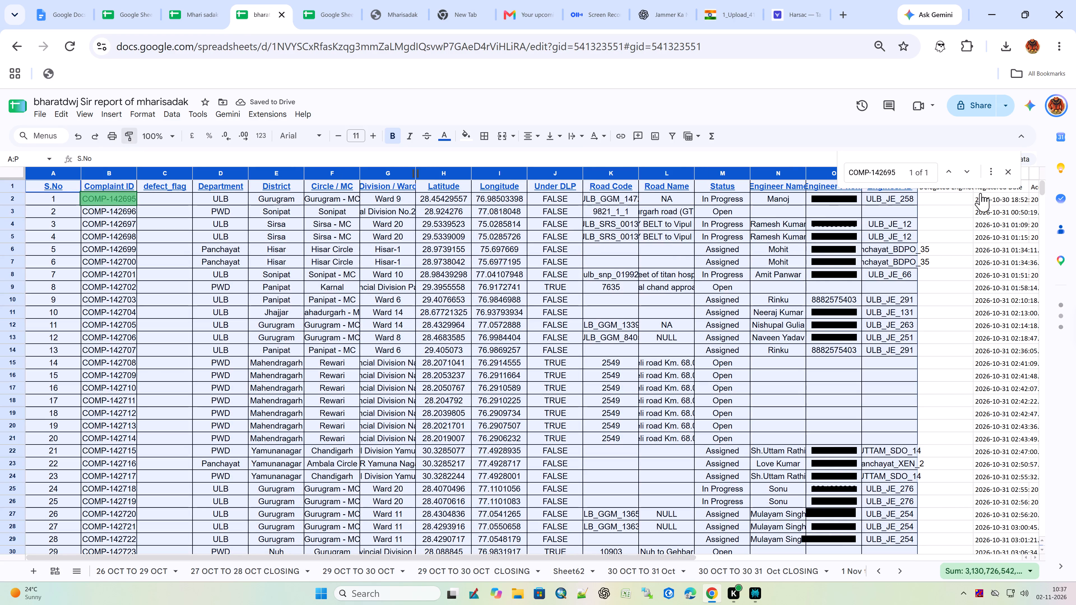
{"action": "left_click", "coordinate": [947, 190]}
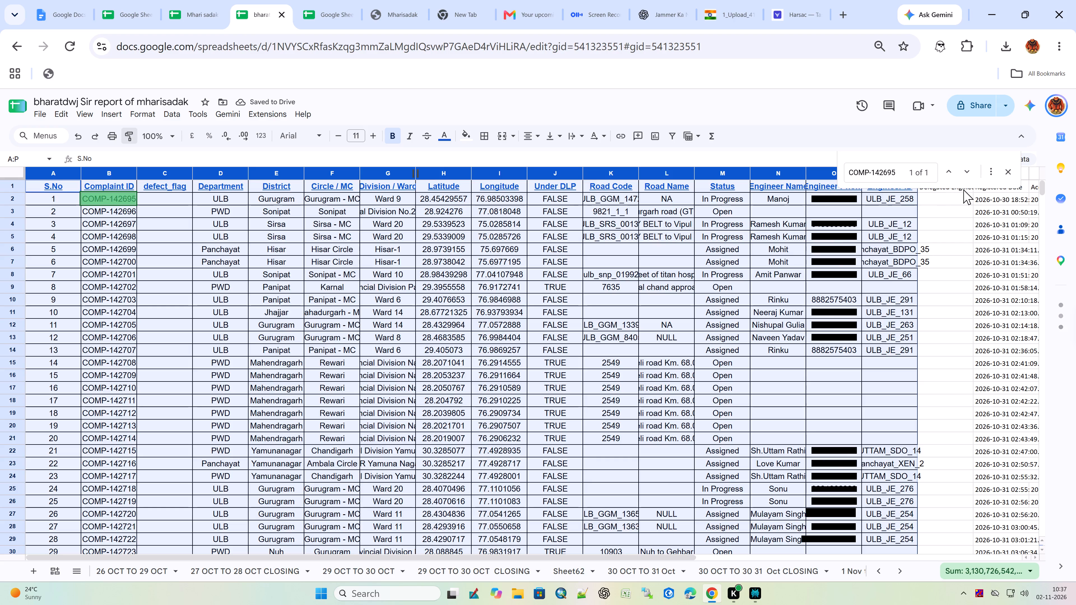
{"action": "left_click", "coordinate": [1010, 173]}
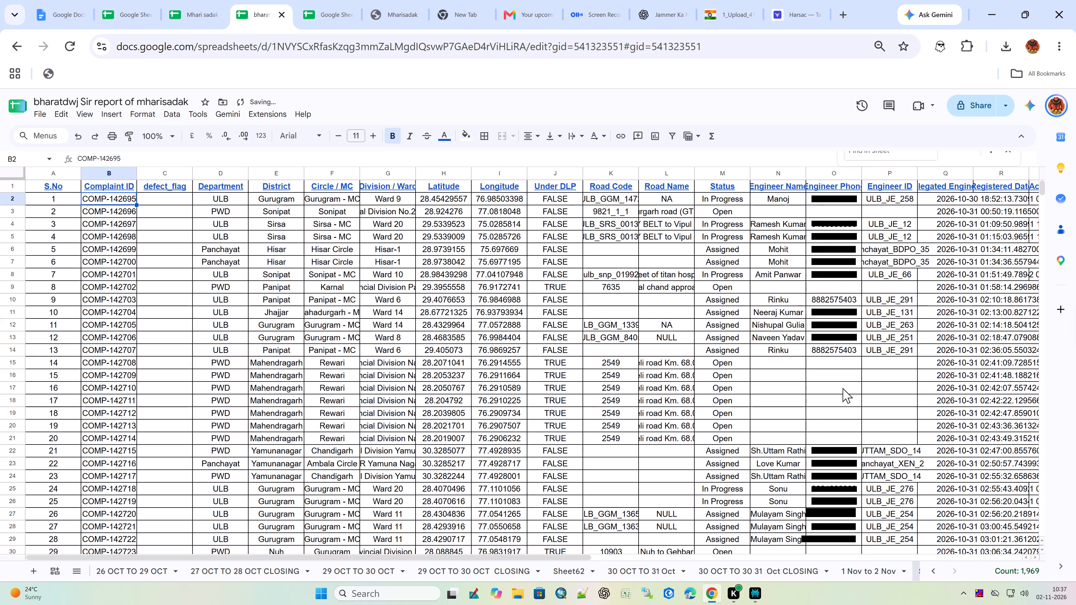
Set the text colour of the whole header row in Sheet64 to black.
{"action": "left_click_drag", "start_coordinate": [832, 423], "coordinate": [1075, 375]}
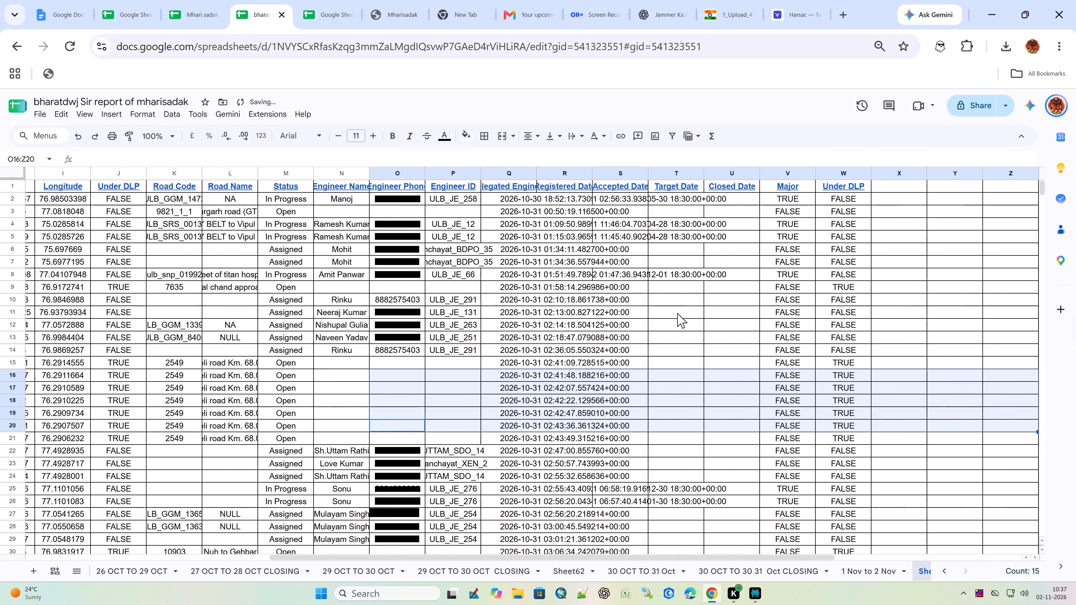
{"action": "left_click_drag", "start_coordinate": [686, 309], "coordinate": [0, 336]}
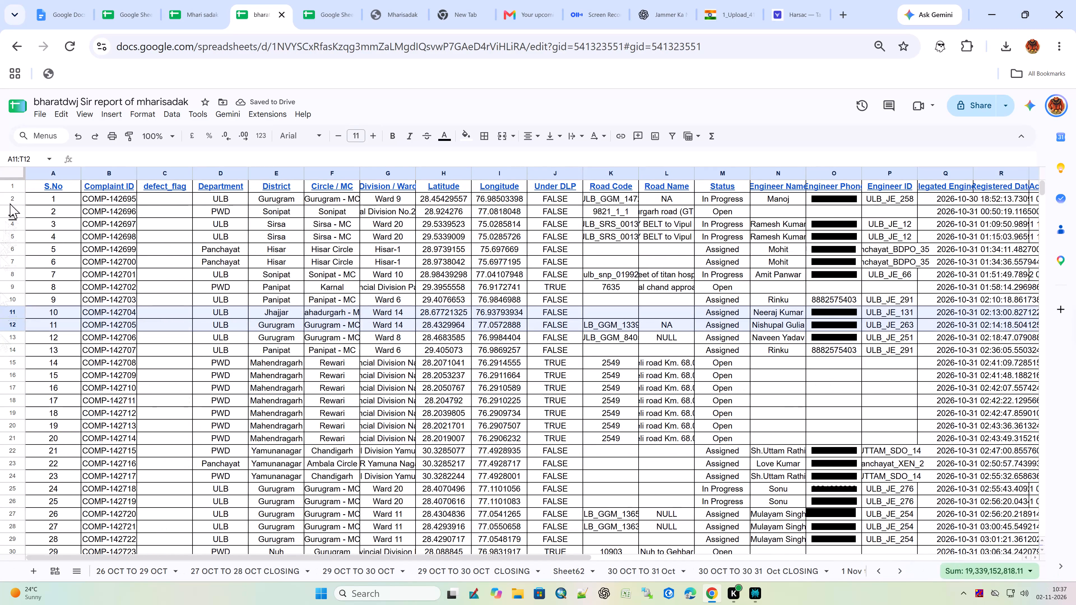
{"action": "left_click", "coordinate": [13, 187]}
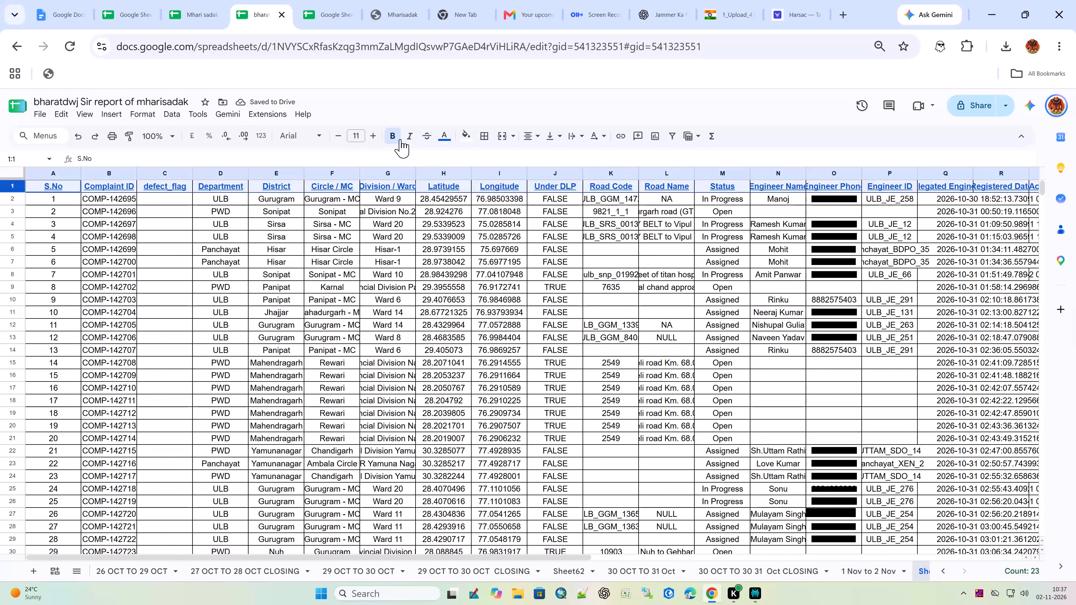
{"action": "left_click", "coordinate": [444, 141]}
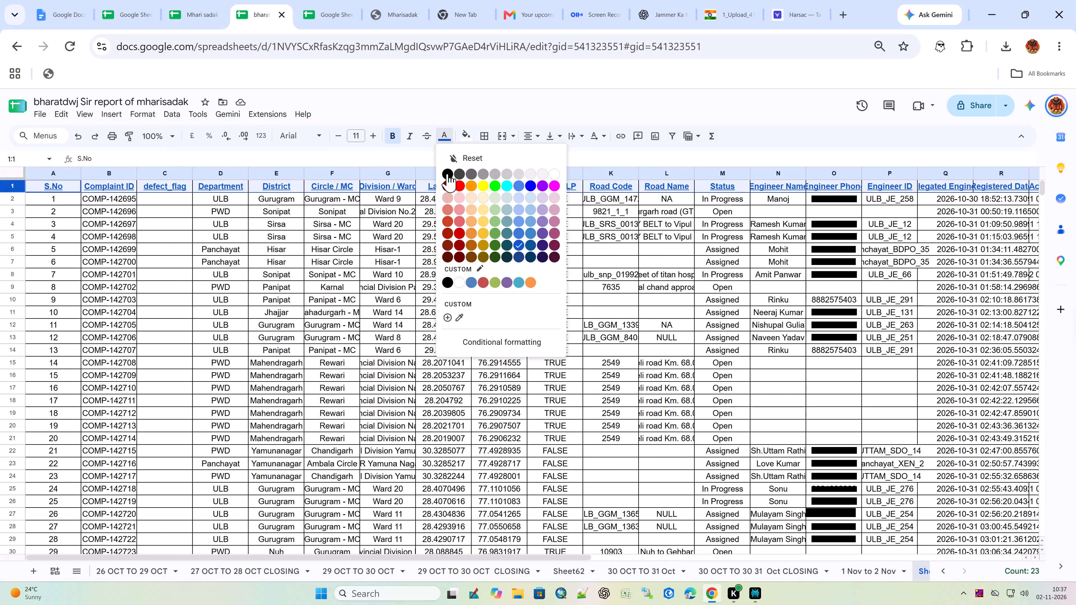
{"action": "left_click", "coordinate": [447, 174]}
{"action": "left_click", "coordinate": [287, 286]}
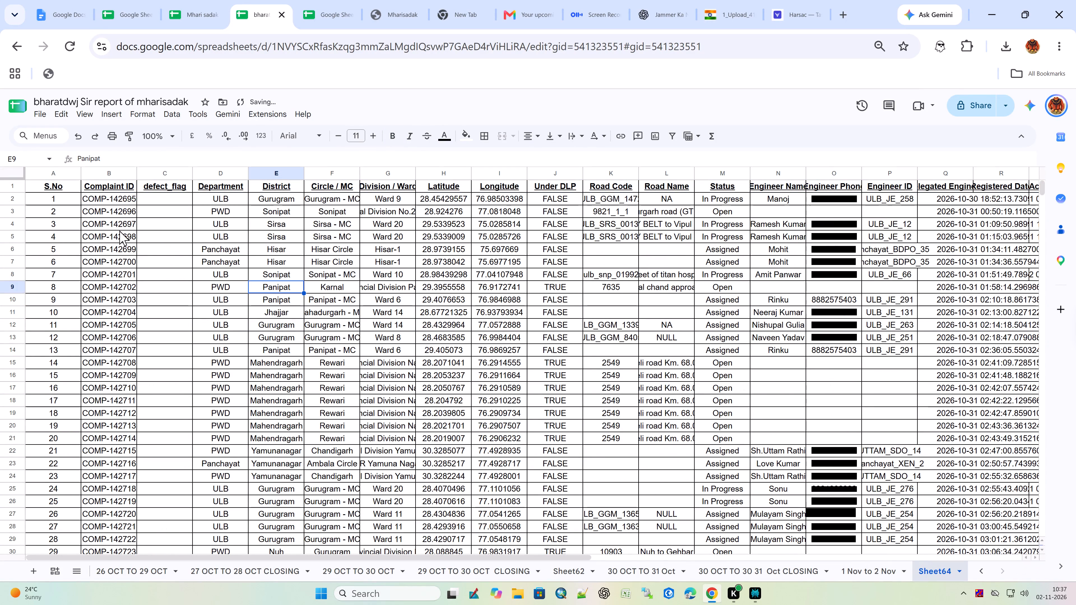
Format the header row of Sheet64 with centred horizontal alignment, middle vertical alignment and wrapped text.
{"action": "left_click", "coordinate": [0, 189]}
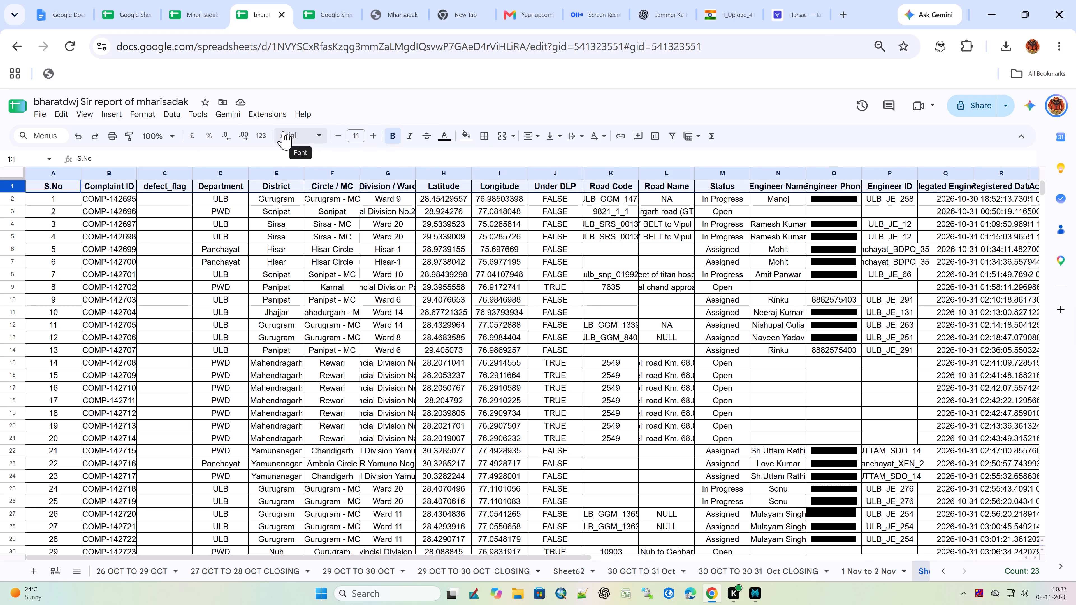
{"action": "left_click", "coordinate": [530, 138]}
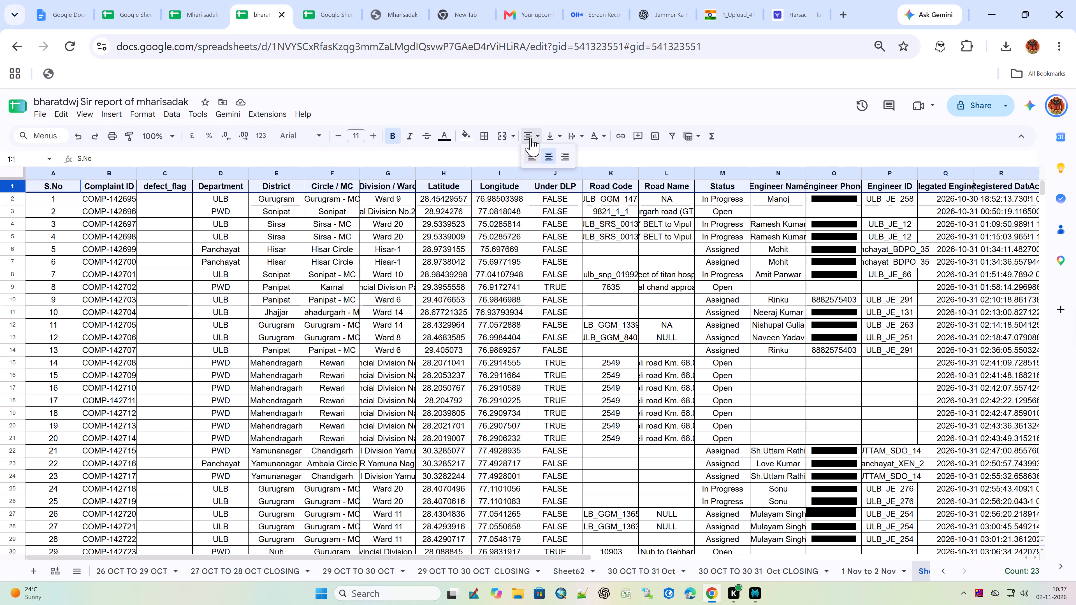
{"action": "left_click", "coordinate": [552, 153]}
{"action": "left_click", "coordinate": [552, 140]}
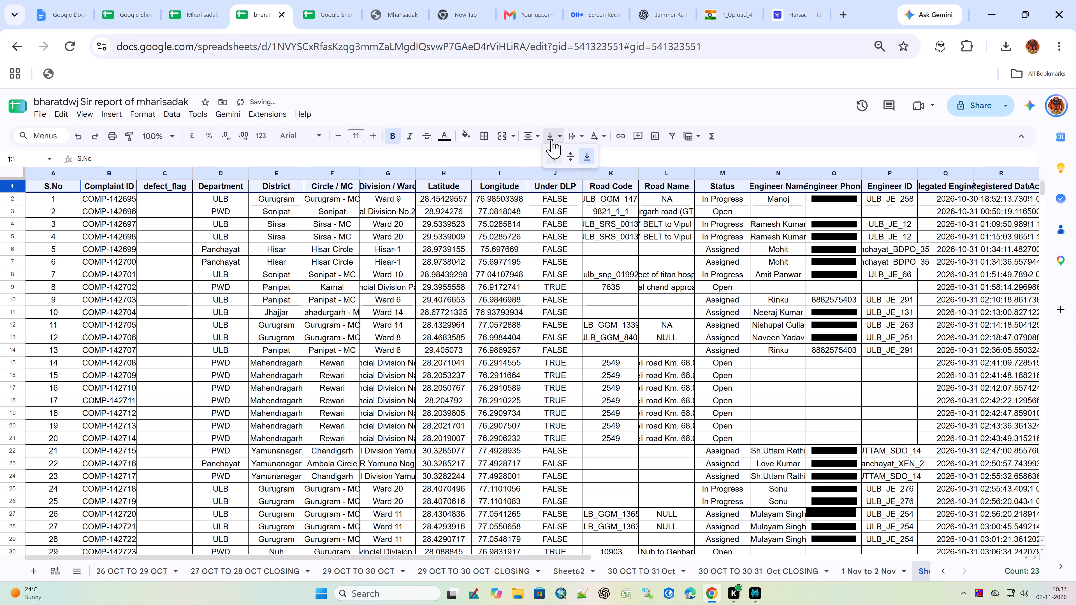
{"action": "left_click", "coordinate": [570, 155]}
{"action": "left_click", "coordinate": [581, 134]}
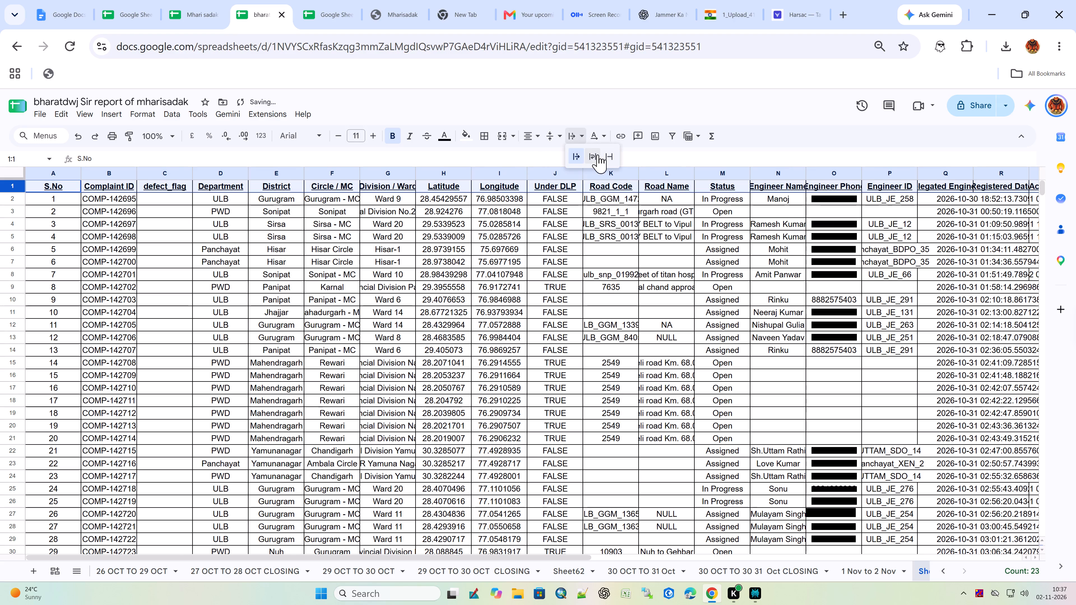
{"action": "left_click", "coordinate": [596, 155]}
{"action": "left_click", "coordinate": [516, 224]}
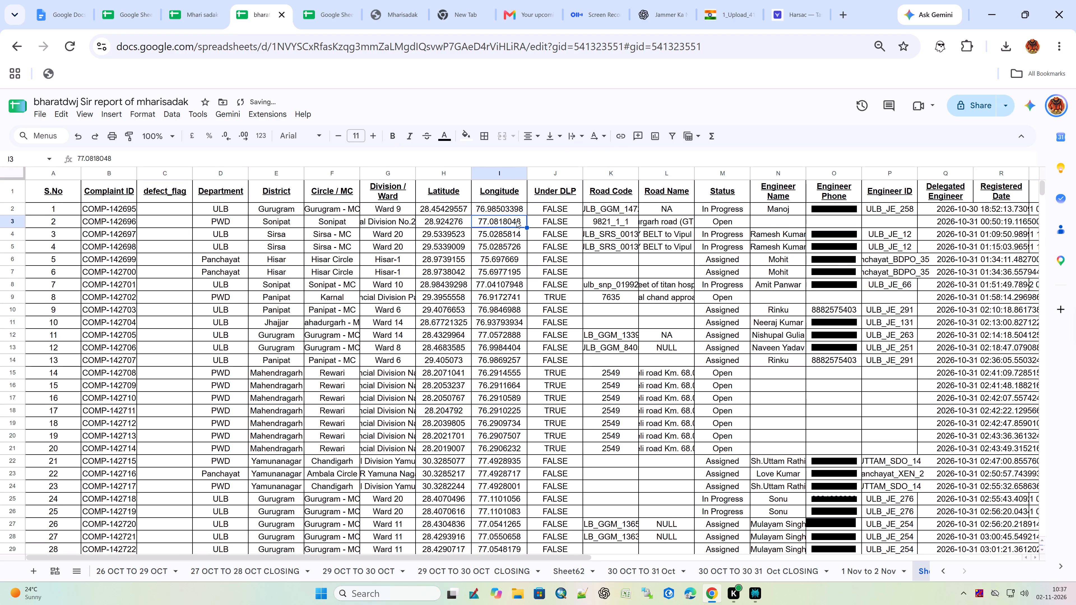
Fit the Closed Date and Target Date columns of Sheet64 to their contents and try the same for Accepted Date.
{"action": "left_click_drag", "start_coordinate": [920, 257], "coordinate": [1075, 257]}
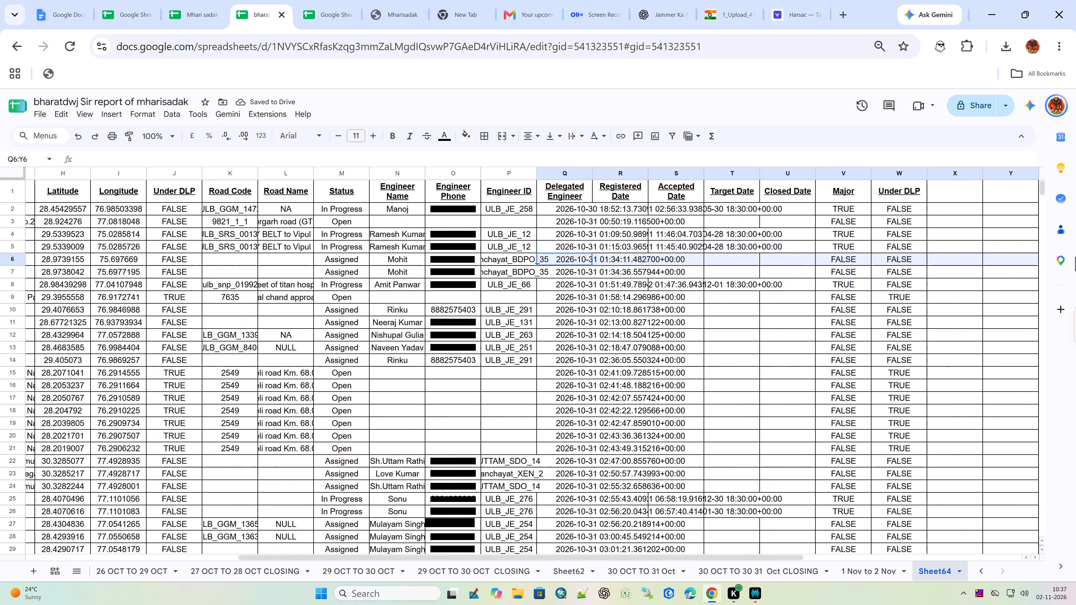
{"action": "left_click_drag", "start_coordinate": [1075, 257], "coordinate": [1073, 257]}
{"action": "left_click", "coordinate": [611, 309]}
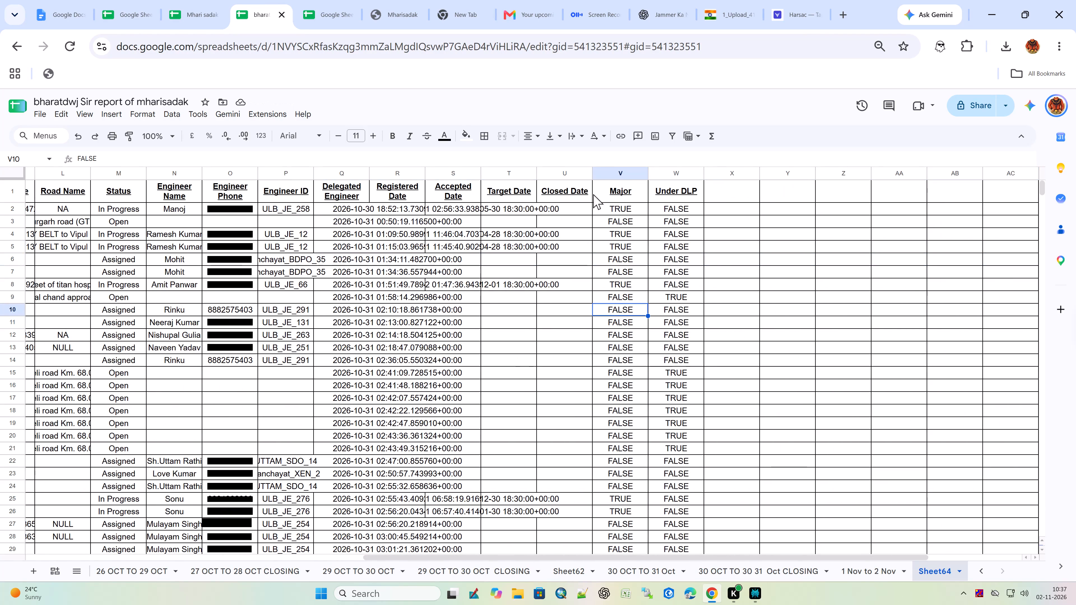
{"action": "double_click", "coordinate": [591, 173]}
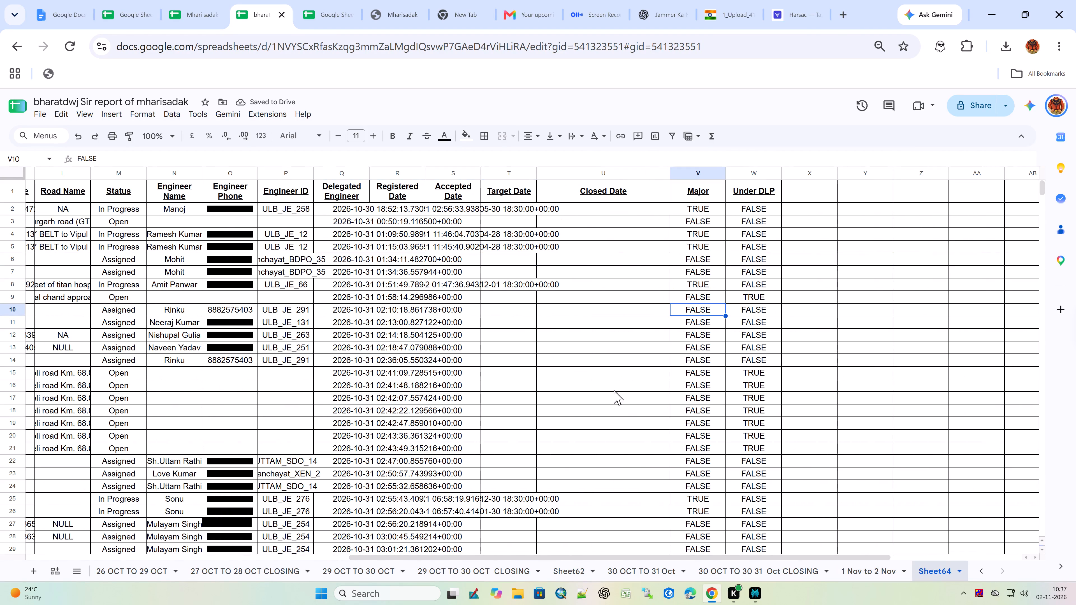
{"action": "double_click", "coordinate": [535, 173]}
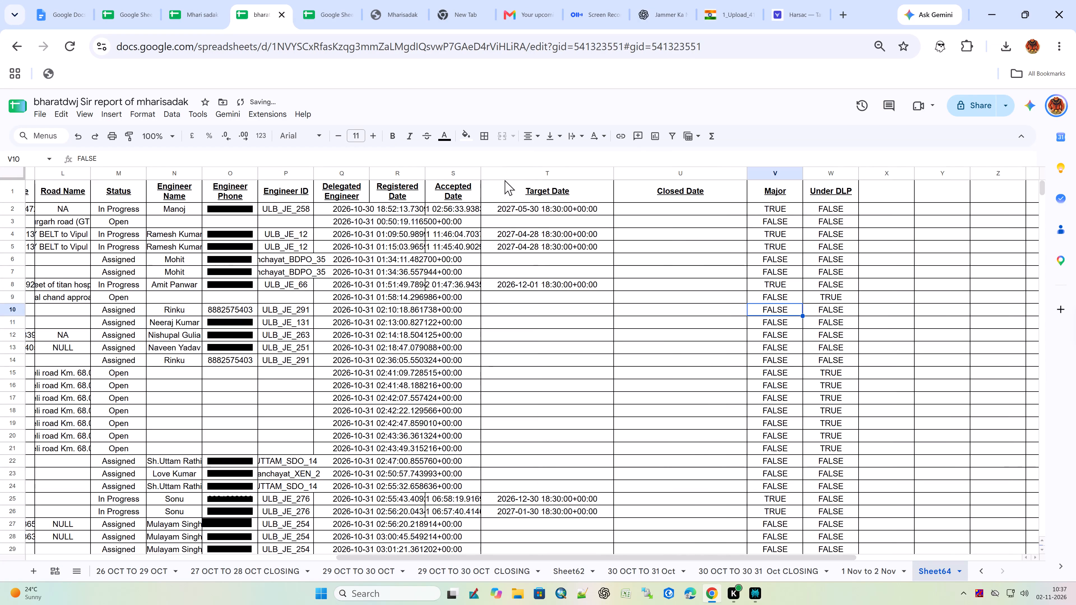
{"action": "double_click", "coordinate": [481, 171]}
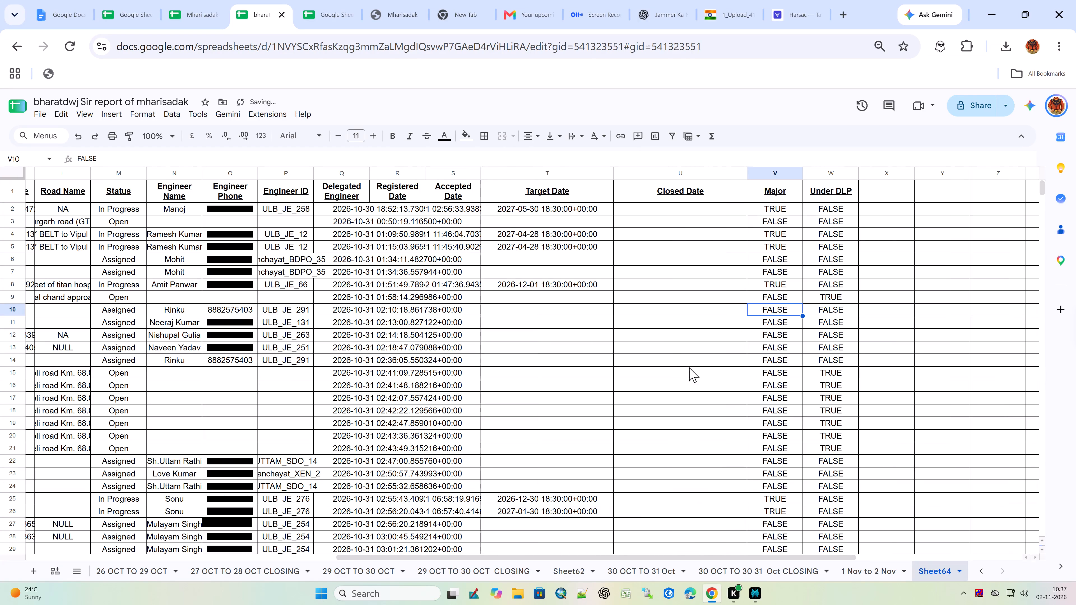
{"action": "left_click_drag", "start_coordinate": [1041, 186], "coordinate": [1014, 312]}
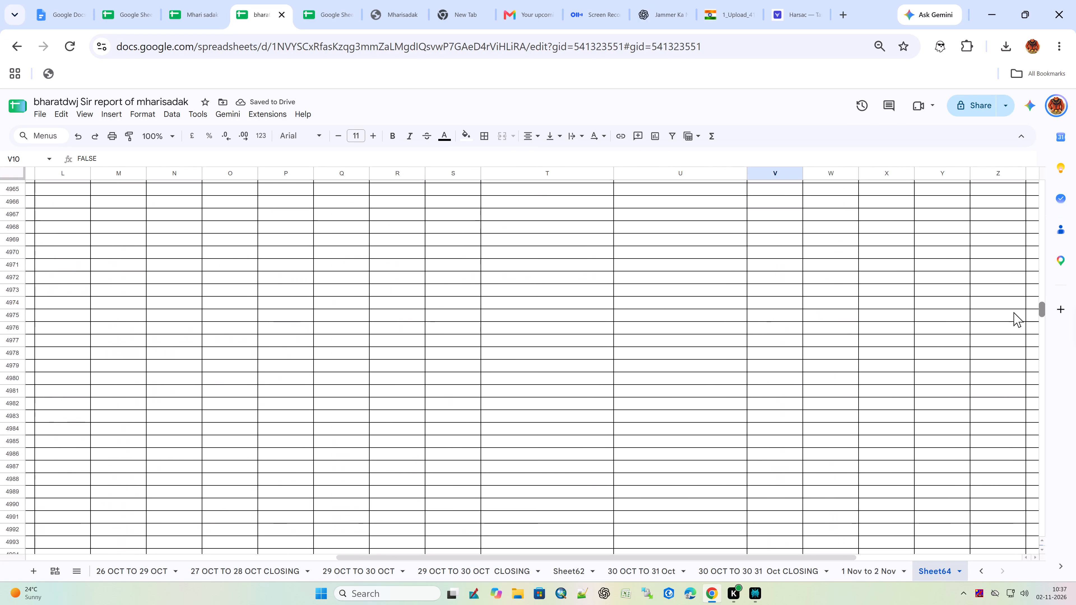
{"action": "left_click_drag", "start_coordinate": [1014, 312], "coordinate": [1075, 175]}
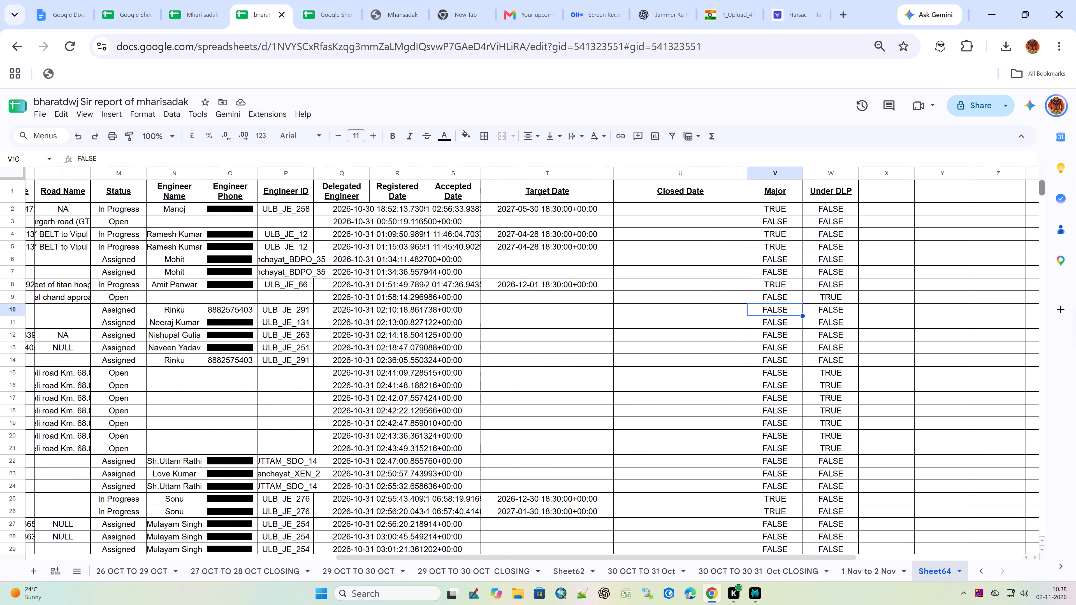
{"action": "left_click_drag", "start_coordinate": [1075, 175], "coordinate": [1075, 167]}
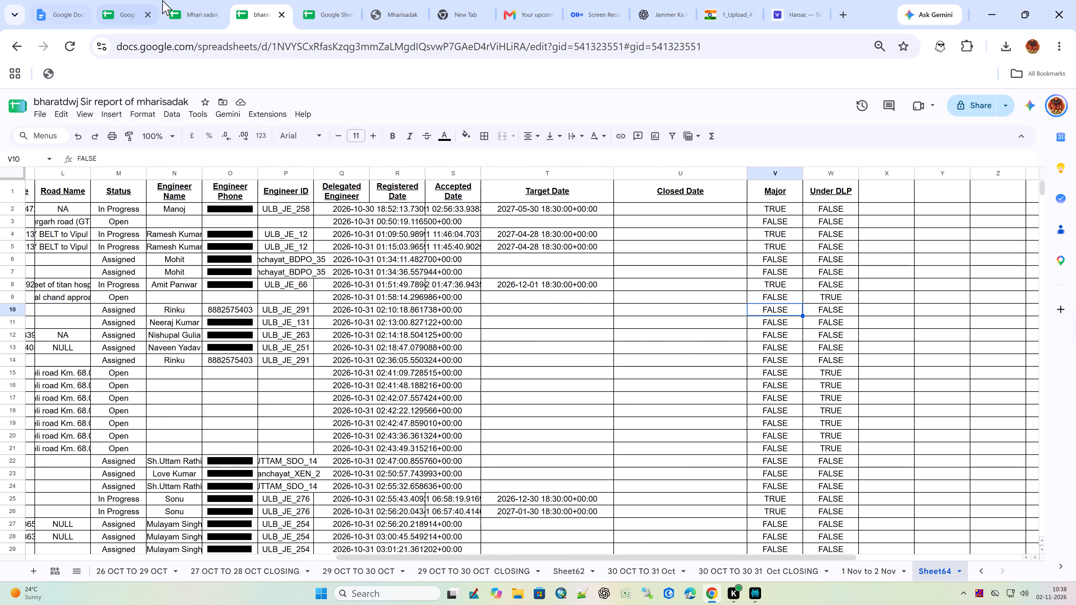
Copy the entire November Close Complaints sheet in the Mhari sadak Complaints 2026 spreadsheet.
{"action": "left_click", "coordinate": [169, 0]}
{"action": "left_click", "coordinate": [830, 562]}
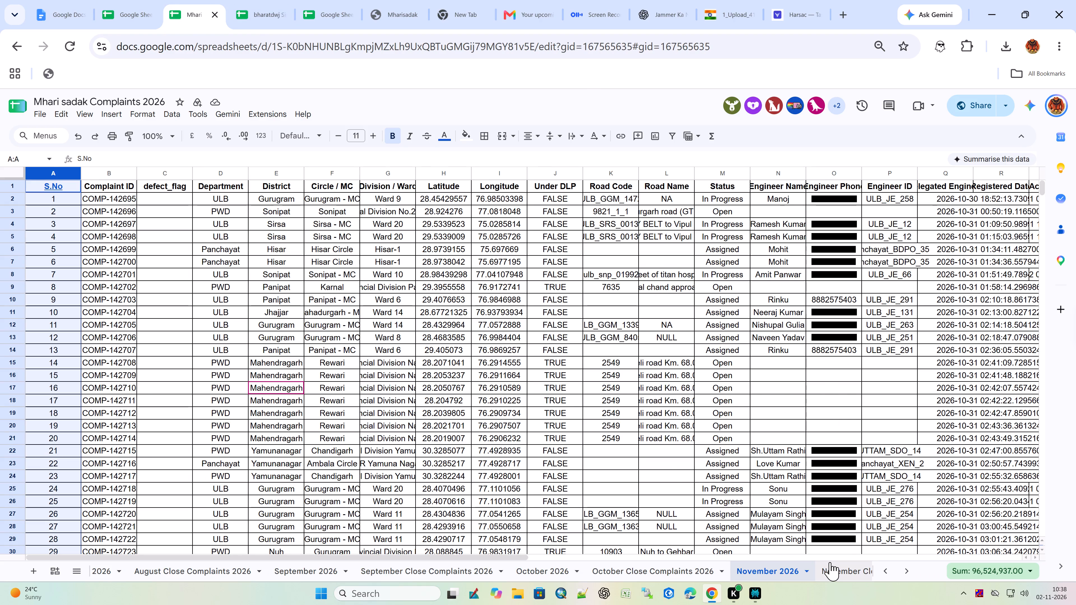
{"action": "left_click_drag", "start_coordinate": [984, 270], "coordinate": [1075, 251]}
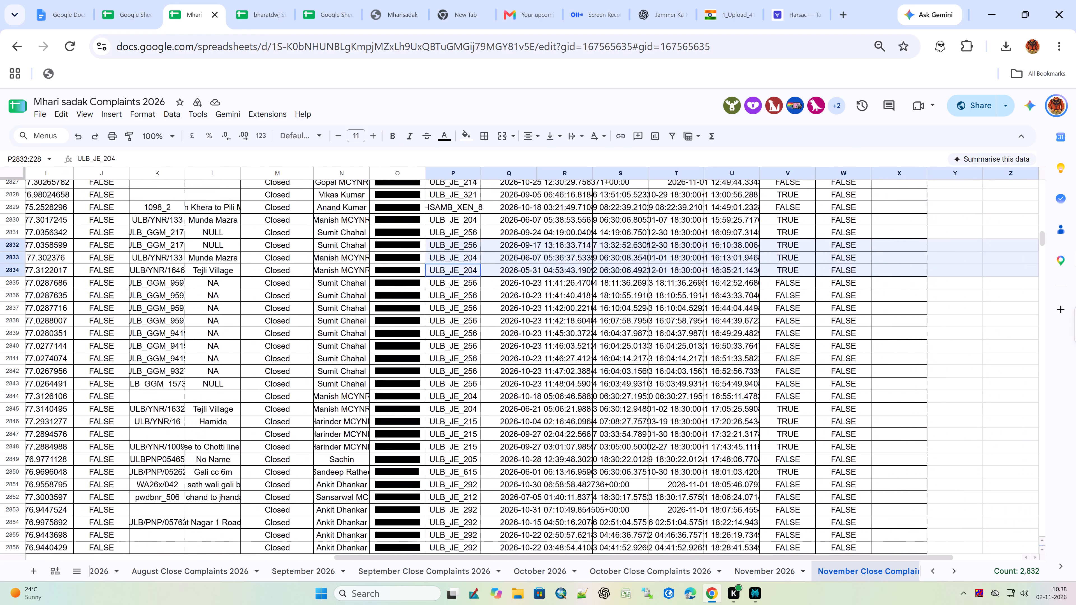
{"action": "left_click_drag", "start_coordinate": [1075, 251], "coordinate": [1073, 252]}
{"action": "scroll", "coordinate": [506, 252], "scroll_direction": "up", "scroll_amount": 19}
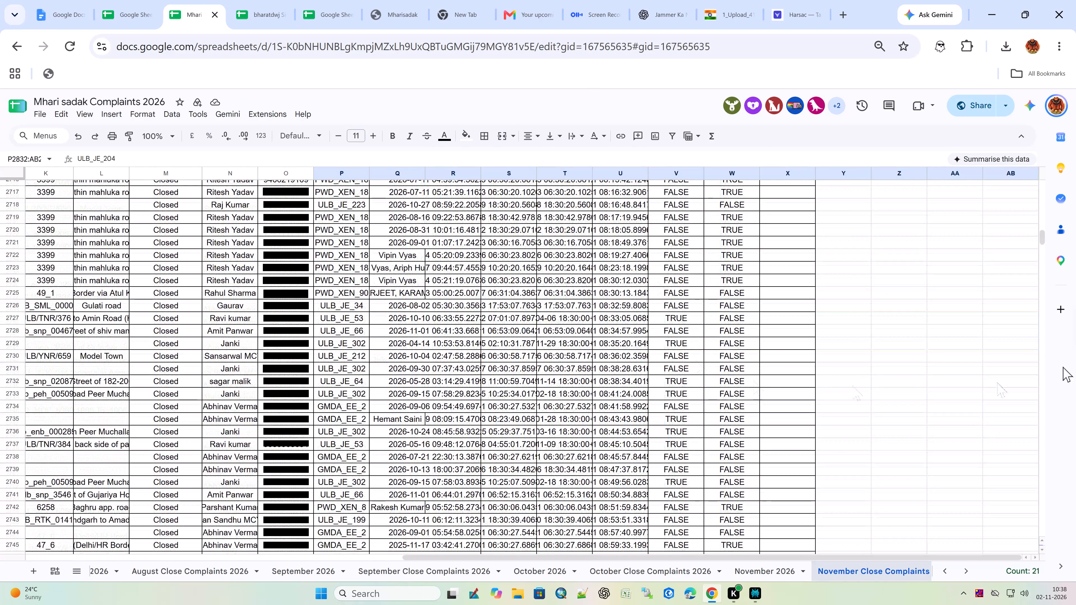
{"action": "left_click_drag", "start_coordinate": [1044, 236], "coordinate": [1040, 149]}
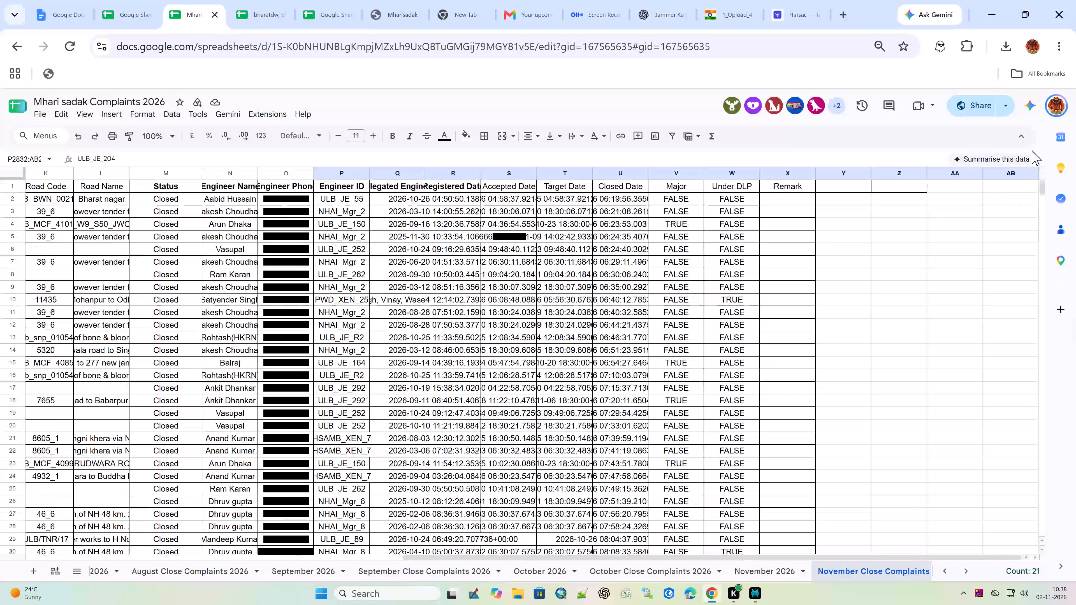
{"action": "left_click", "coordinate": [12, 172]}
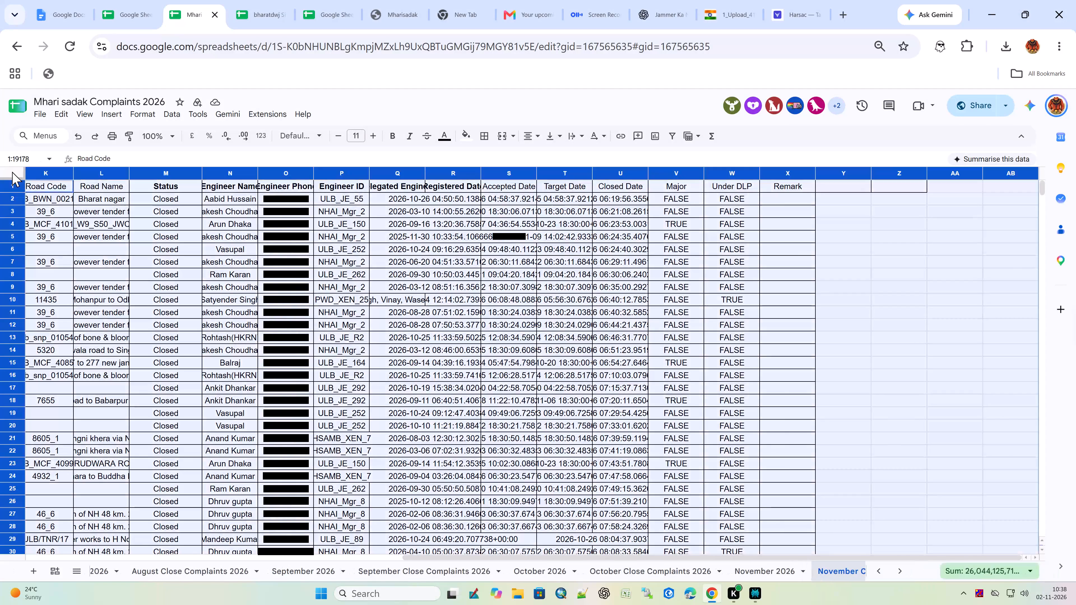
{"action": "key", "text": "ctrl+c"}
{"action": "key", "text": "ctrl+c"}
{"action": "key", "text": "ctrl+c"}
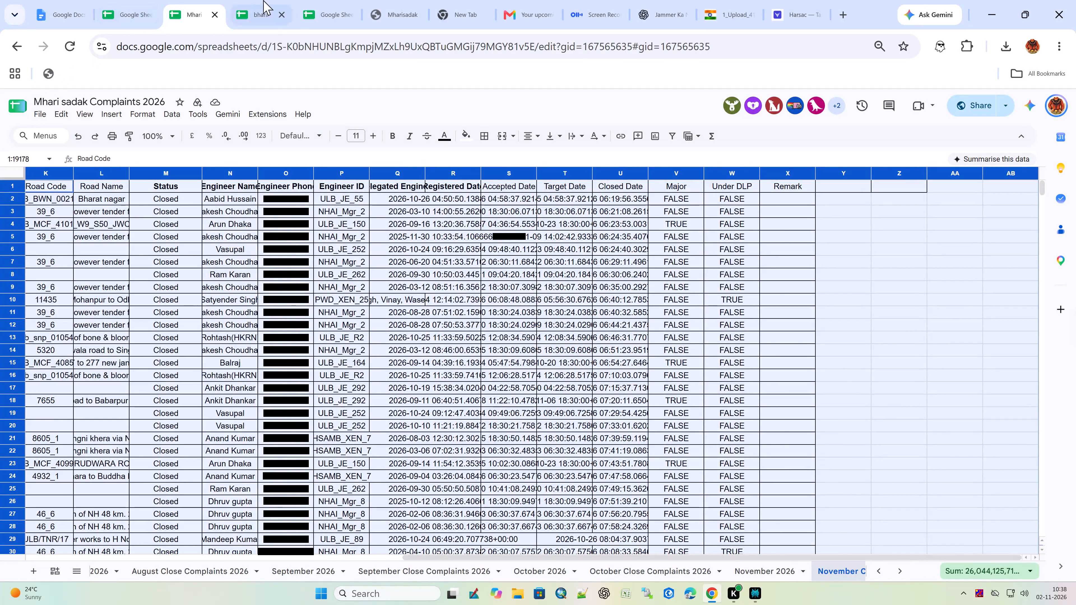
Paste the copied closing complaints over the entire contents of Sheet64 in the bharatdwj Sir report of mharisadak.
{"action": "left_click", "coordinate": [264, 0]}
{"action": "left_click_drag", "start_coordinate": [403, 381], "coordinate": [0, 358]}
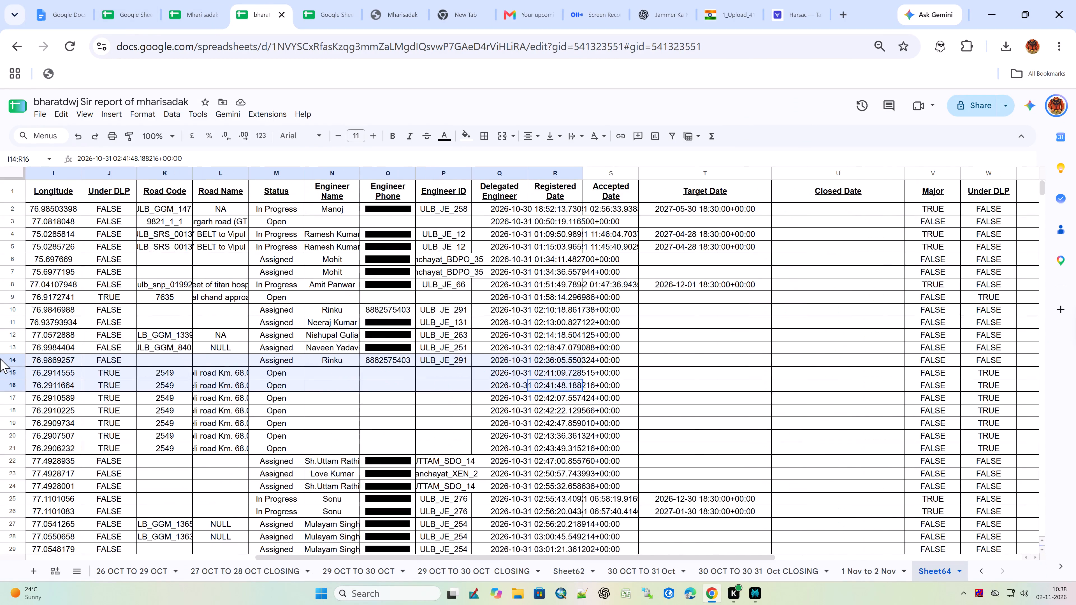
{"action": "left_click_drag", "start_coordinate": [0, 358], "coordinate": [0, 356]}
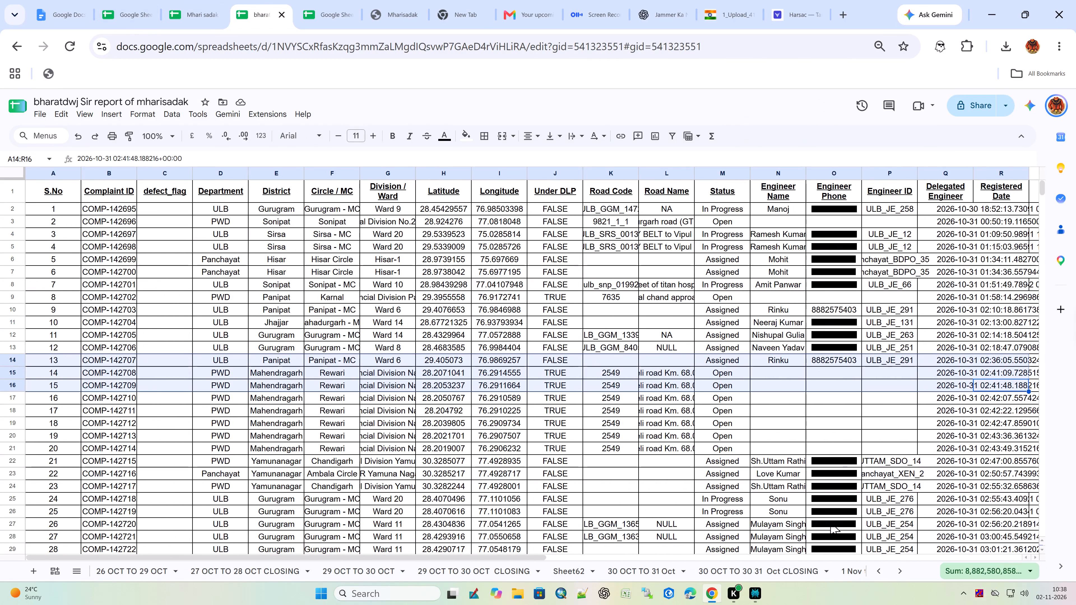
{"action": "left_click", "coordinate": [857, 576]}
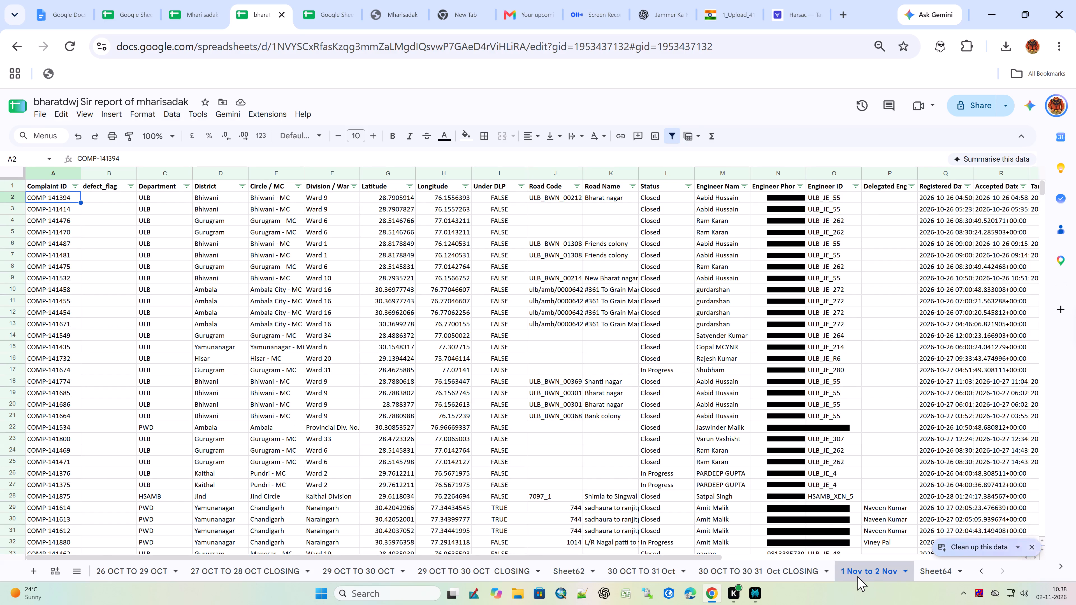
{"action": "left_click", "coordinate": [925, 567]}
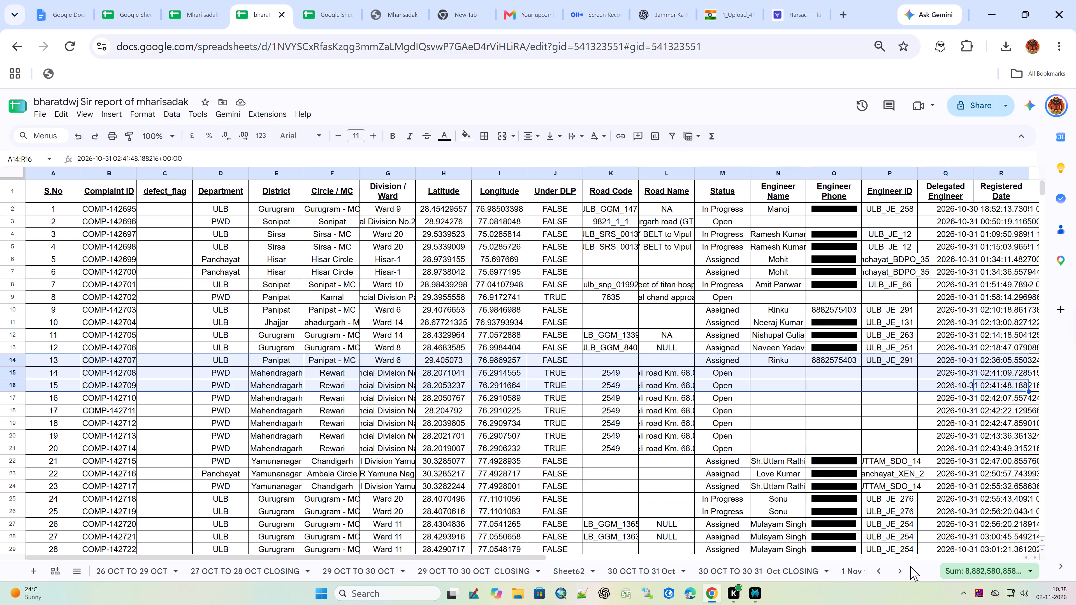
{"action": "left_click", "coordinate": [13, 174]}
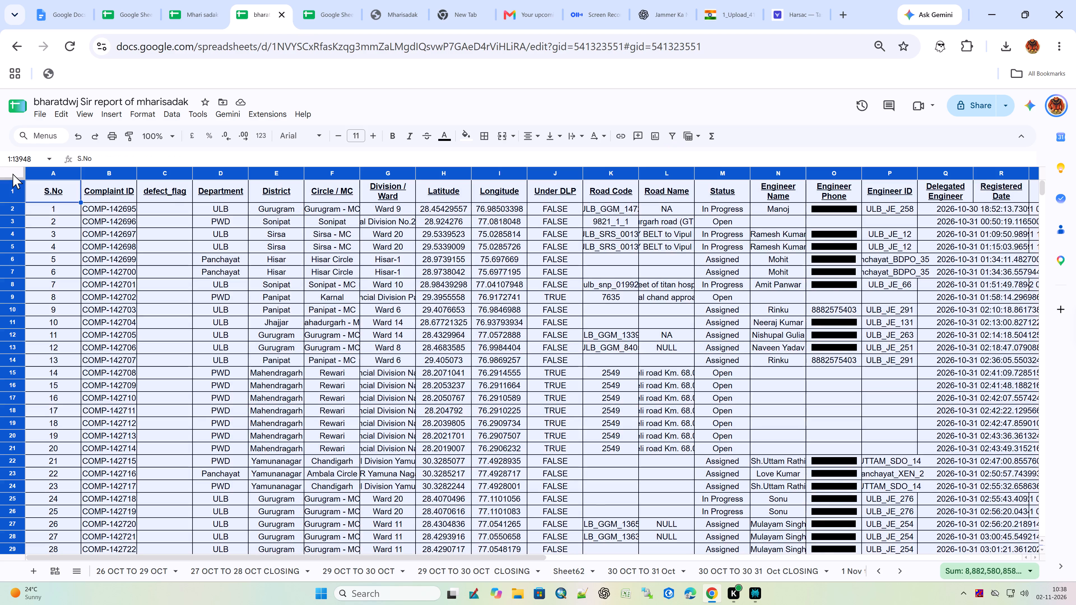
{"action": "key", "text": "ctrl+v"}
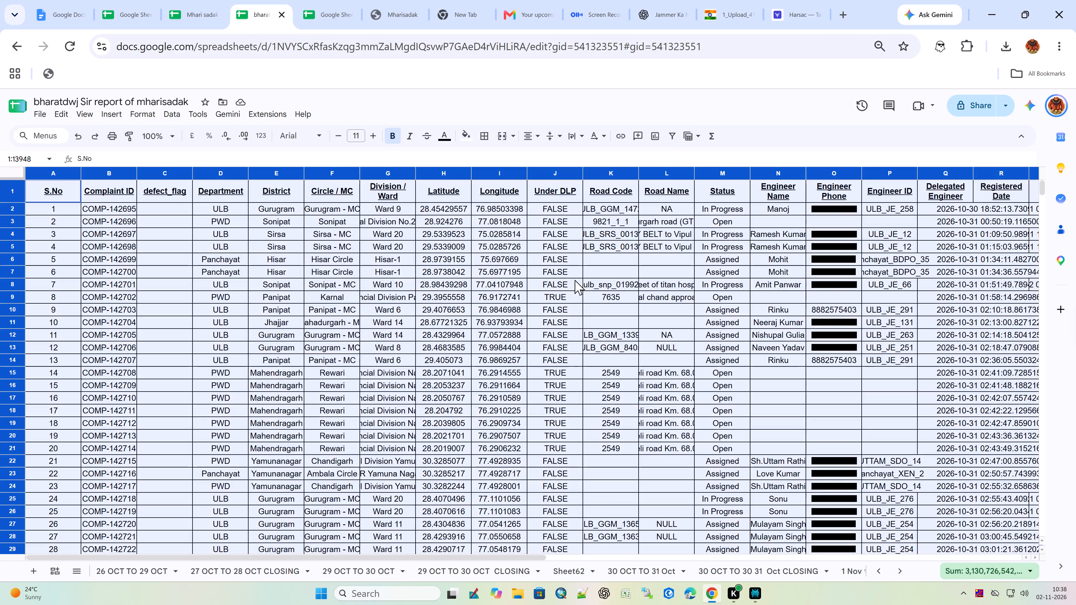
Fit the Closed Date column (U) of the pasted data in Sheet64 to its contents.
{"action": "left_click_drag", "start_coordinate": [816, 246], "coordinate": [1075, 218]}
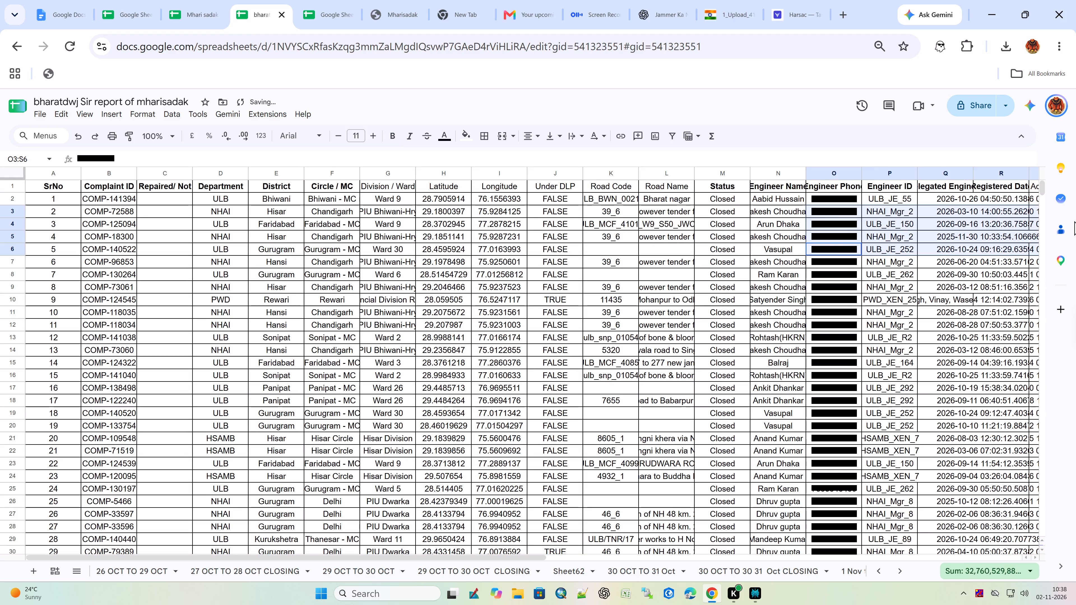
{"action": "left_click_drag", "start_coordinate": [930, 258], "coordinate": [1051, 237]}
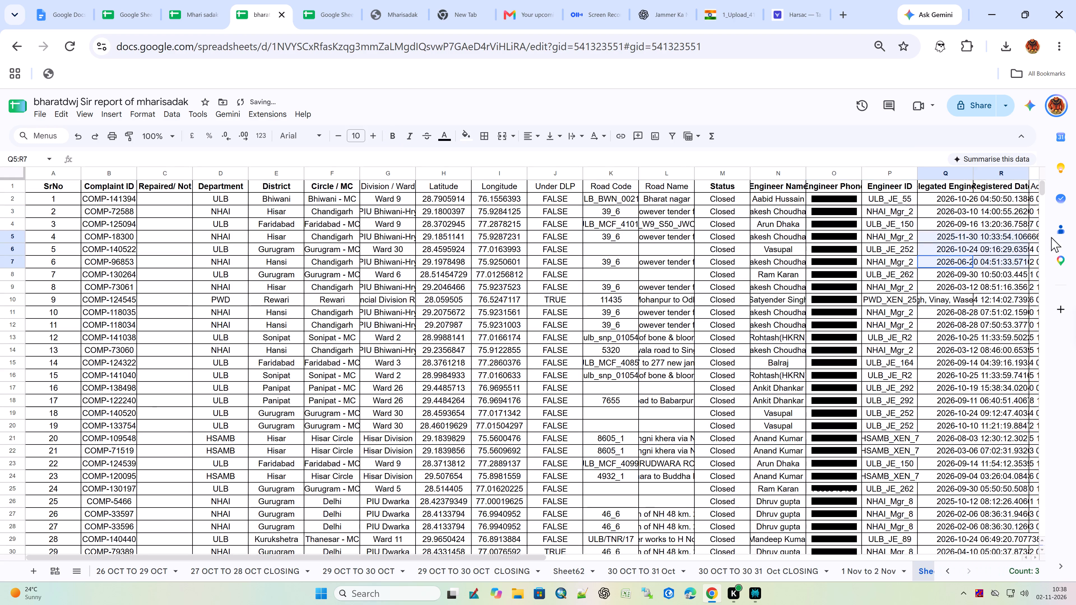
{"action": "left_click_drag", "start_coordinate": [1051, 237], "coordinate": [1074, 182]}
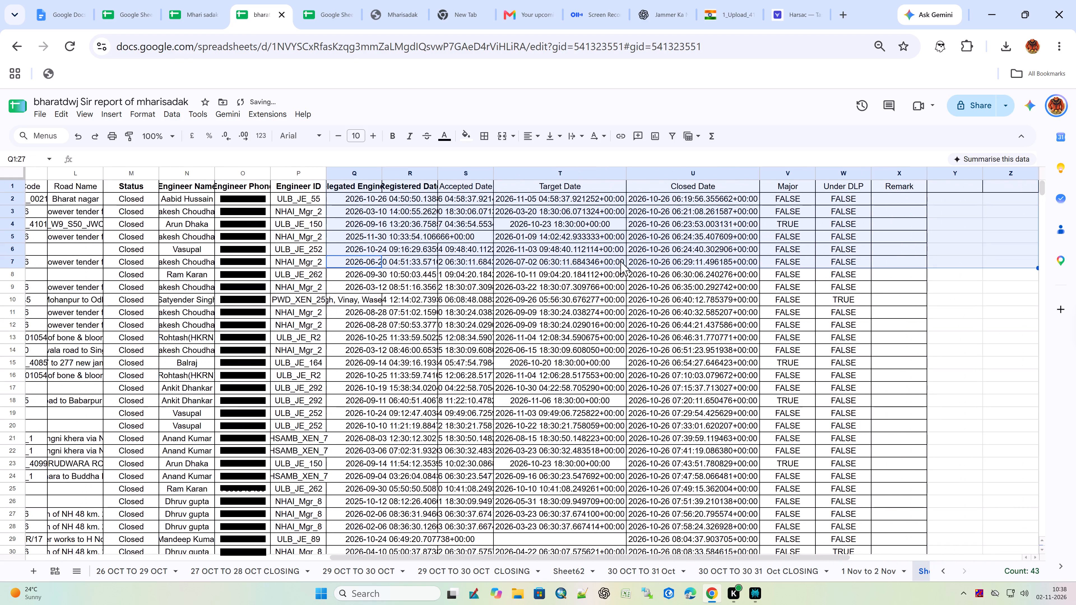
{"action": "left_click", "coordinate": [628, 343]}
{"action": "double_click", "coordinate": [762, 173]}
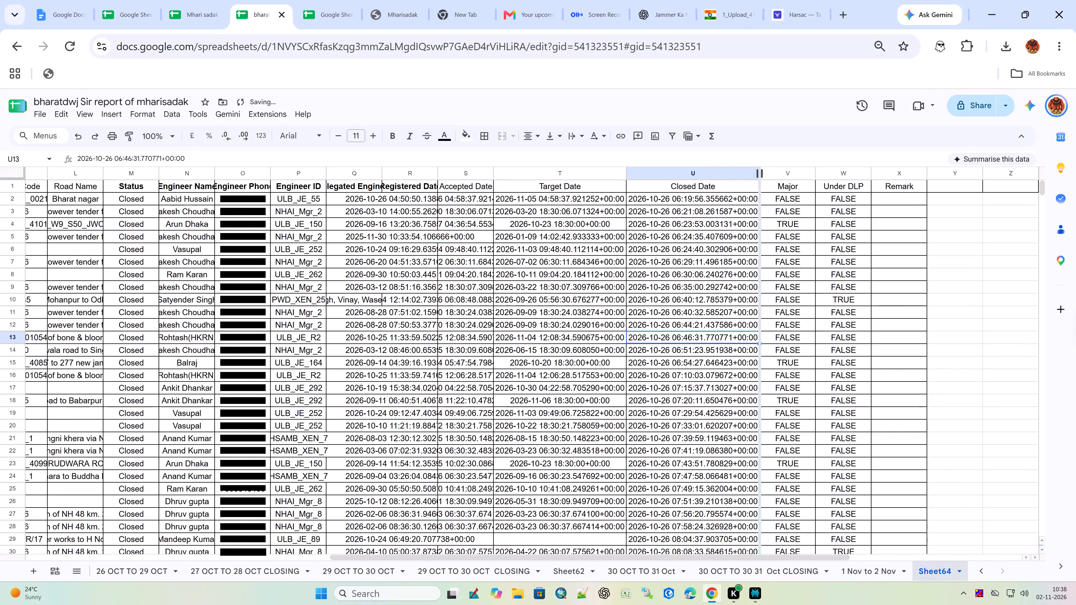
{"action": "double_click", "coordinate": [762, 173]}
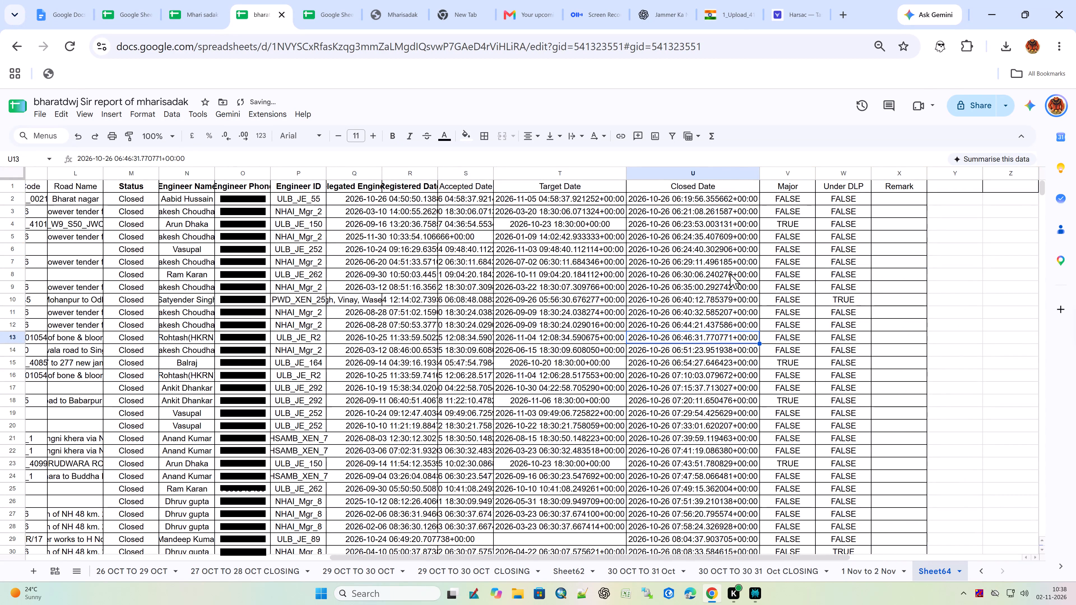
Make the header row (row 1) of Sheet64 bold.
{"action": "left_click", "coordinate": [714, 302]}
{"action": "left_click", "coordinate": [759, 167]}
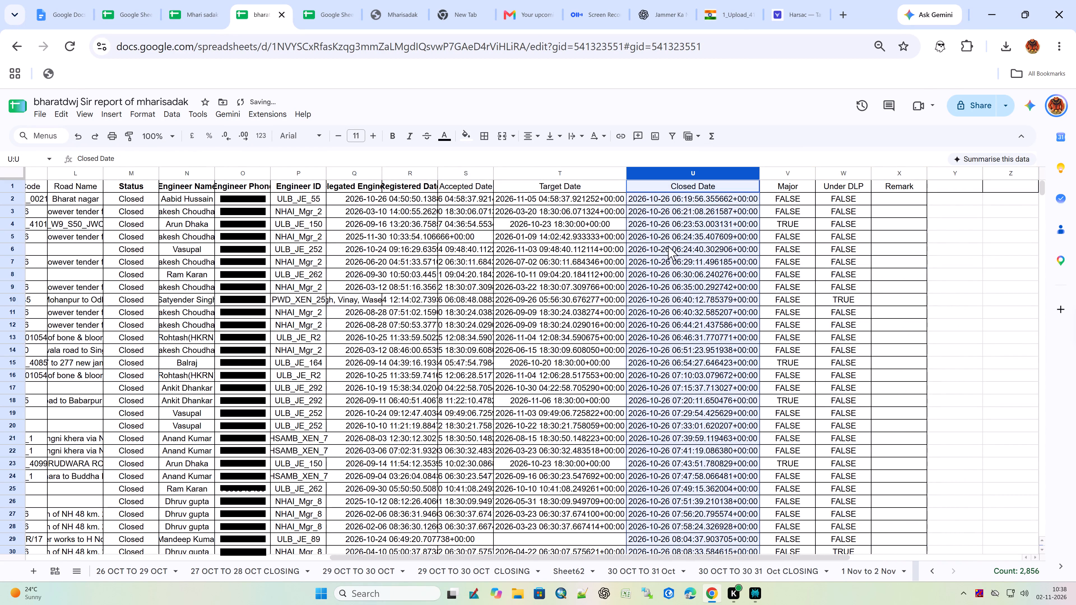
{"action": "left_click", "coordinate": [686, 207]}
{"action": "left_click", "coordinate": [15, 182]}
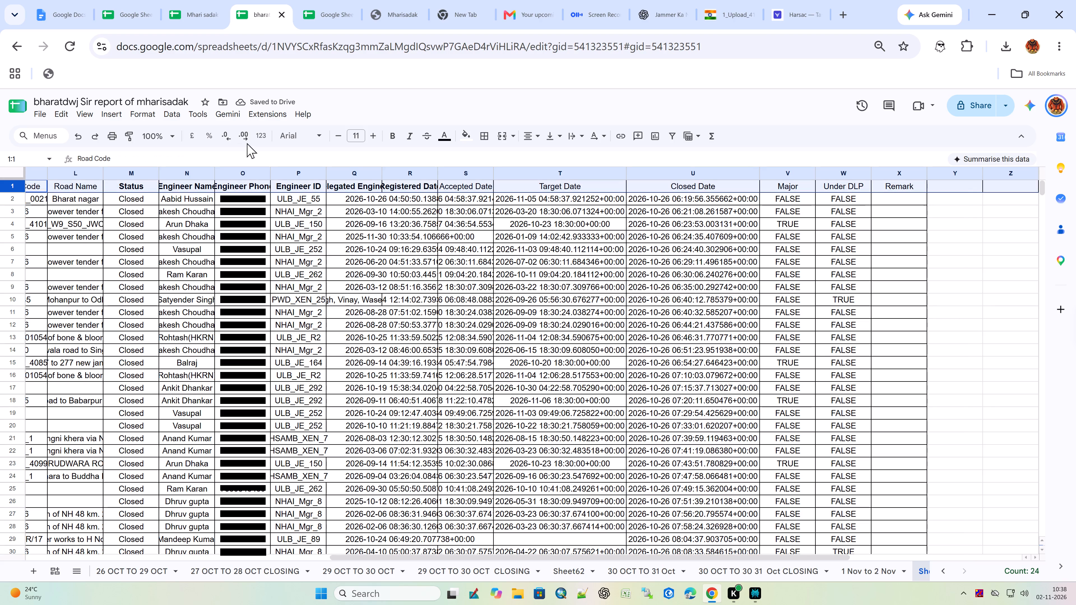
{"action": "left_click", "coordinate": [392, 132]}
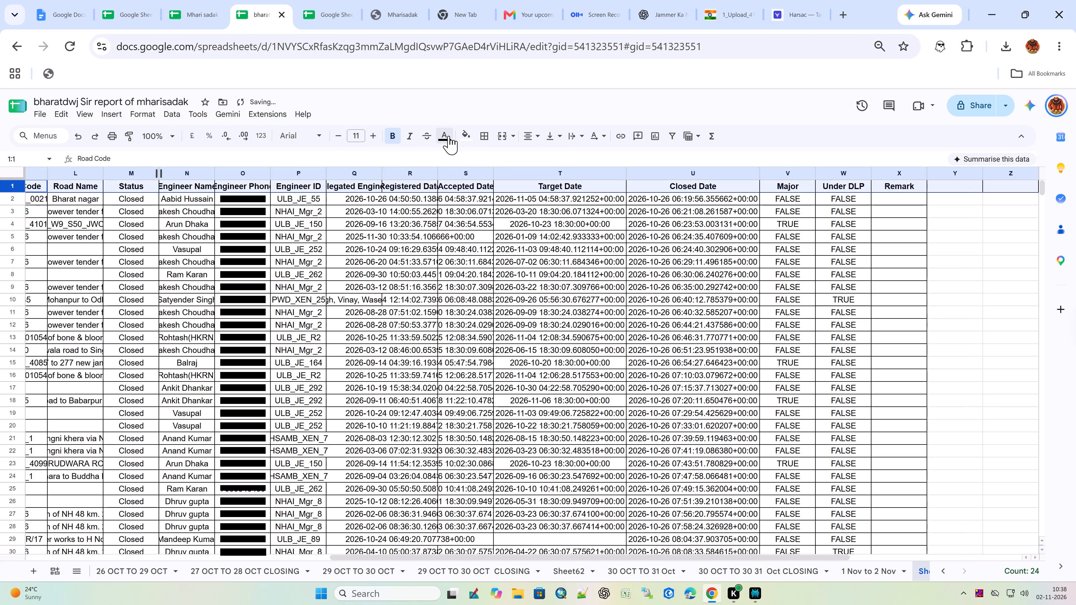
{"action": "left_click", "coordinate": [449, 136]}
{"action": "left_click", "coordinate": [445, 168]}
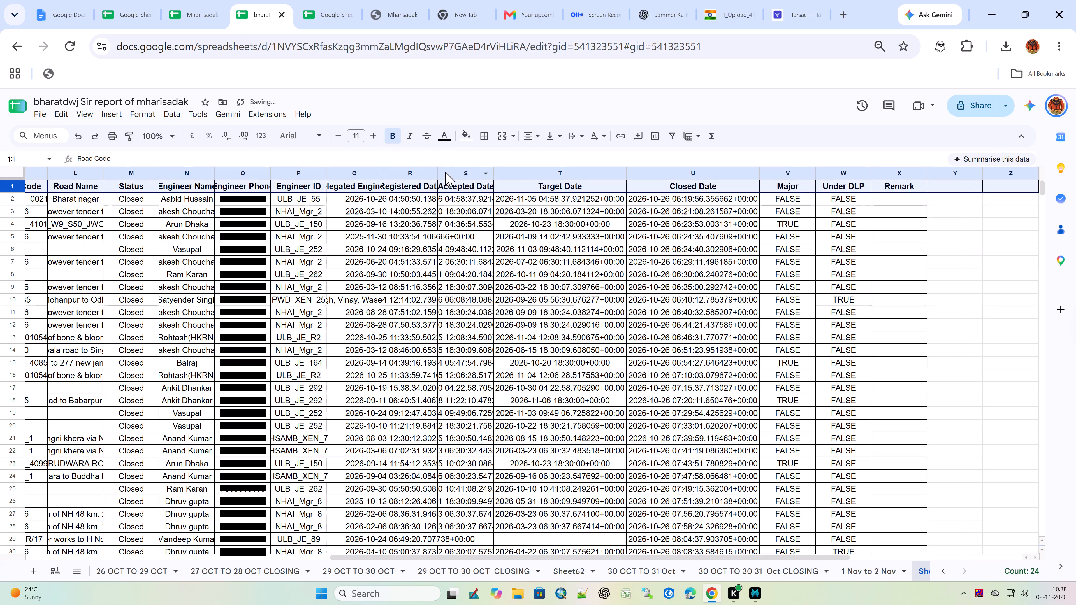
{"action": "left_click", "coordinate": [498, 296]}
{"action": "left_click_drag", "start_coordinate": [606, 286], "coordinate": [0, 390]}
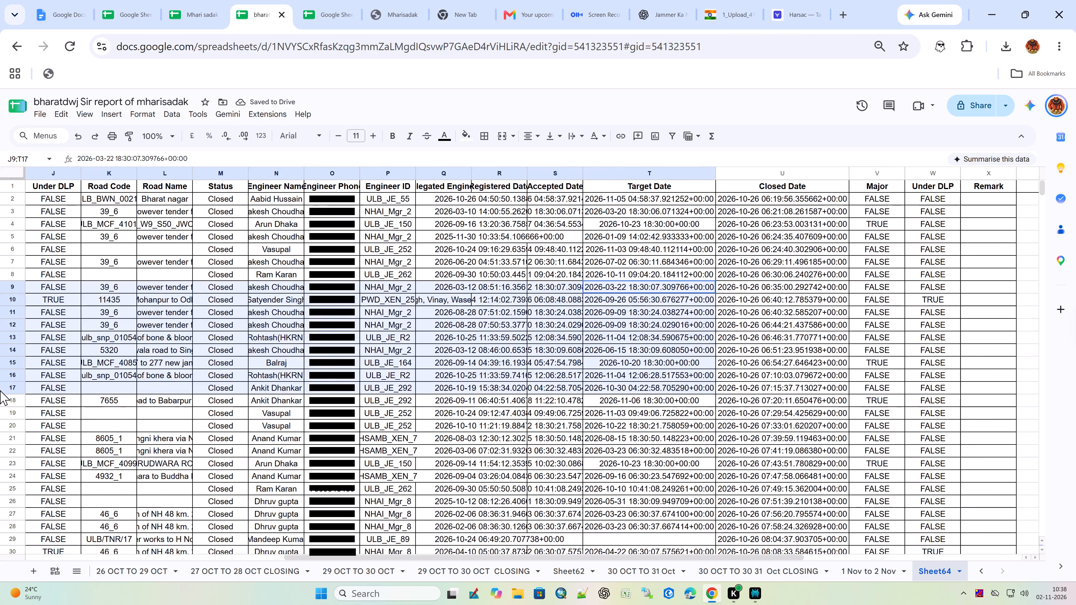
{"action": "left_click_drag", "start_coordinate": [0, 390], "coordinate": [0, 388]}
Rename Sheet64 as "1 Nov closing to 2 Nov closing", building on the name copied from the "1 Nov to 2 Nov" sheet.
{"action": "left_click", "coordinate": [897, 568]}
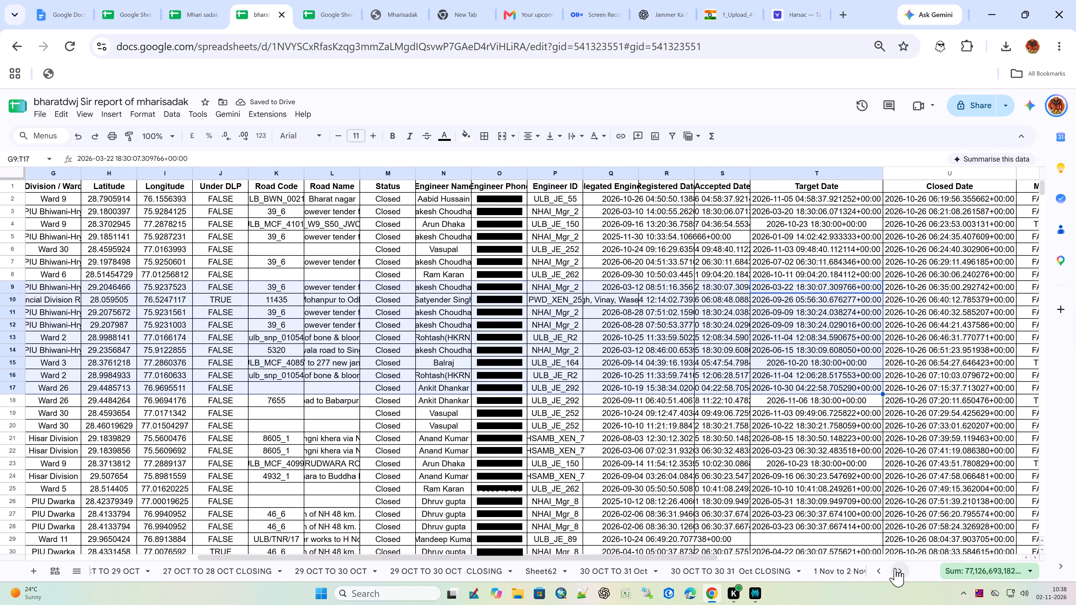
{"action": "double_click", "coordinate": [844, 571]}
{"action": "double_click", "coordinate": [766, 572]}
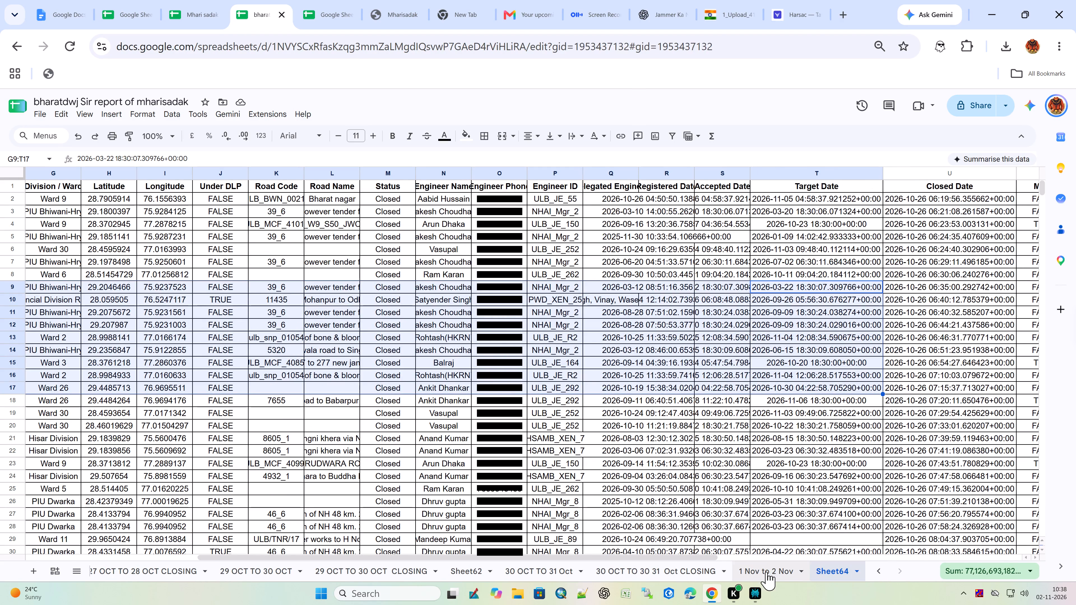
{"action": "key", "text": "ctrl+c"}
{"action": "key", "text": "ctrl+c"}
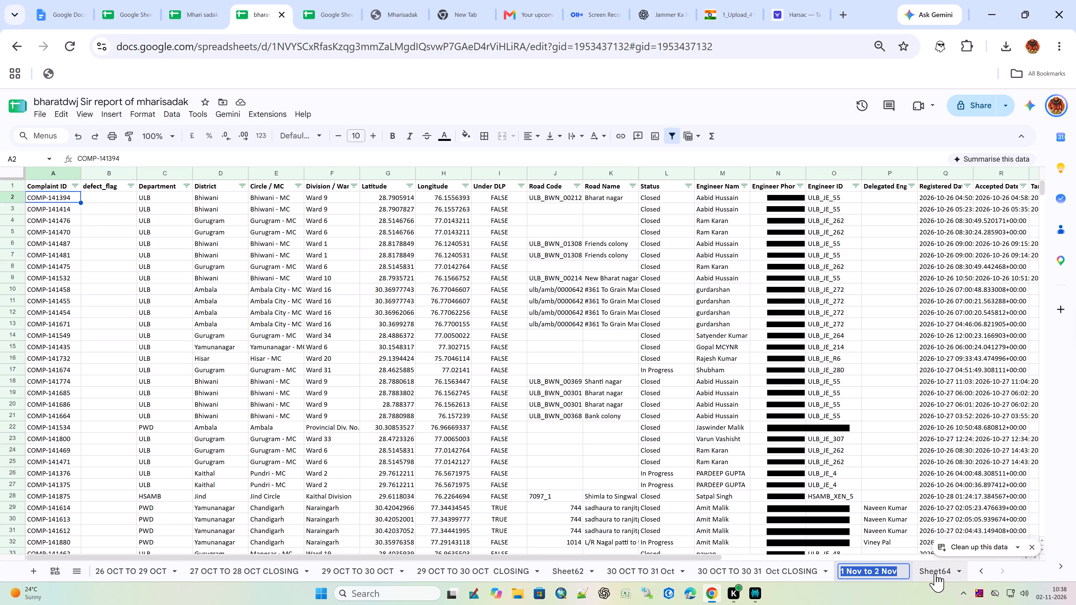
{"action": "double_click", "coordinate": [934, 574]}
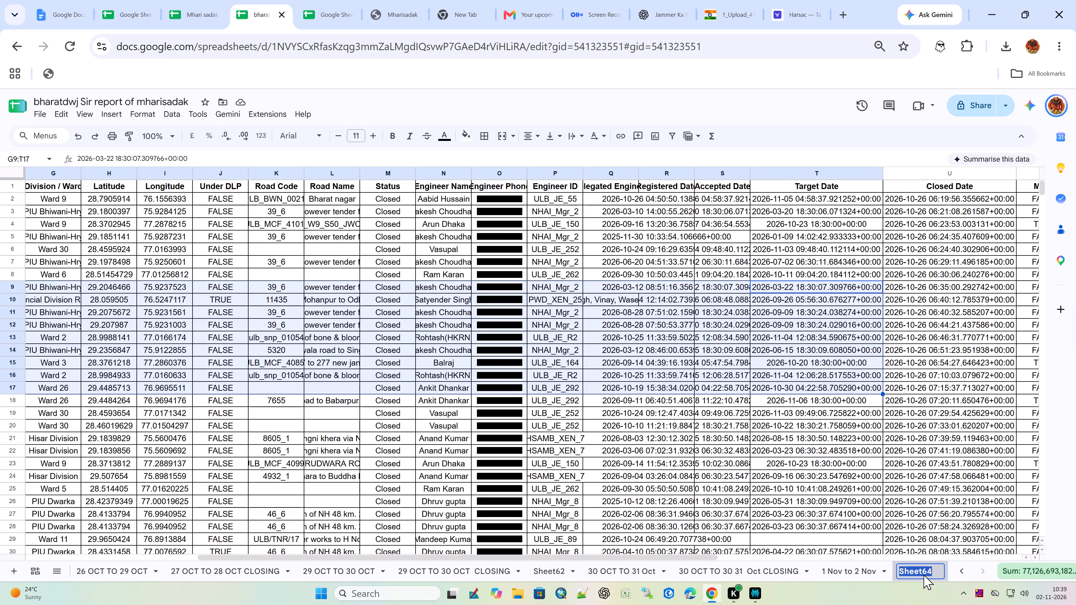
{"action": "left_click", "coordinate": [900, 569]}
{"action": "key", "text": "ctrl+v"}
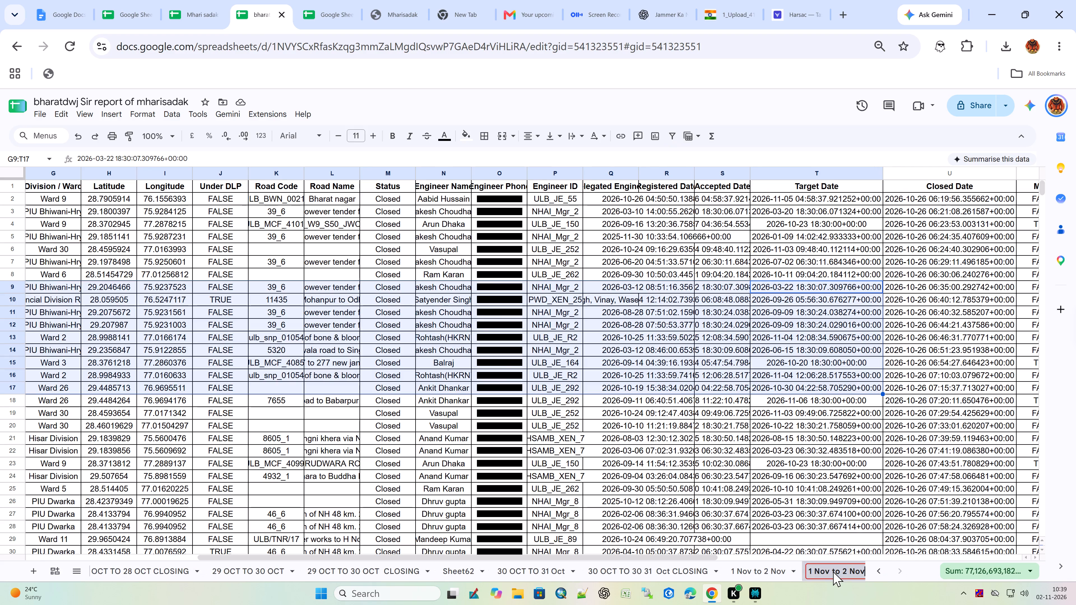
{"action": "left_click", "coordinate": [830, 573]}
{"action": "key", "text": "space"}
{"action": "type", "text": "closing"}
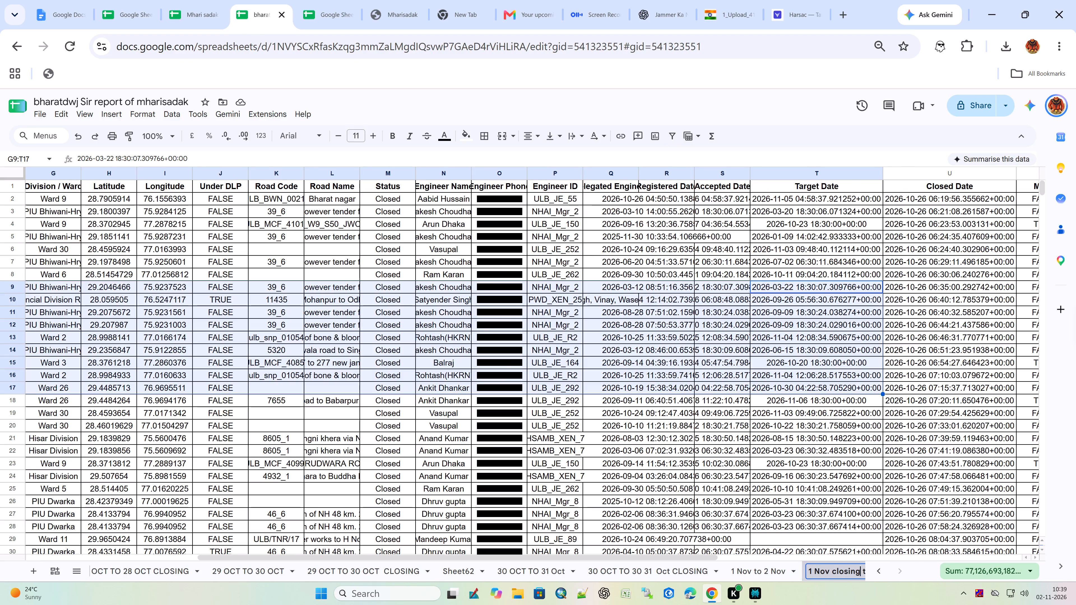
{"action": "key", "text": "Right"}
{"action": "key", "text": "Right"}
{"action": "key", "text": "Right"}
{"action": "key", "text": "Right"}
{"action": "key", "text": "Right"}
{"action": "key", "text": "Right"}
{"action": "key", "text": "Right"}
{"action": "key", "text": "Right"}
{"action": "key", "text": "Right"}
{"action": "key", "text": "Right"}
{"action": "key", "text": "Right"}
{"action": "key", "text": "Right"}
{"action": "key", "text": "Right"}
{"action": "key", "text": "Right"}
{"action": "key", "text": "Right"}
{"action": "key", "text": "Right"}
{"action": "key", "text": "Right"}
{"action": "key", "text": "Right"}
{"action": "key", "text": "Right"}
{"action": "key", "text": "Right"}
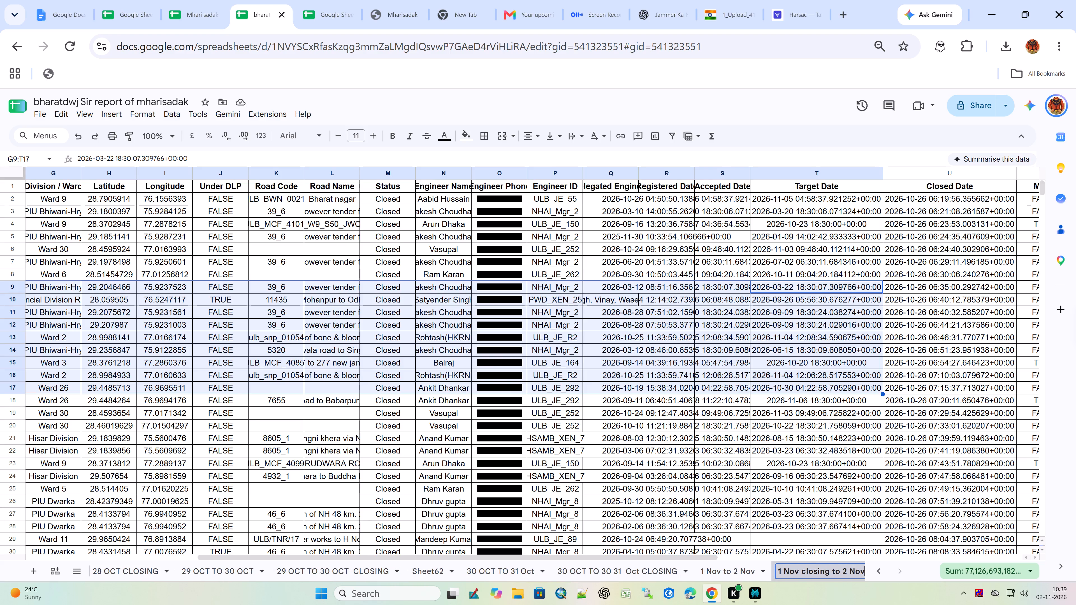
{"action": "key", "text": "space"}
{"action": "type", "text": "closing"}
{"action": "key", "text": "Return"}
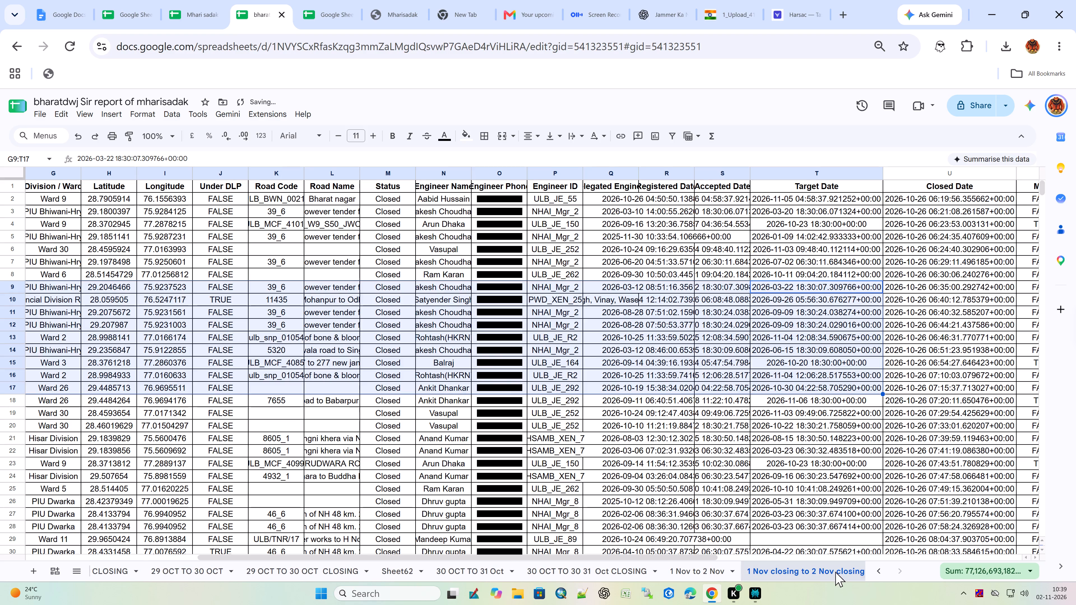
Add two new blank sheets to the bharatdwj Sir report of mharisadak.
{"action": "left_click", "coordinate": [29, 574]}
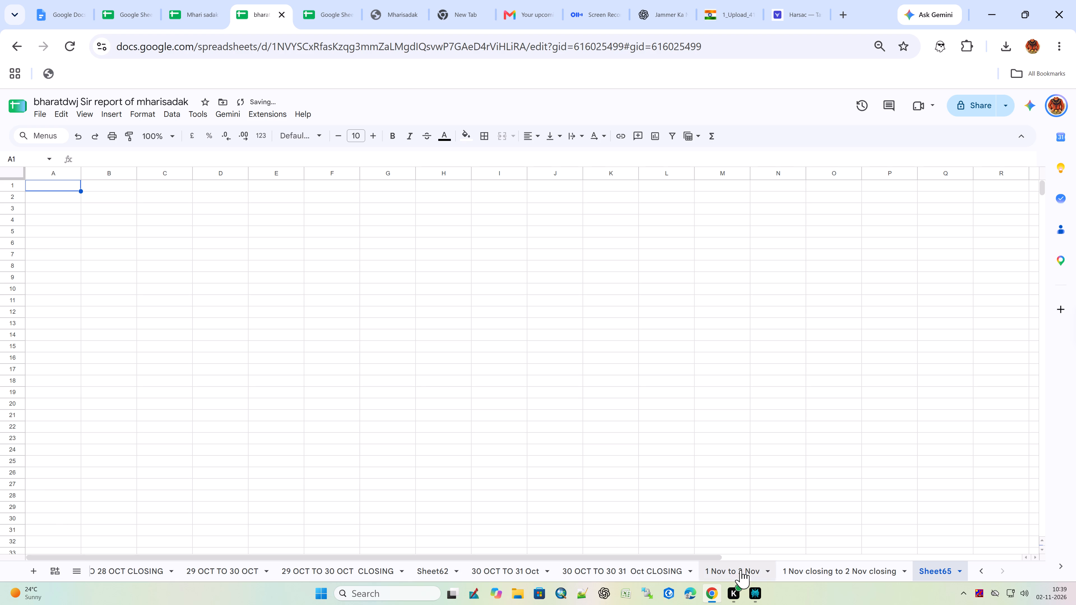
{"action": "left_click", "coordinate": [27, 572]}
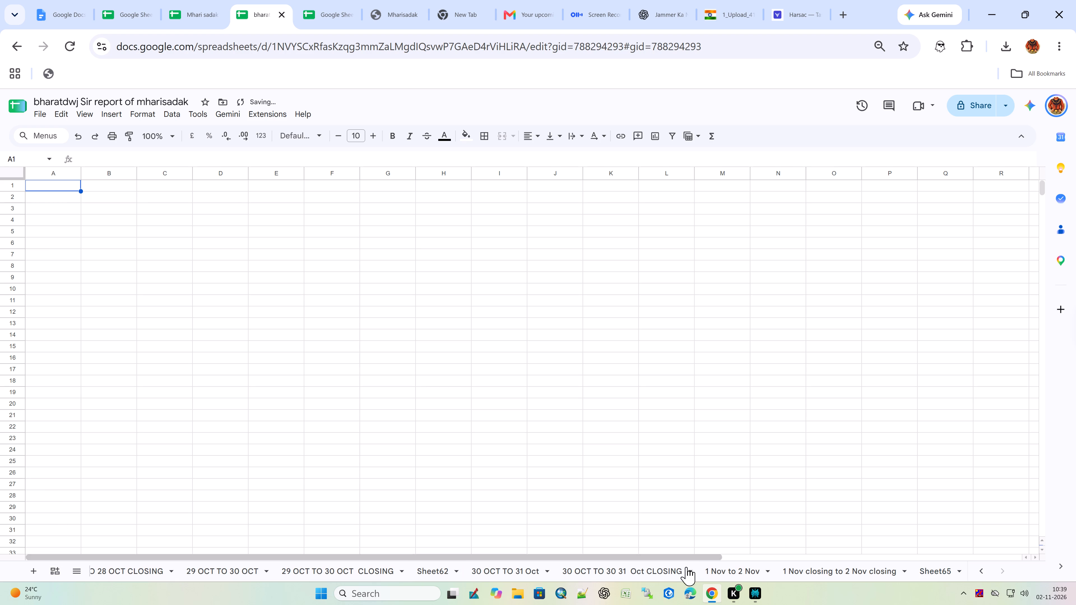
Rename Sheet65 as "2 Nov to 3 Nov", adapting the name copied from the "1 Nov to 2 Nov" sheet.
{"action": "double_click", "coordinate": [719, 571]}
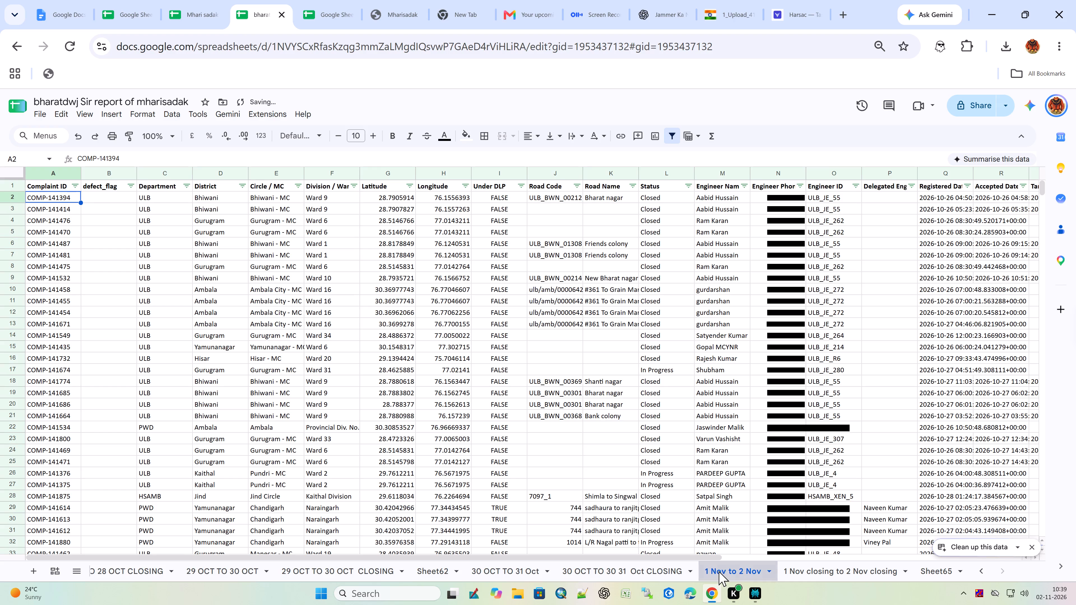
{"action": "key", "text": "ctrl+c"}
{"action": "double_click", "coordinate": [938, 573]}
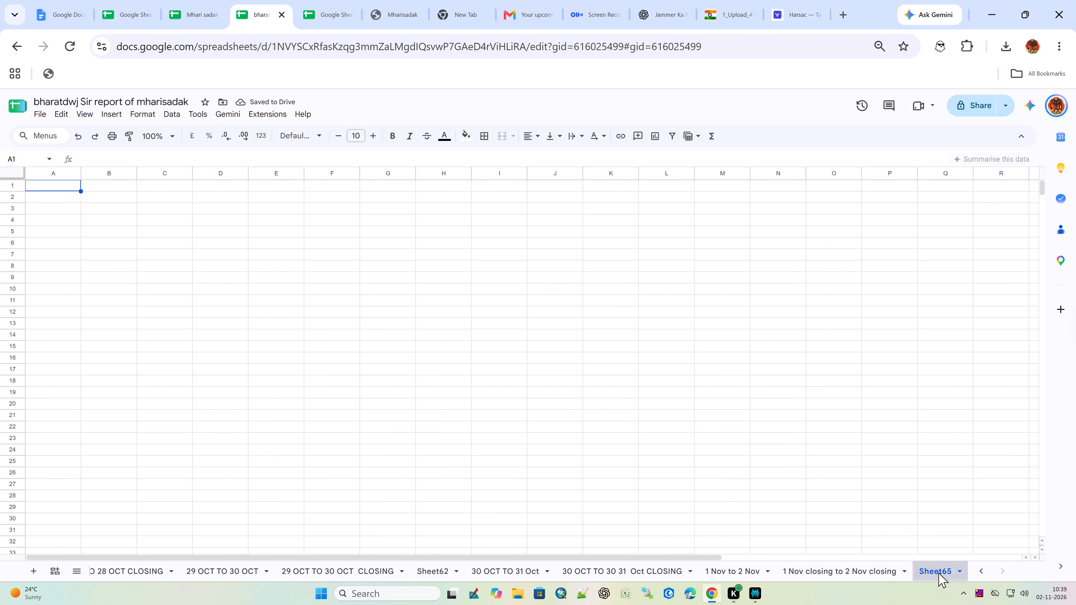
{"action": "key", "text": "ctrl+v"}
{"action": "left_click_drag", "start_coordinate": [915, 570], "coordinate": [902, 571]}
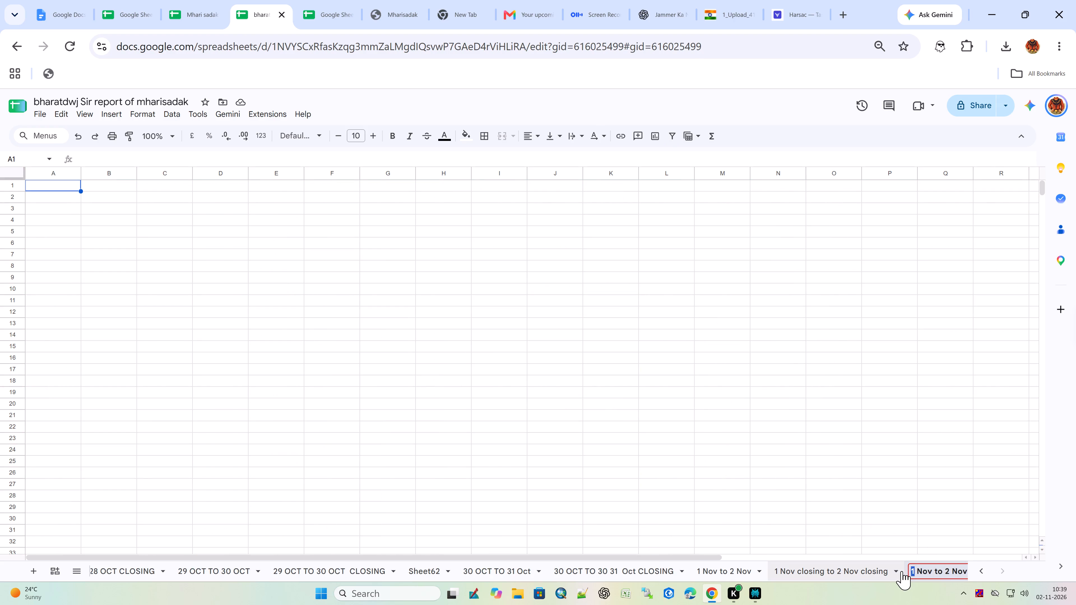
{"action": "key", "text": "2"}
{"action": "left_click", "coordinate": [949, 571]}
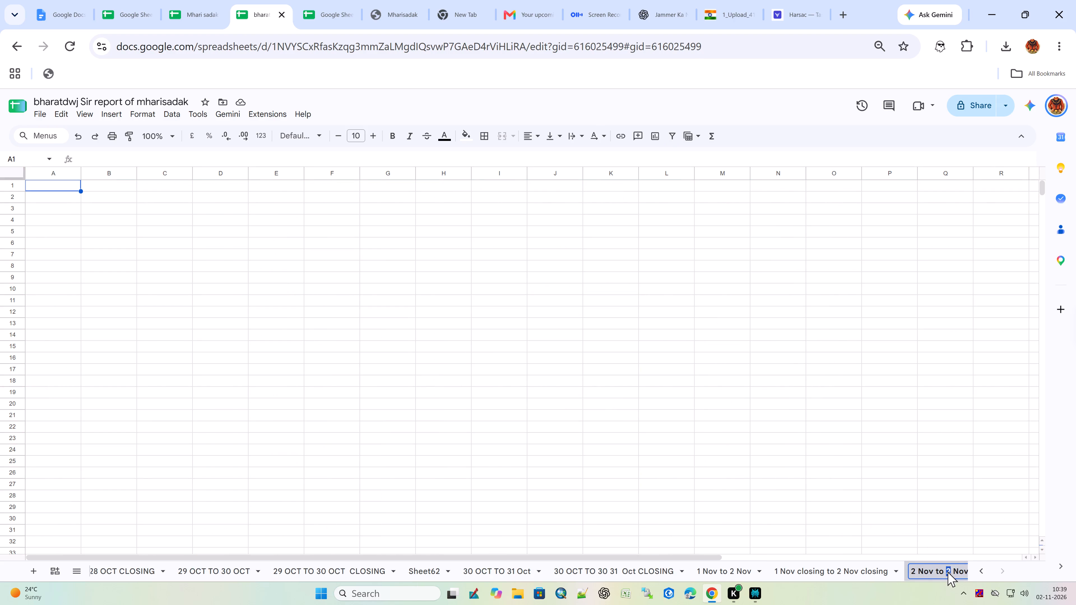
{"action": "key", "text": "3"}
{"action": "left_click", "coordinate": [950, 494]}
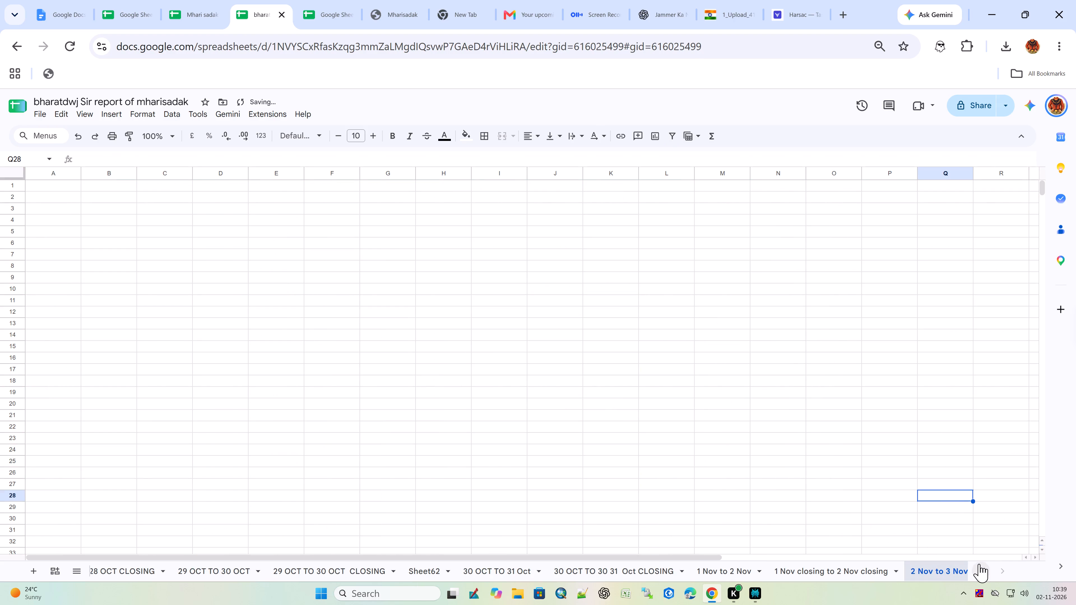
Rename Sheet66 as "2 Nov to 3 Nov Closing", adapting the copied "1 Nov to 2 Nov" name.
{"action": "left_click", "coordinate": [979, 564]}
{"action": "left_click", "coordinate": [997, 570]}
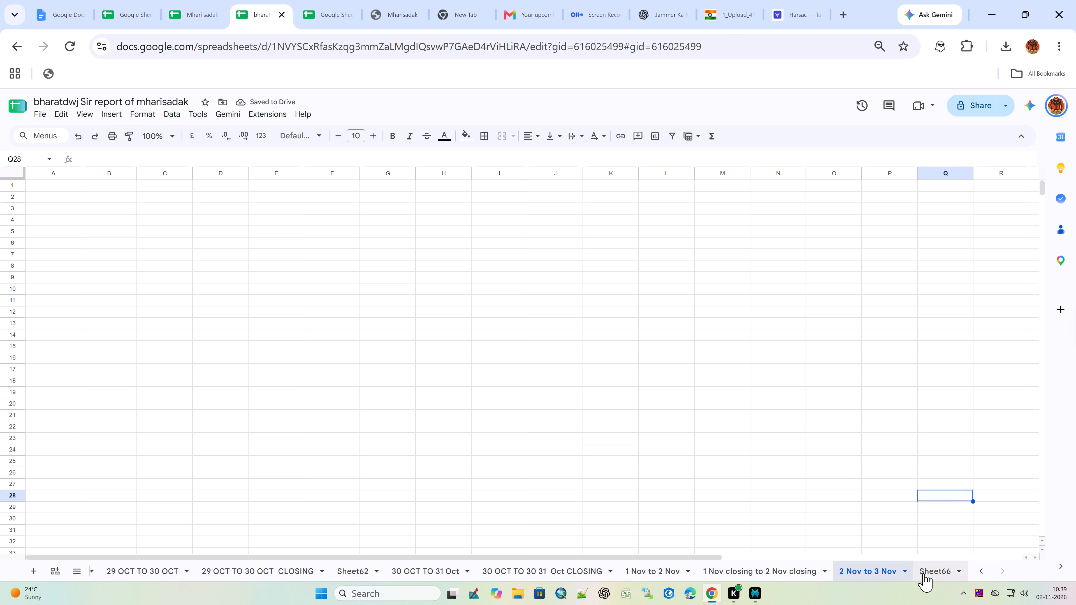
{"action": "double_click", "coordinate": [924, 573]}
{"action": "key", "text": "ctrl+v"}
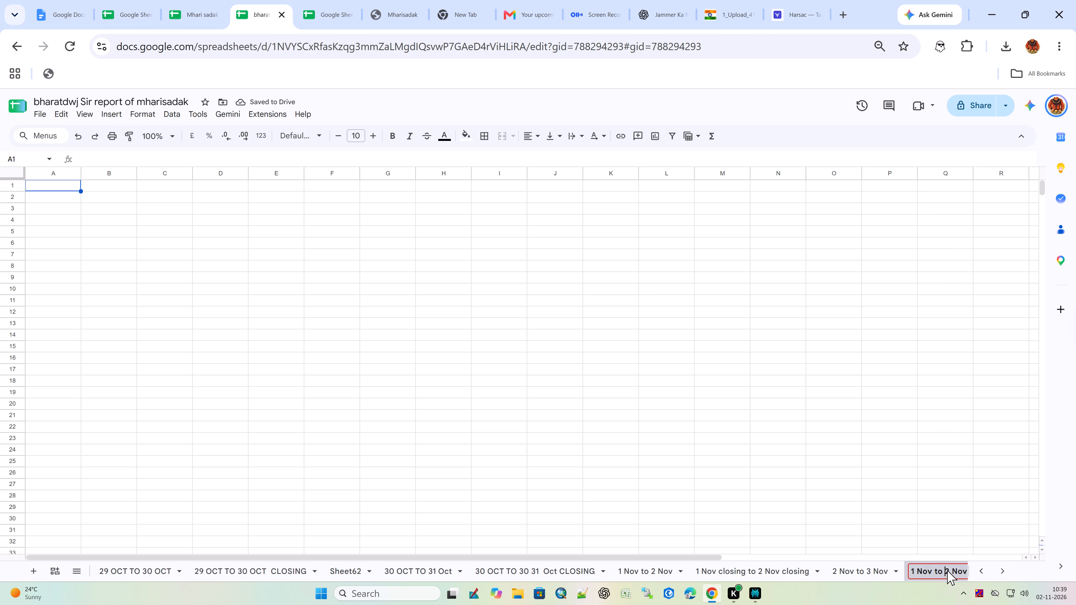
{"action": "left_click", "coordinate": [947, 570]}
{"action": "key", "text": "3"}
{"action": "left_click_drag", "start_coordinate": [918, 570], "coordinate": [909, 570]}
{"action": "type", "text": "2"}
{"action": "key", "text": "space"}
{"action": "key", "text": "Return"}
{"action": "left_click", "coordinate": [674, 296]}
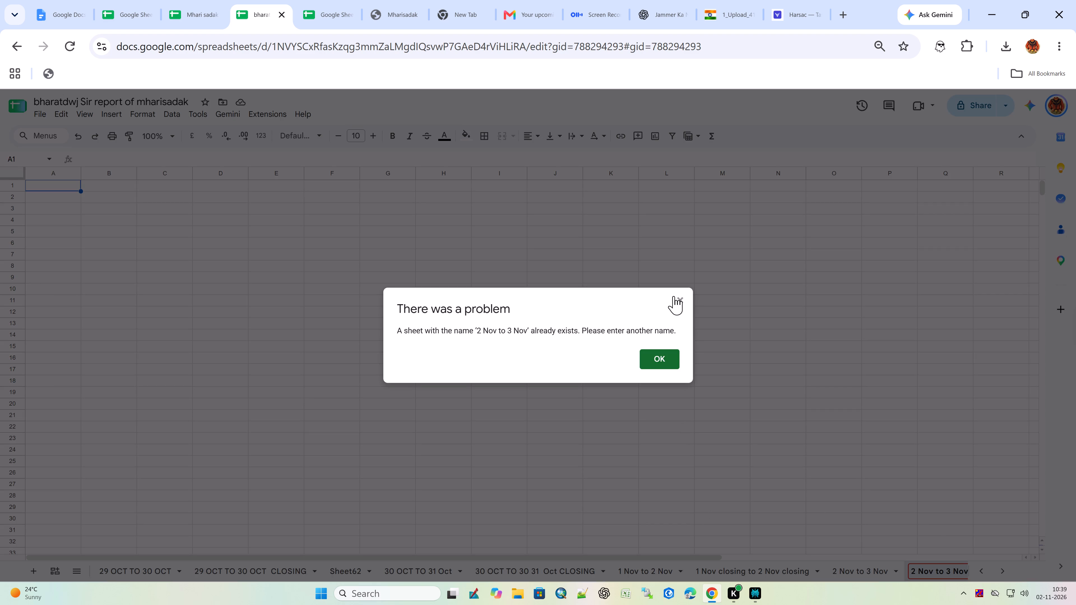
{"action": "left_click", "coordinate": [887, 407]}
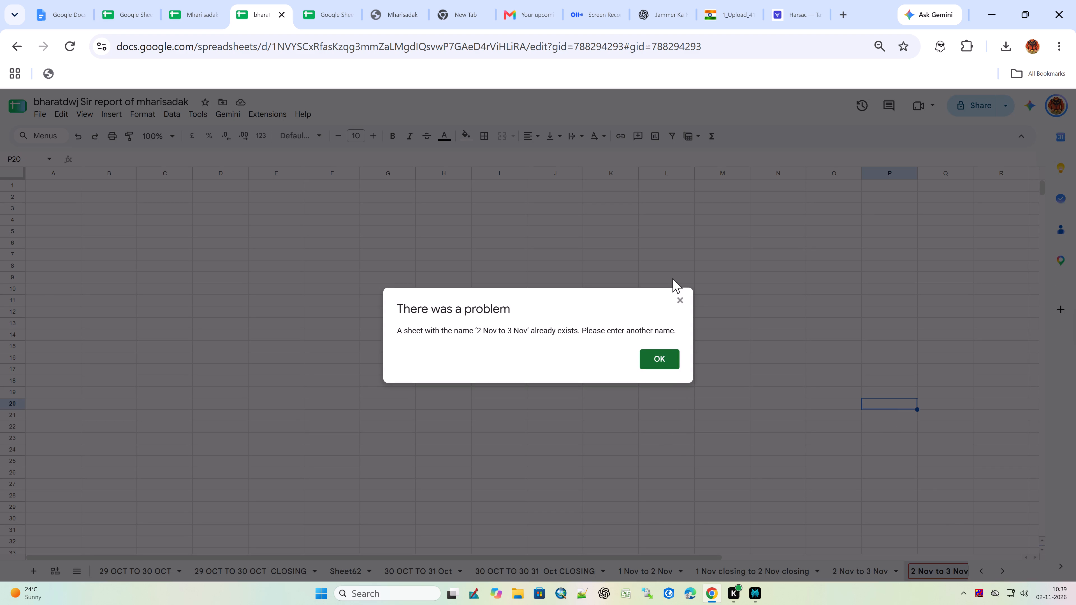
{"action": "left_click", "coordinate": [677, 297]}
{"action": "left_click_drag", "start_coordinate": [937, 571], "coordinate": [953, 573]}
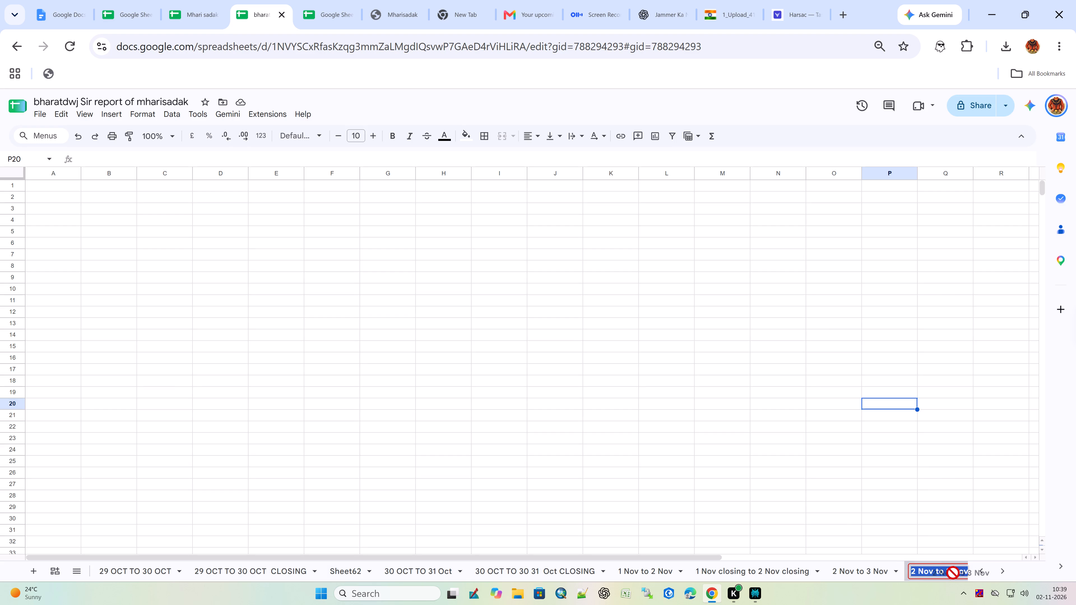
{"action": "left_click_drag", "start_coordinate": [953, 573], "coordinate": [936, 574]}
{"action": "left_click", "coordinate": [946, 569]}
{"action": "left_click_drag", "start_coordinate": [949, 567], "coordinate": [1023, 566]}
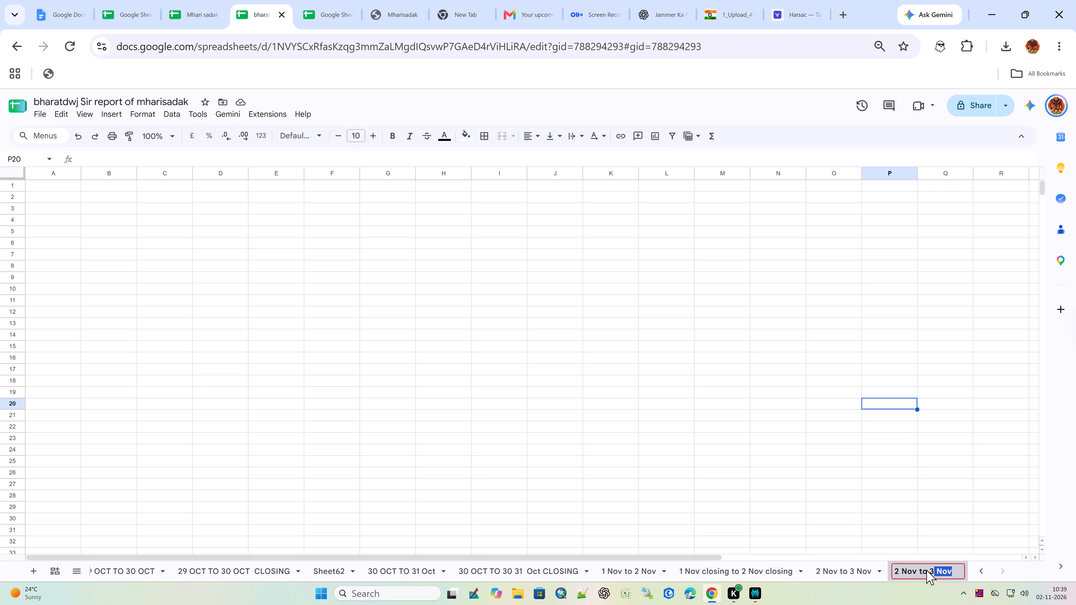
{"action": "left_click", "coordinate": [955, 569]}
{"action": "key", "text": "space"}
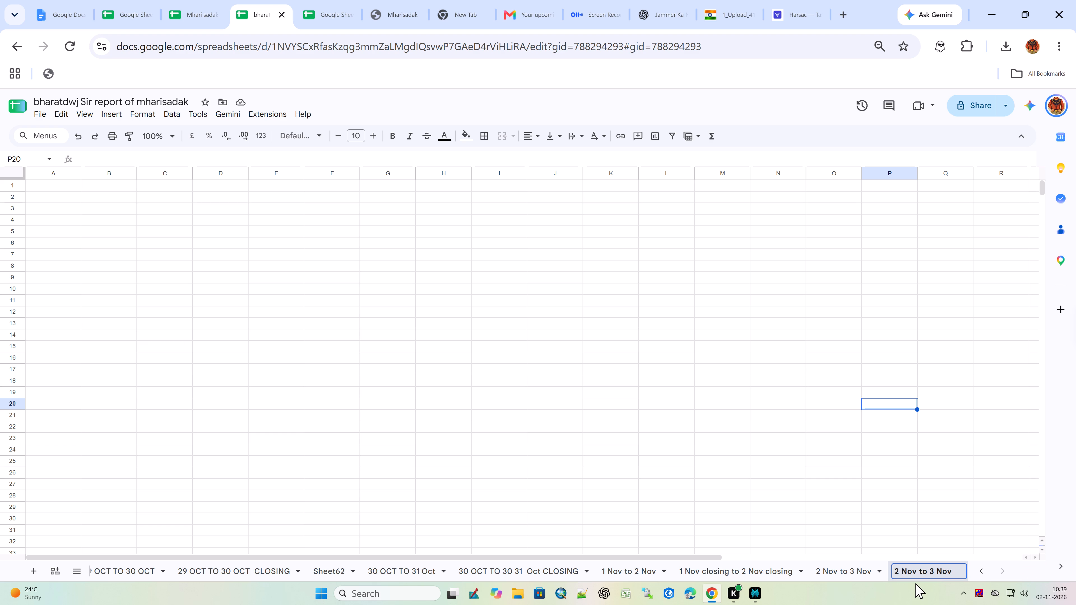
{"action": "type", "text": "ls"}
{"action": "key", "text": "BackSpace"}
{"action": "type", "text": "osing"}
{"action": "key", "text": "Return"}
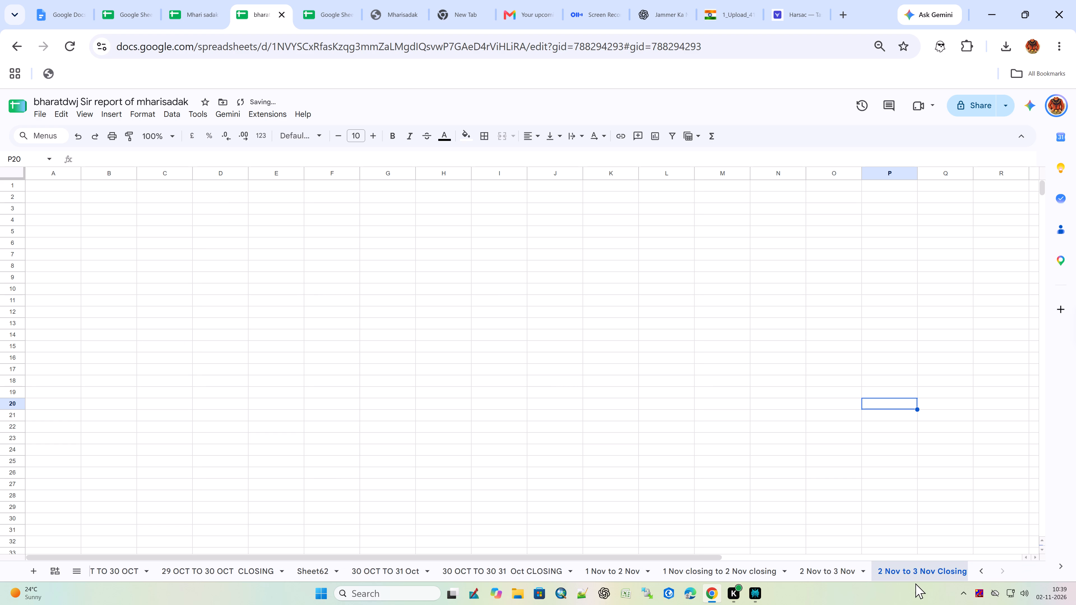
Add three more blank sheets after "2 Nov to 3 Nov Closing".
{"action": "left_click", "coordinate": [35, 569]}
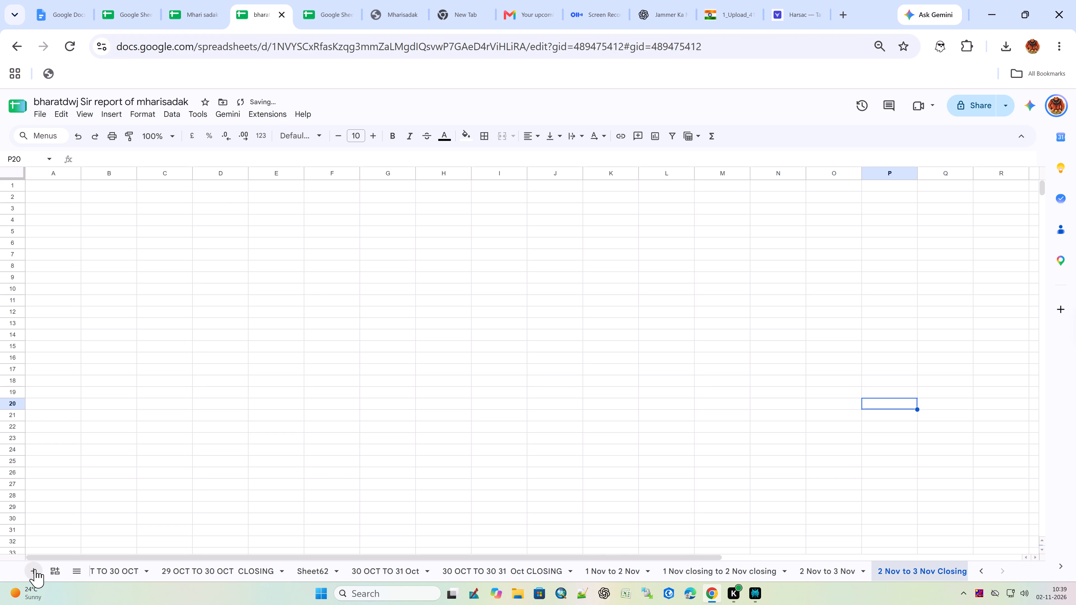
{"action": "left_click", "coordinate": [35, 569]}
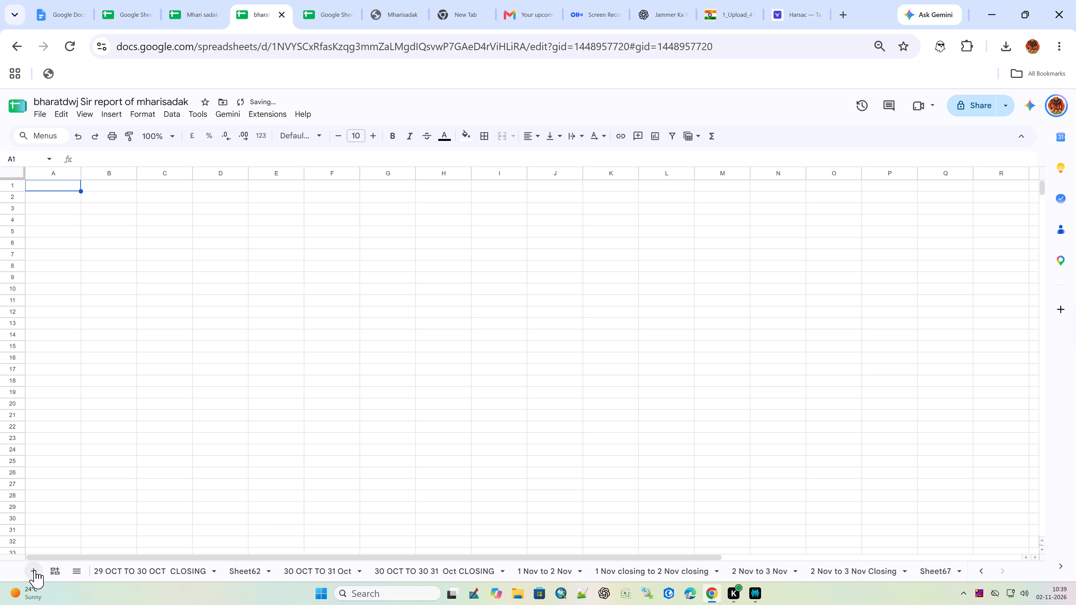
{"action": "left_click", "coordinate": [35, 570]}
Check the November 2026 dates in the system calendar and return to the blank sheet.
{"action": "left_click", "coordinate": [1056, 598]}
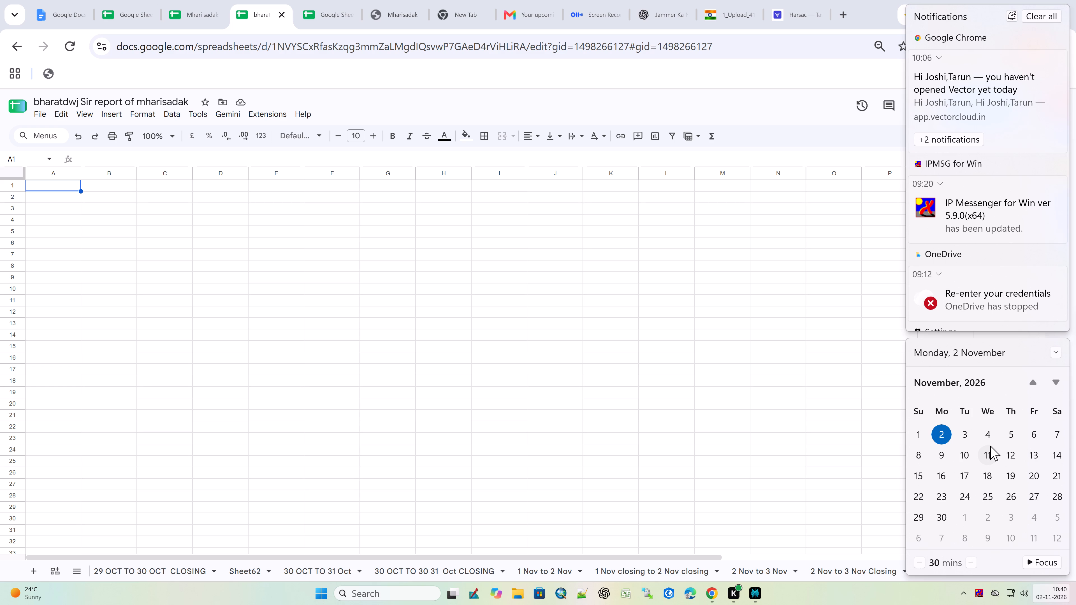
{"action": "left_click", "coordinate": [764, 282]}
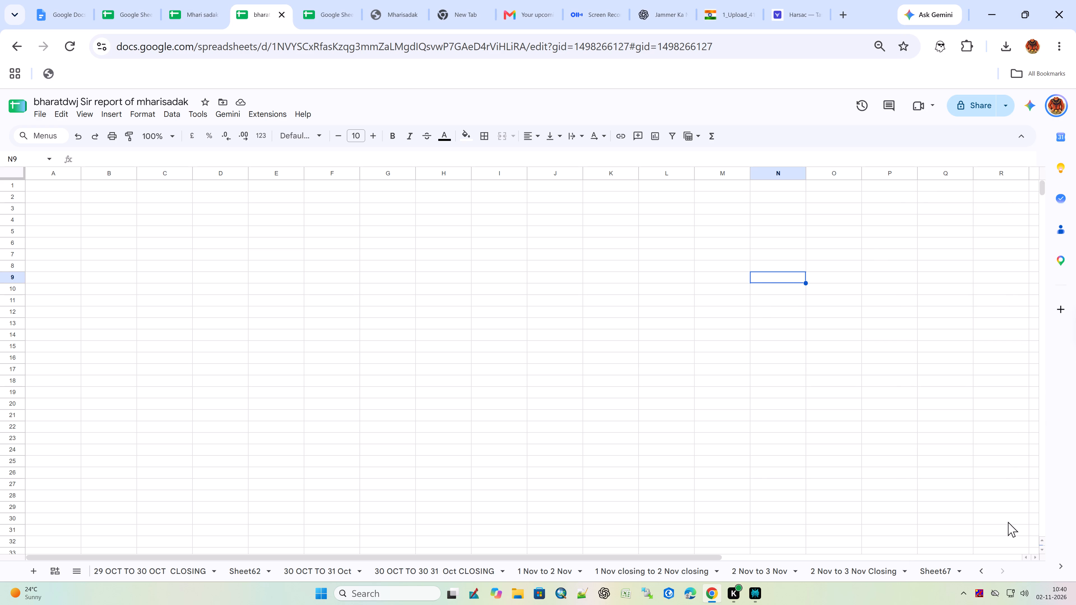
Rename Sheet67 as "3 Nov to 4 Nov", adapting the name copied from the "2 Nov to 3 Nov" sheet.
{"action": "left_click", "coordinate": [934, 572]}
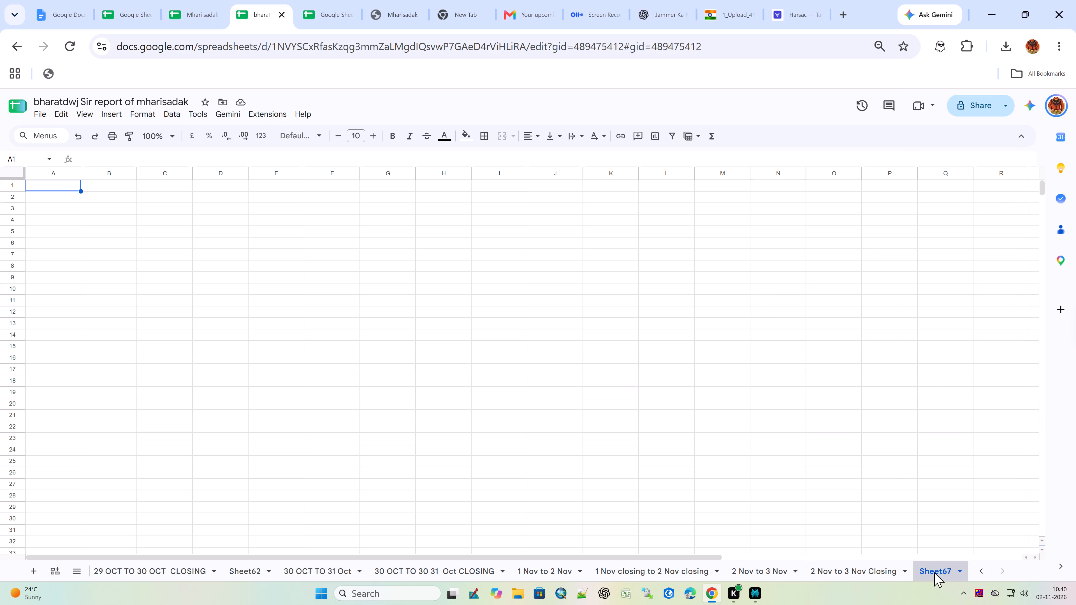
{"action": "double_click", "coordinate": [746, 576]}
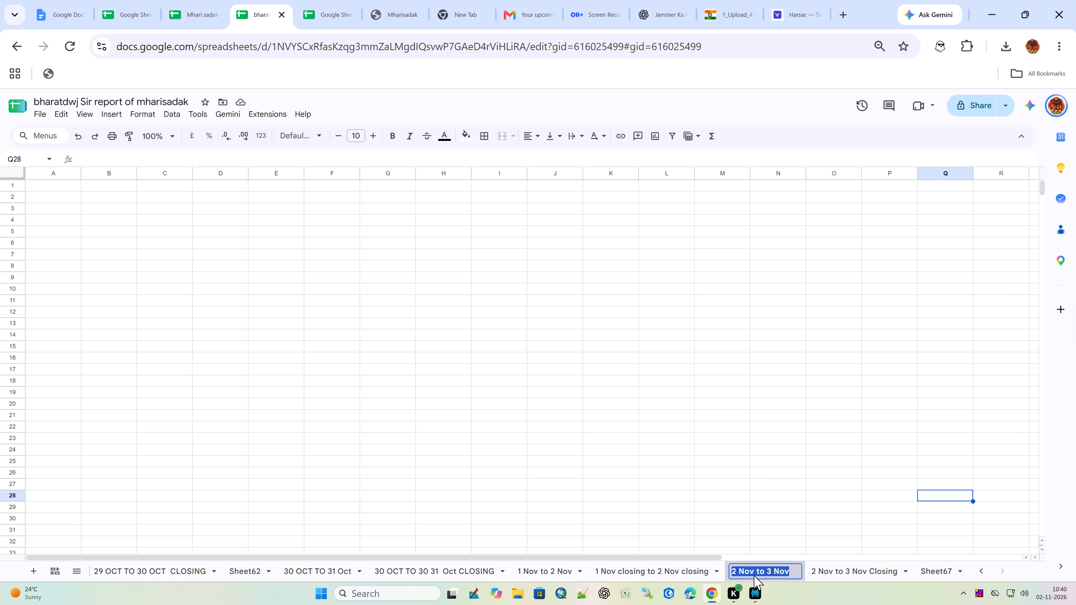
{"action": "key", "text": "ctrl+c"}
{"action": "double_click", "coordinate": [941, 565]}
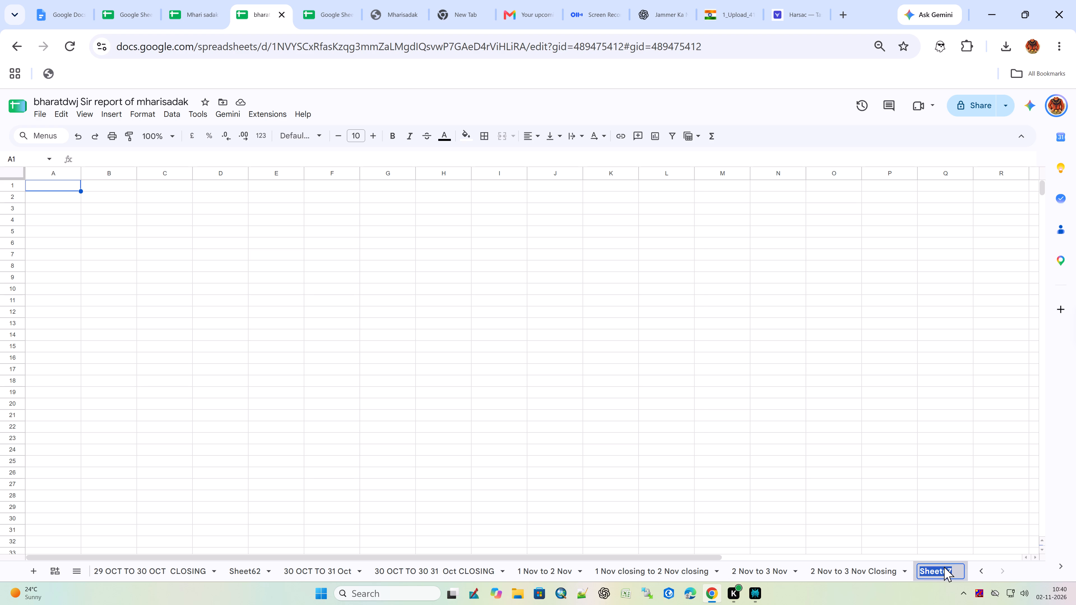
{"action": "key", "text": "ctrl+v"}
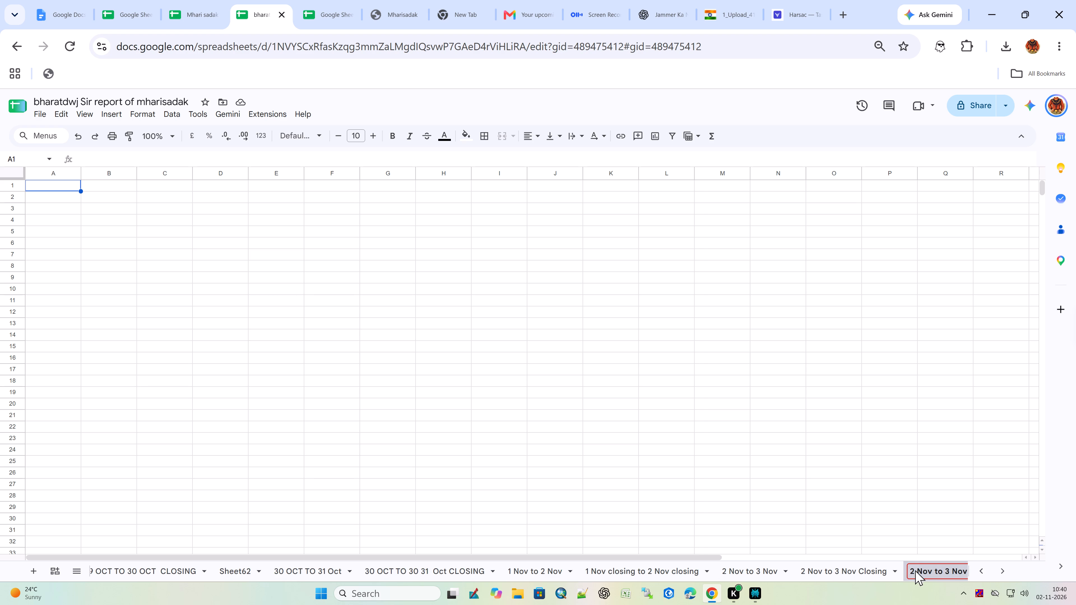
{"action": "left_click_drag", "start_coordinate": [915, 570], "coordinate": [910, 571]}
{"action": "key", "text": "3"}
{"action": "left_click_drag", "start_coordinate": [951, 573], "coordinate": [949, 573]}
{"action": "left_click_drag", "start_coordinate": [949, 573], "coordinate": [945, 574]}
{"action": "key", "text": "4"}
{"action": "key", "text": "space"}
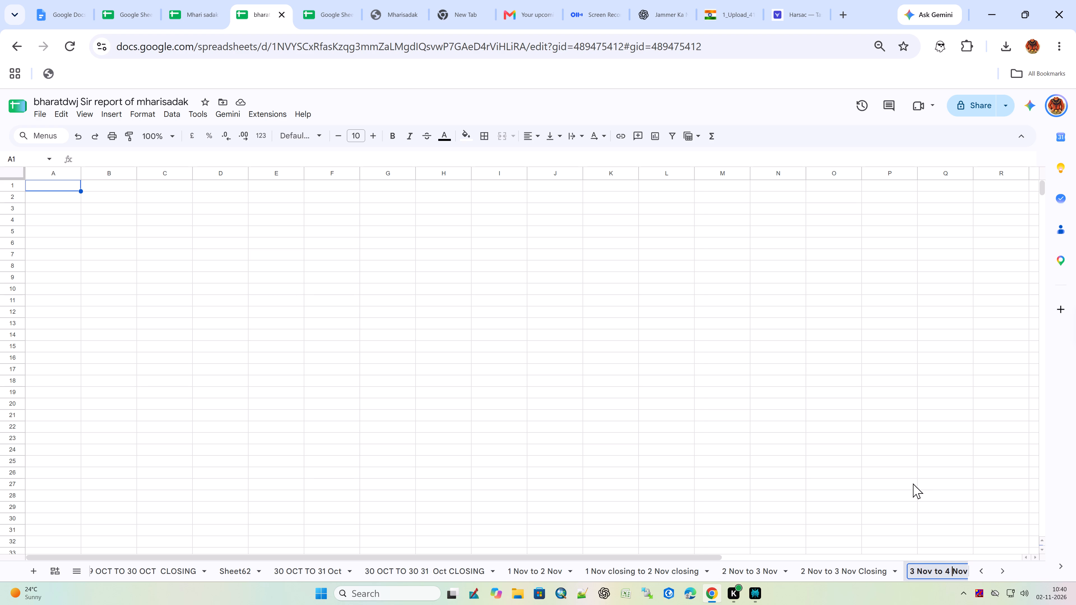
{"action": "left_click", "coordinate": [913, 483]}
Rename Sheet69 as "4 Nov to 5 Nov", adapting the copied "2 Nov to 3 Nov" name and leaving Sheet68 unnamed before it.
{"action": "left_click", "coordinate": [1004, 572]}
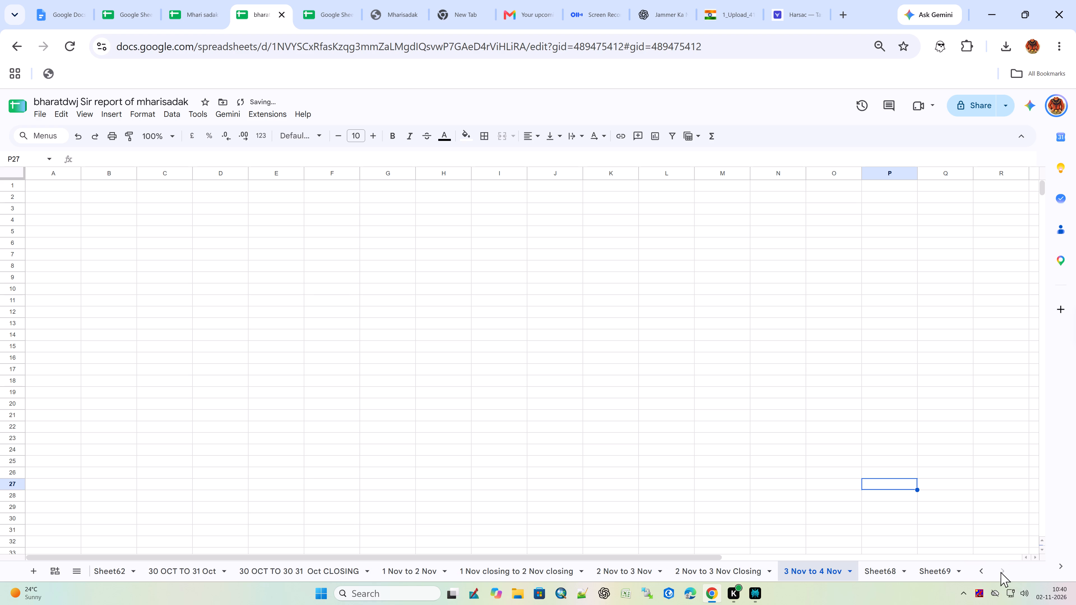
{"action": "left_click", "coordinate": [880, 569]}
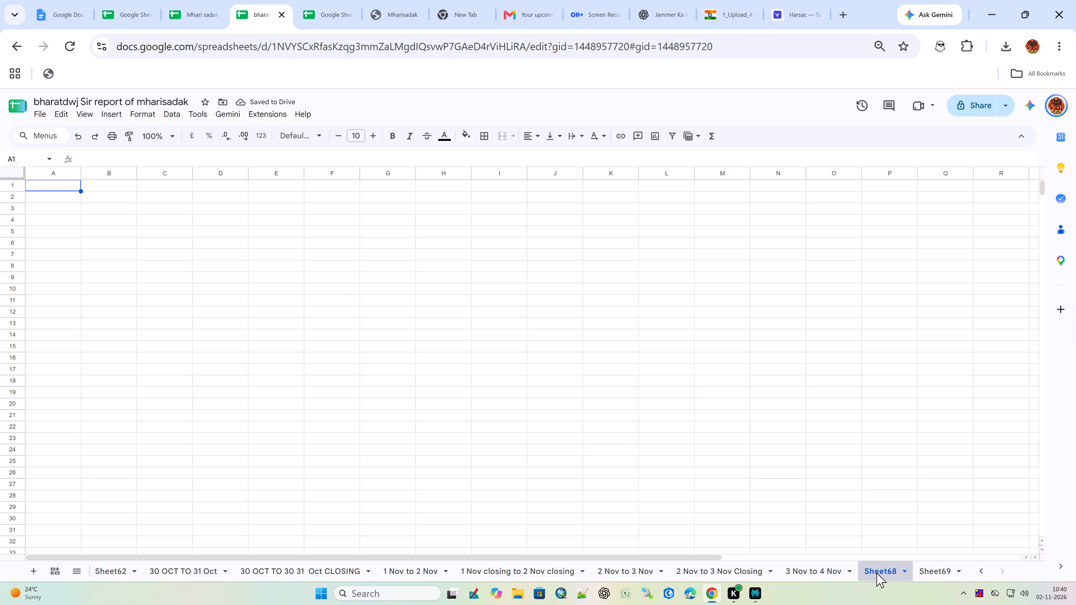
{"action": "double_click", "coordinate": [933, 574]}
{"action": "key", "text": "ctrl+v"}
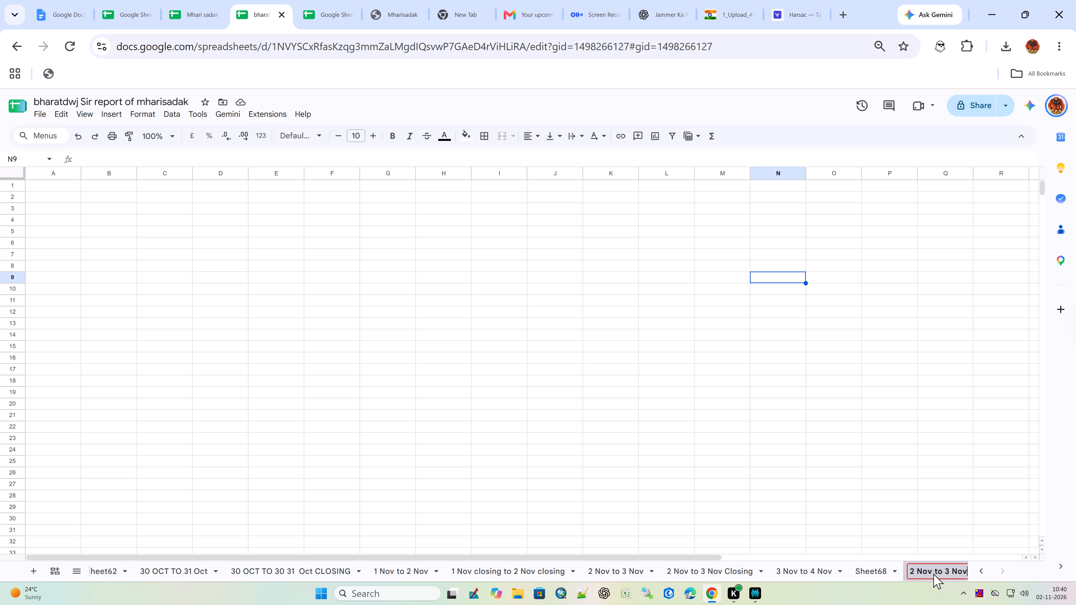
{"action": "left_click_drag", "start_coordinate": [916, 573], "coordinate": [904, 574]}
{"action": "type", "text": "4"}
{"action": "key", "text": "space"}
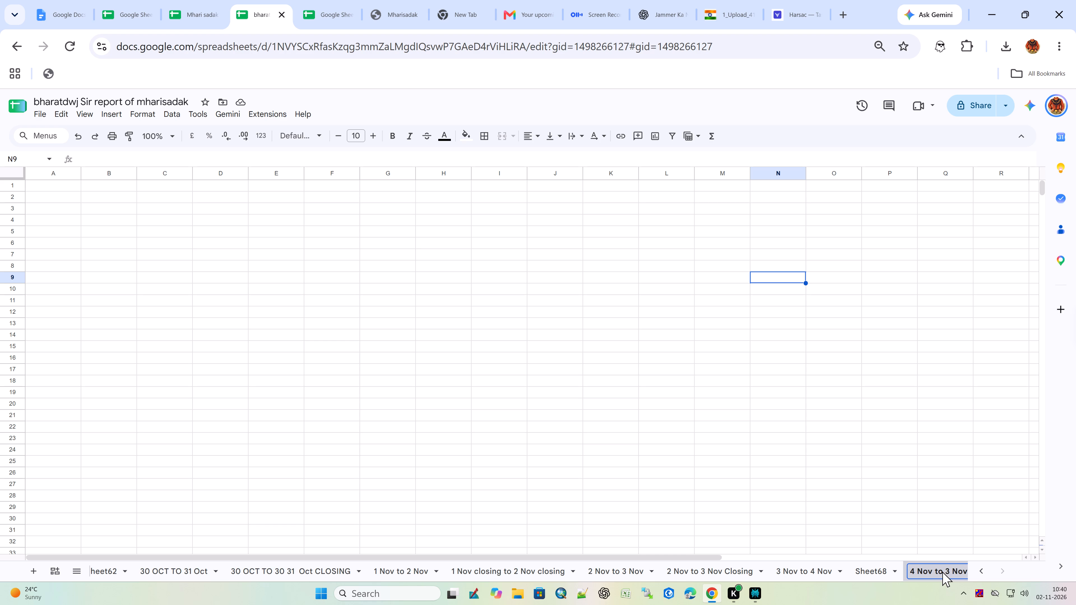
{"action": "left_click_drag", "start_coordinate": [942, 572], "coordinate": [949, 574]}
{"action": "key", "text": "space"}
{"action": "type", "text": "5"}
{"action": "left_click", "coordinate": [898, 502]}
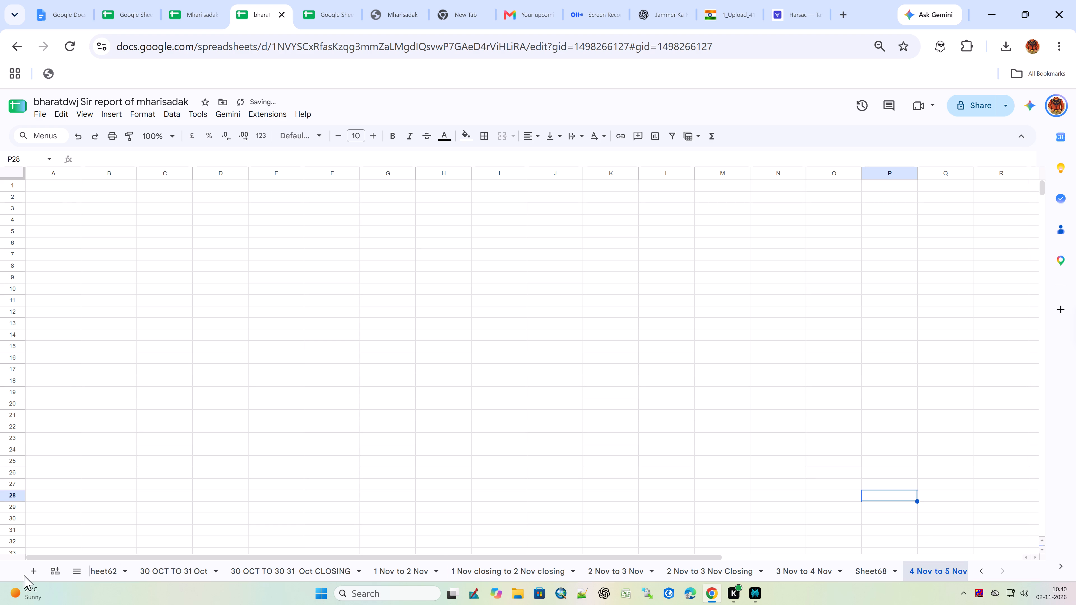
Add two more blank sheets after "4 Nov to 5 Nov".
{"action": "left_click", "coordinate": [31, 573]}
{"action": "left_click", "coordinate": [34, 569]}
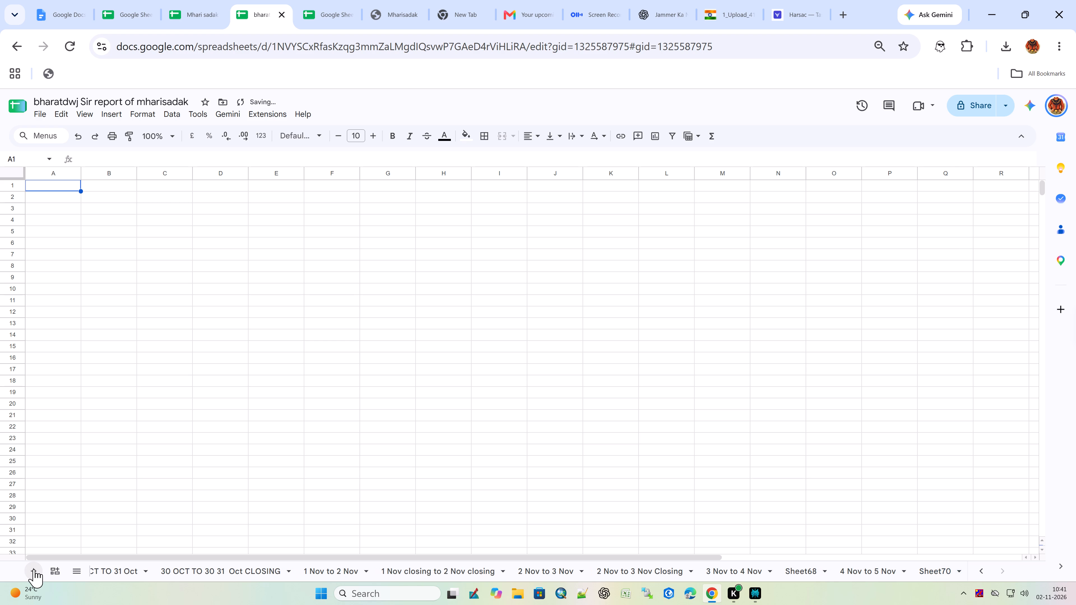
Rename Sheet71, the last sheet, as "5 Nov to 6 Nov", adapting the copied "2 Nov to 3 Nov" name.
{"action": "left_click", "coordinate": [979, 566]}
{"action": "left_click", "coordinate": [1002, 570]}
{"action": "double_click", "coordinate": [934, 575]}
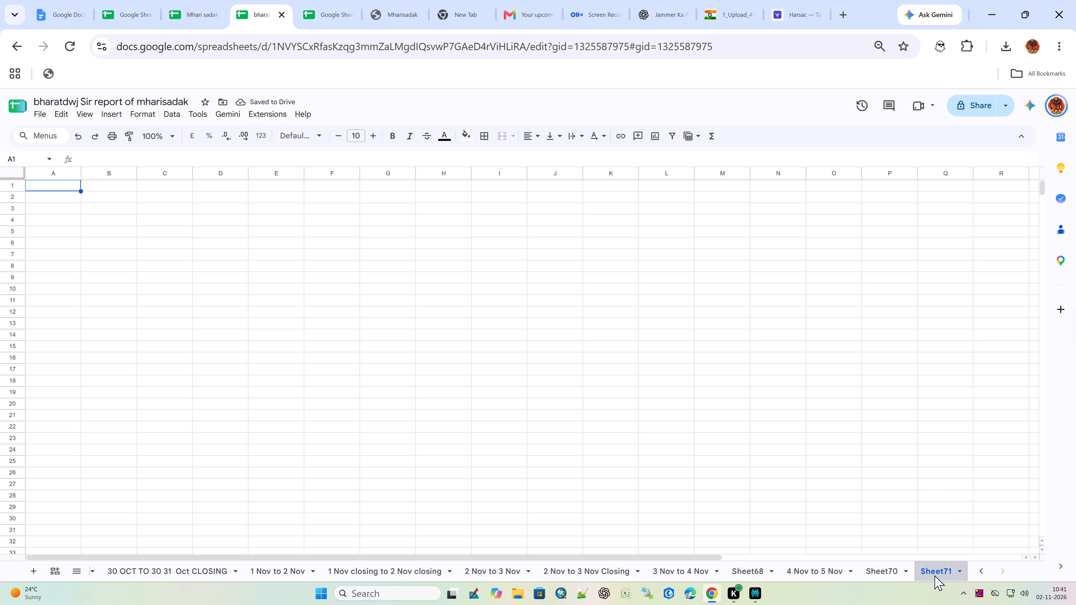
{"action": "key", "text": "ctrl+v"}
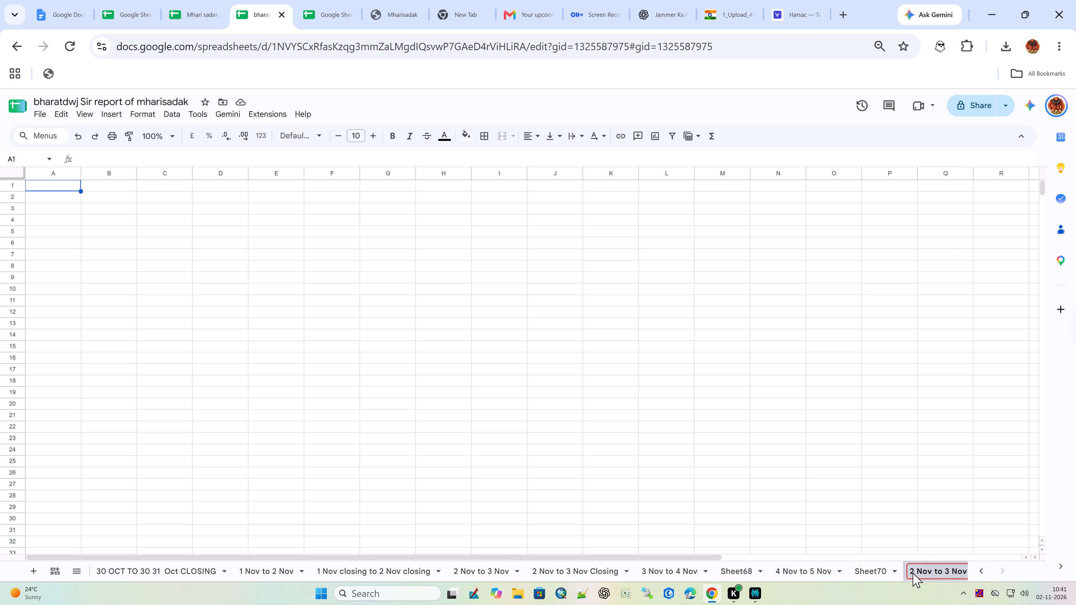
{"action": "left_click_drag", "start_coordinate": [913, 573], "coordinate": [906, 573]}
{"action": "key", "text": "5"}
{"action": "left_click_drag", "start_coordinate": [947, 572], "coordinate": [948, 572]}
{"action": "left_click_drag", "start_coordinate": [948, 572], "coordinate": [949, 572]}
{"action": "key", "text": "6"}
{"action": "left_click", "coordinate": [898, 466]}
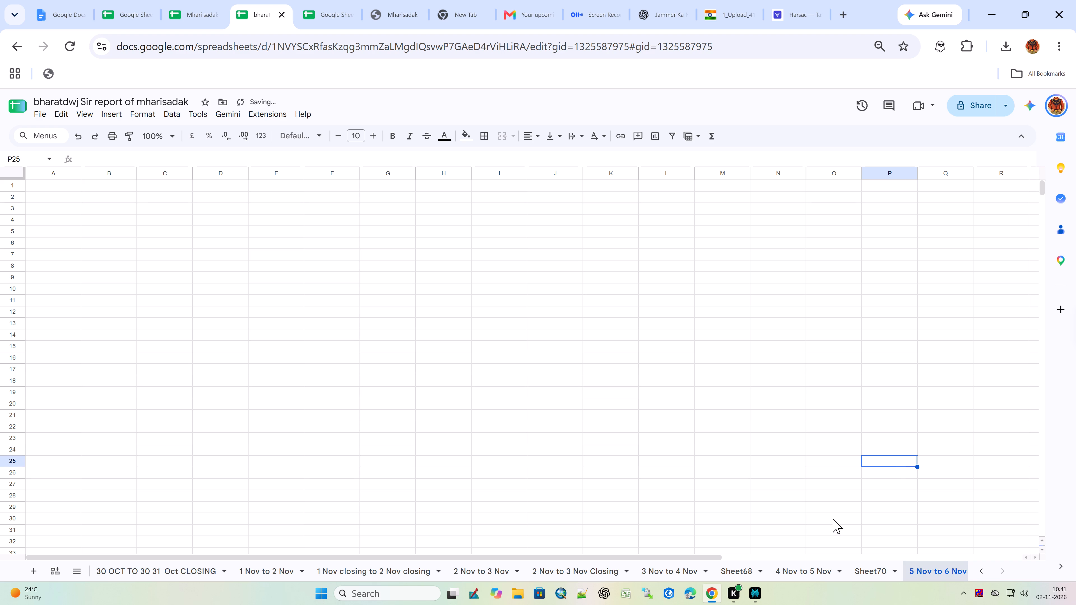
Add two more blank sheets after "5 Nov to 6 Nov".
{"action": "left_click", "coordinate": [33, 571]}
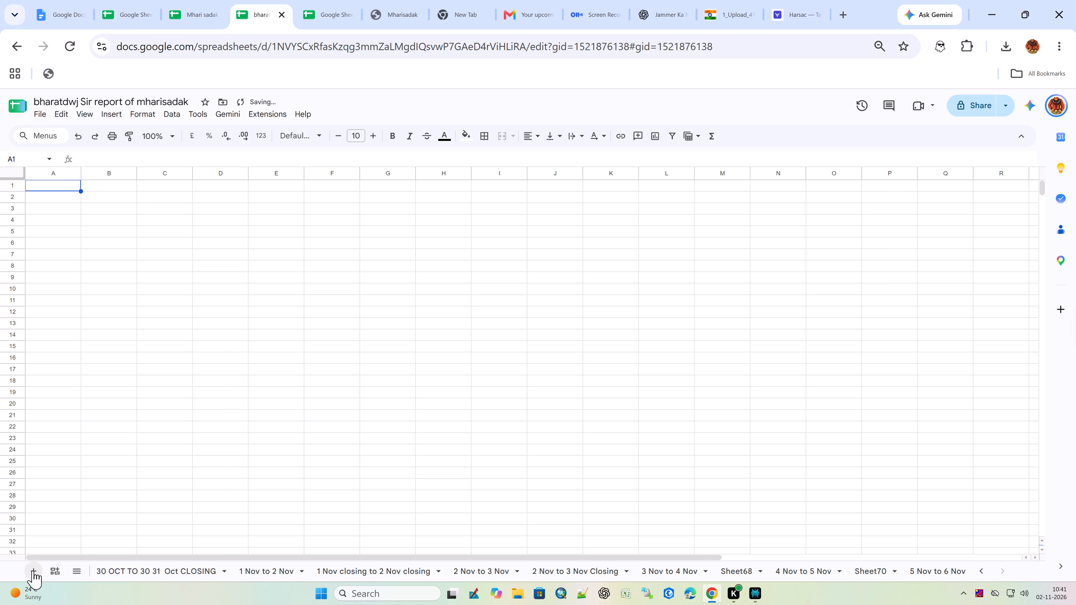
{"action": "left_click", "coordinate": [33, 571]}
Rename Sheet73, the last sheet, as "6 Nov to 10 Nov", adapting the copied "2 Nov to 3 Nov" name.
{"action": "left_click", "coordinate": [989, 573]}
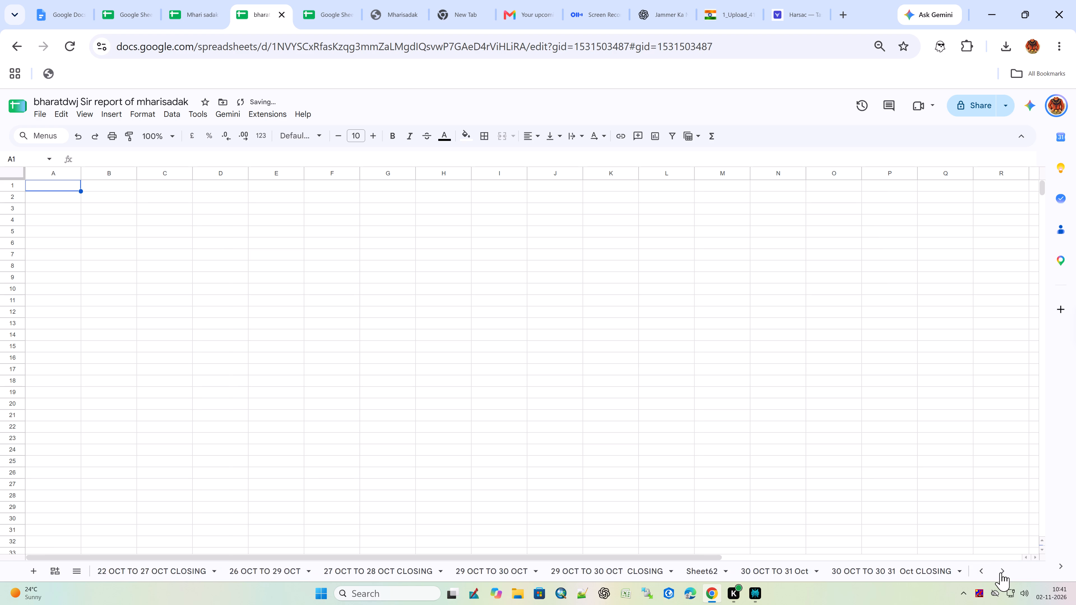
{"action": "left_click", "coordinate": [1001, 573]}
{"action": "double_click", "coordinate": [937, 565]}
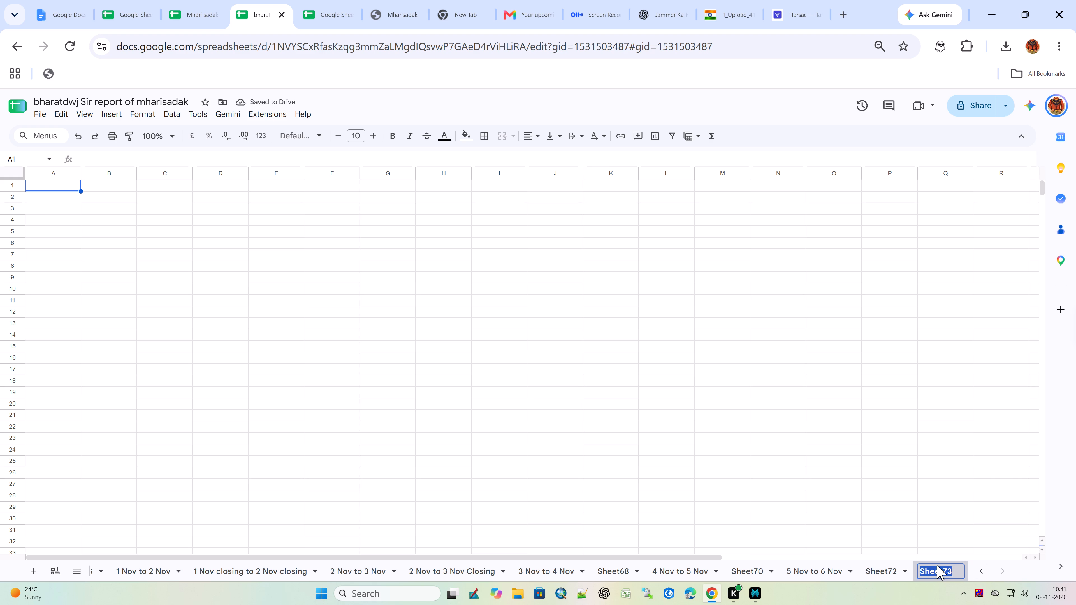
{"action": "key", "text": "ctrl+v"}
{"action": "left_click", "coordinate": [947, 573]}
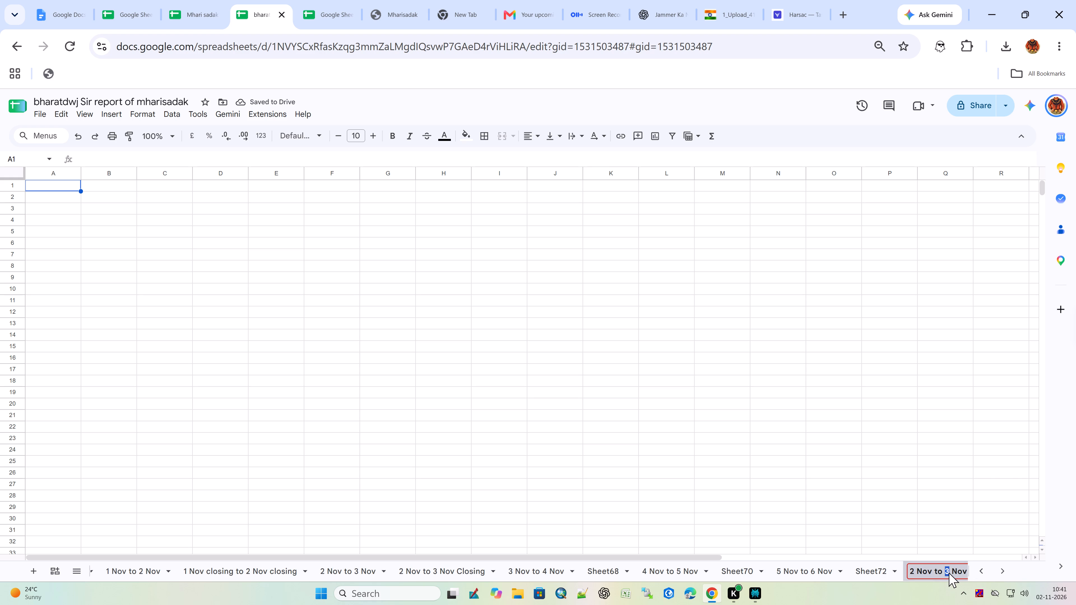
{"action": "key", "text": "7"}
{"action": "left_click_drag", "start_coordinate": [913, 570], "coordinate": [910, 570]}
{"action": "key", "text": "6"}
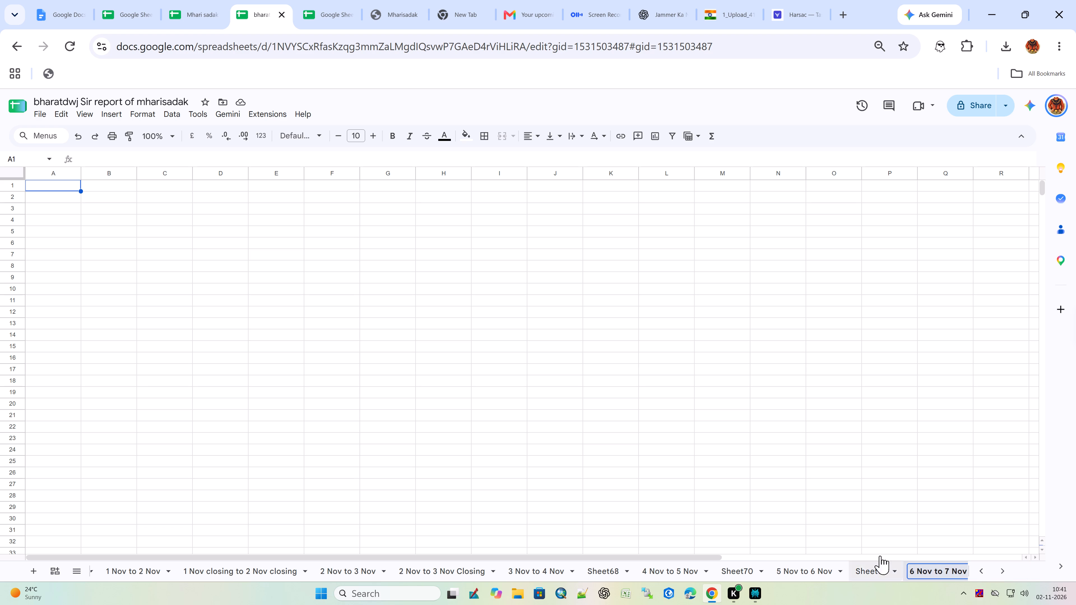
{"action": "left_click_drag", "start_coordinate": [949, 572], "coordinate": [945, 572]}
{"action": "key", "text": "1"}
{"action": "key", "text": "0"}
{"action": "left_click", "coordinate": [918, 489]}
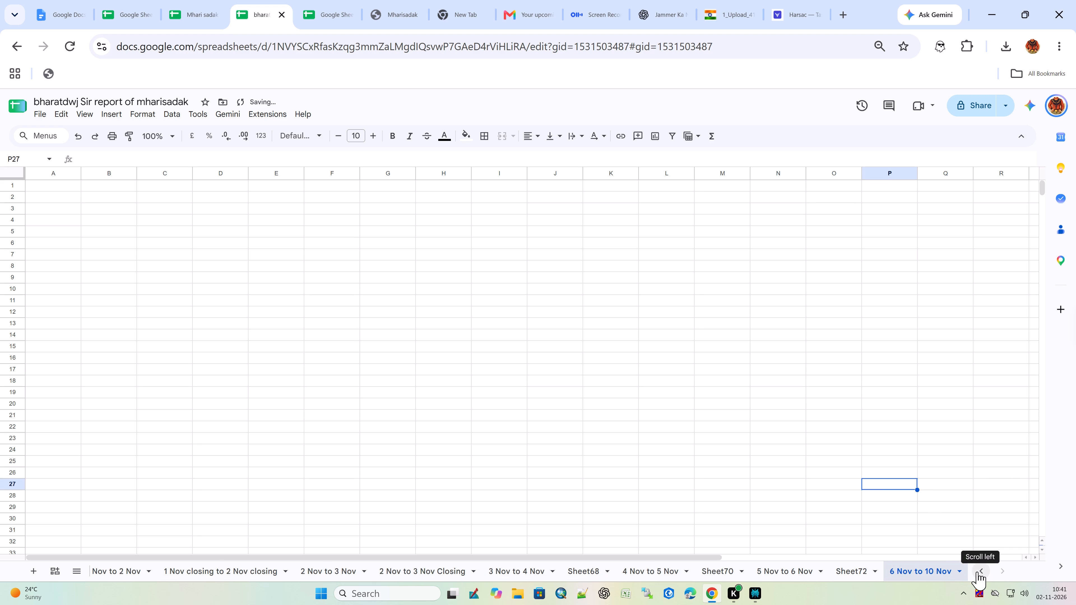
Add two more blank sheets after "6 Nov to 10 Nov".
{"action": "double_click", "coordinate": [37, 570]}
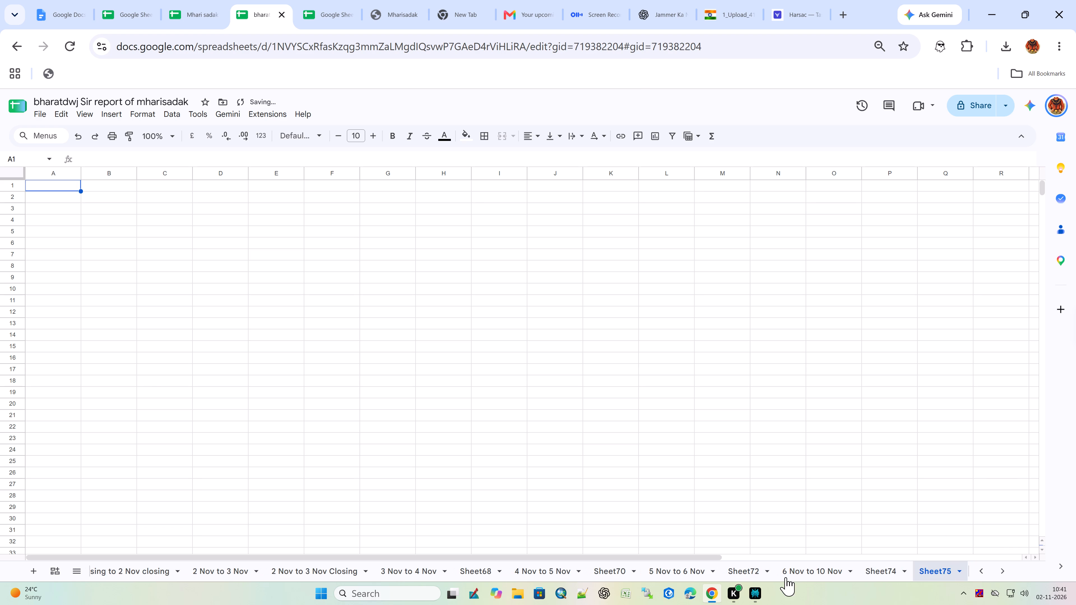
Rename Sheet75, the last sheet, as "10 Nov to 11 Nov", adapting the copied "2 Nov to 3 Nov" name.
{"action": "double_click", "coordinate": [929, 570]}
{"action": "key", "text": "ctrl+v"}
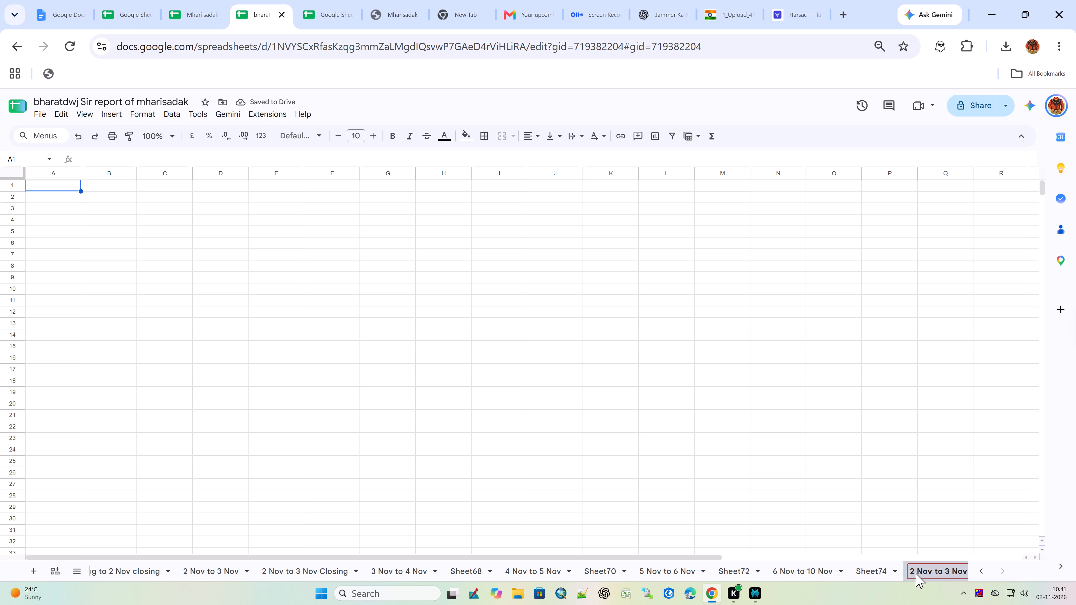
{"action": "left_click_drag", "start_coordinate": [914, 573], "coordinate": [905, 574]}
{"action": "key", "text": "1"}
{"action": "key", "text": "0"}
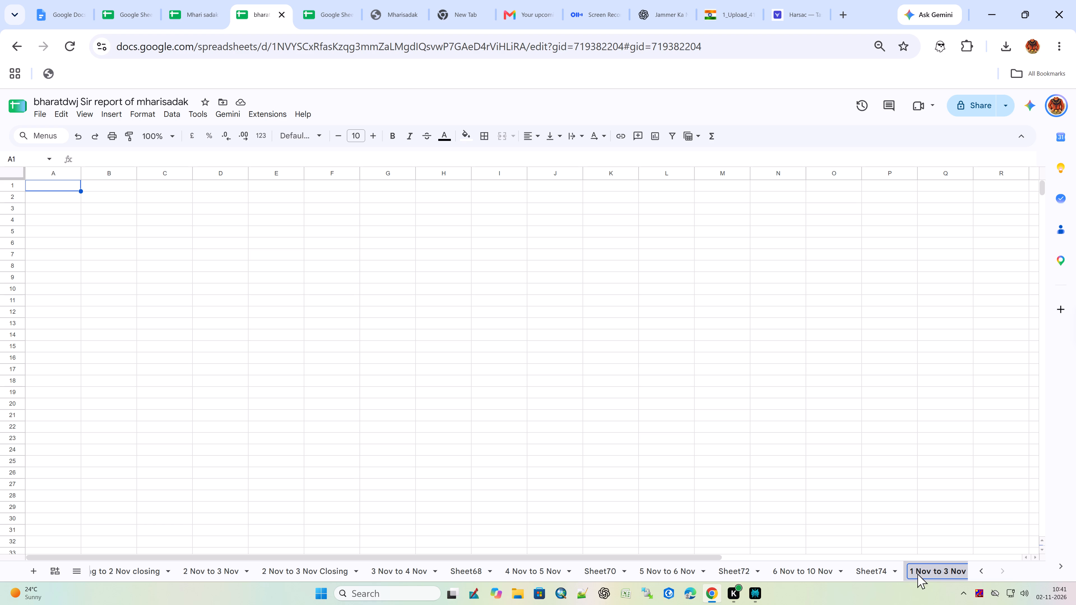
{"action": "left_click_drag", "start_coordinate": [950, 573], "coordinate": [952, 573]}
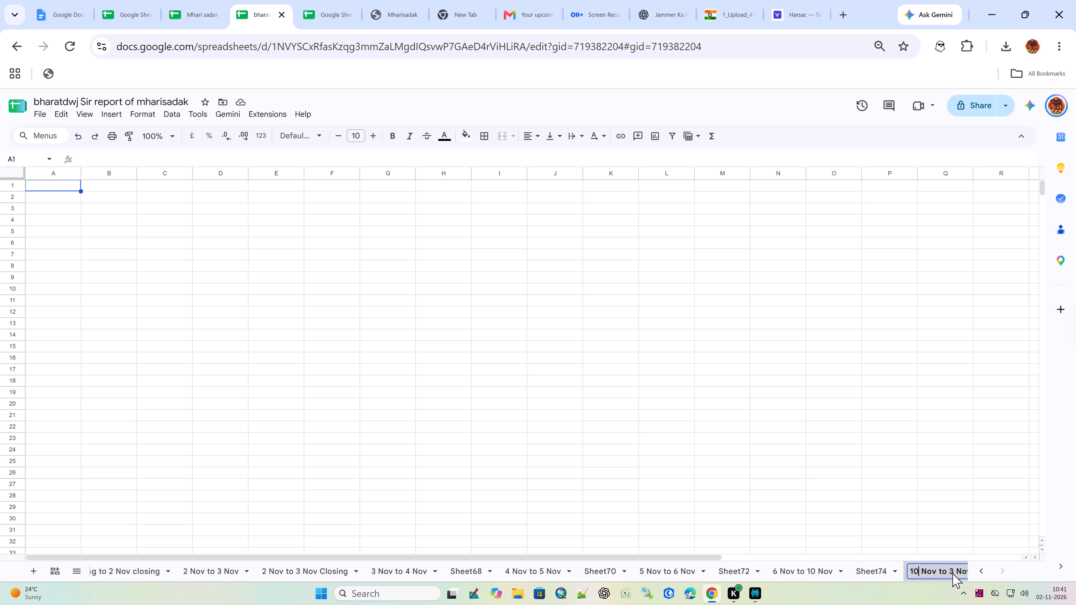
{"action": "left_click_drag", "start_coordinate": [952, 573], "coordinate": [953, 573]}
{"action": "left_click_drag", "start_coordinate": [947, 570], "coordinate": [954, 572]}
{"action": "double_click", "coordinate": [952, 572]}
{"action": "left_click_drag", "start_coordinate": [952, 572], "coordinate": [959, 571]}
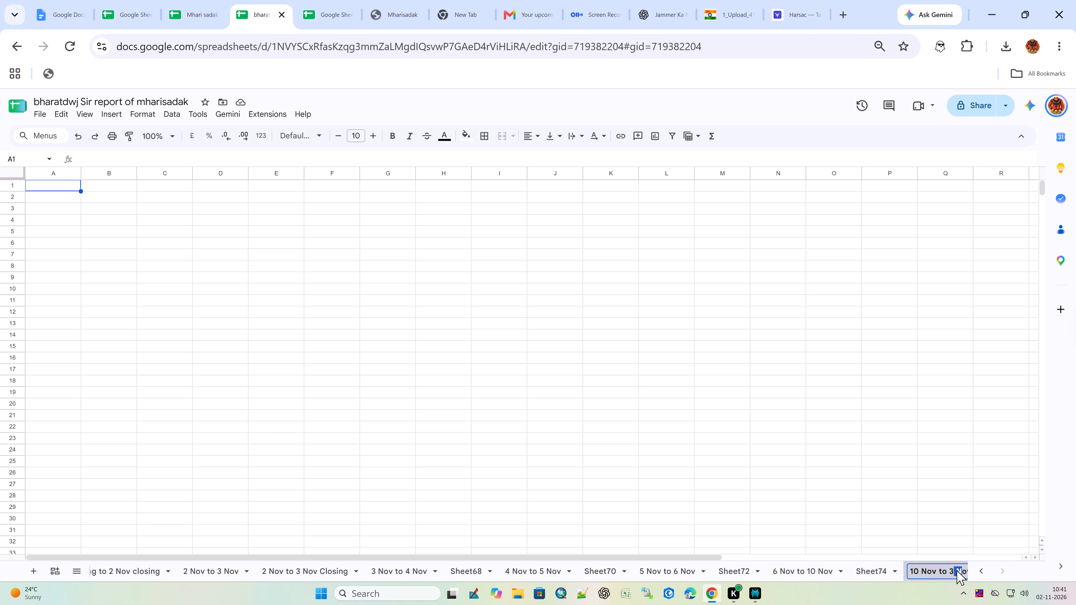
{"action": "left_click", "coordinate": [952, 570]}
{"action": "left_click", "coordinate": [952, 570]}
{"action": "type", "text": "11"}
{"action": "left_click", "coordinate": [900, 465]}
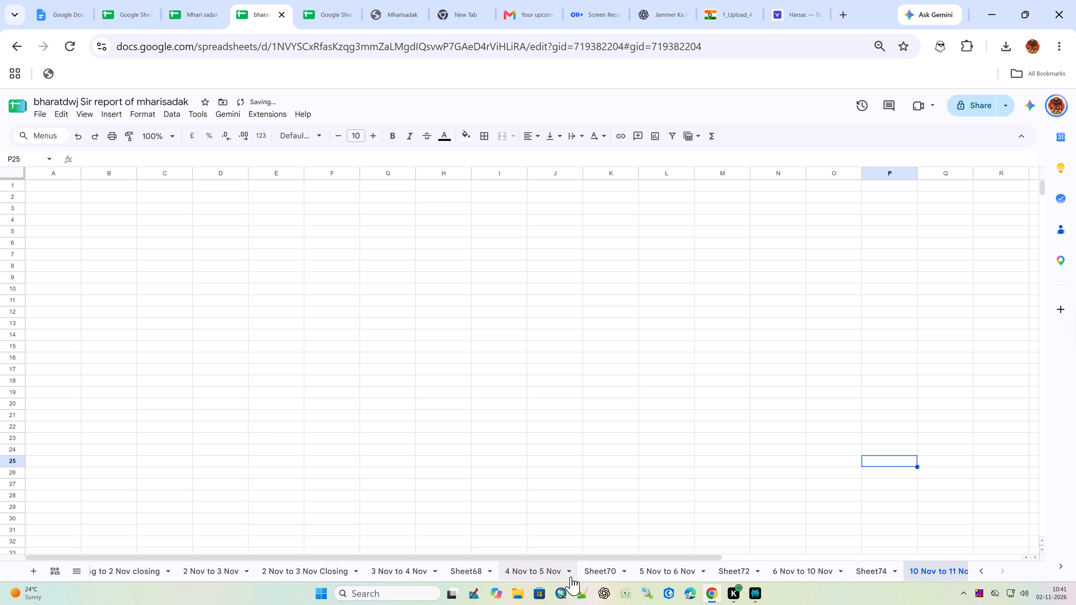
Rename Sheet68 as "3 Nov to 4 Nov Closing", reusing the name copied from the "3 Nov to 4 Nov" sheet.
{"action": "double_click", "coordinate": [411, 568]}
{"action": "key", "text": "ctrl+c"}
{"action": "double_click", "coordinate": [468, 572]}
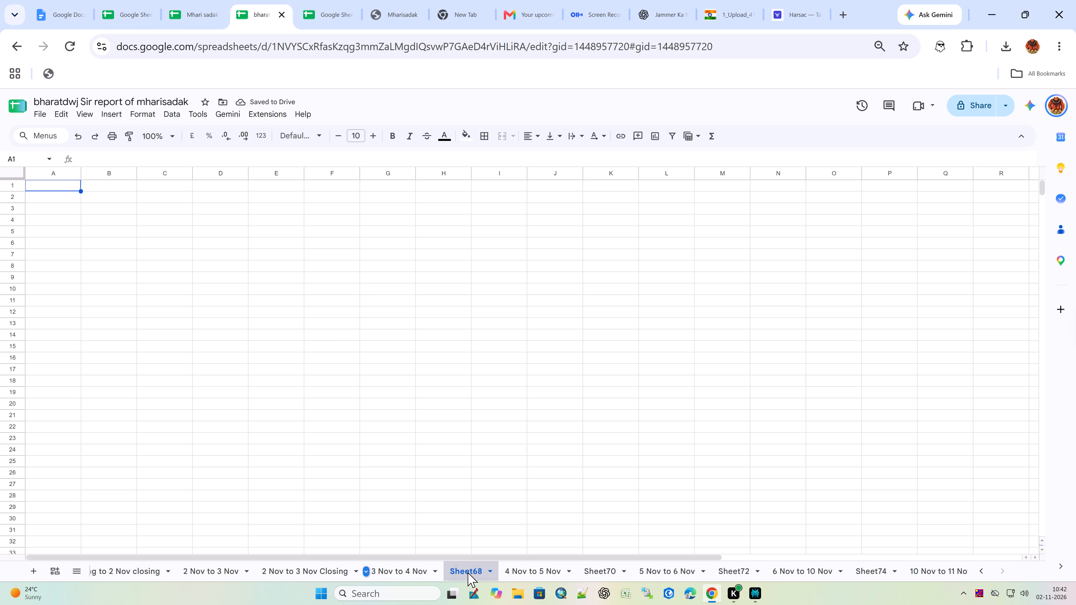
{"action": "key", "text": "ctrl+v"}
{"action": "key", "text": "space"}
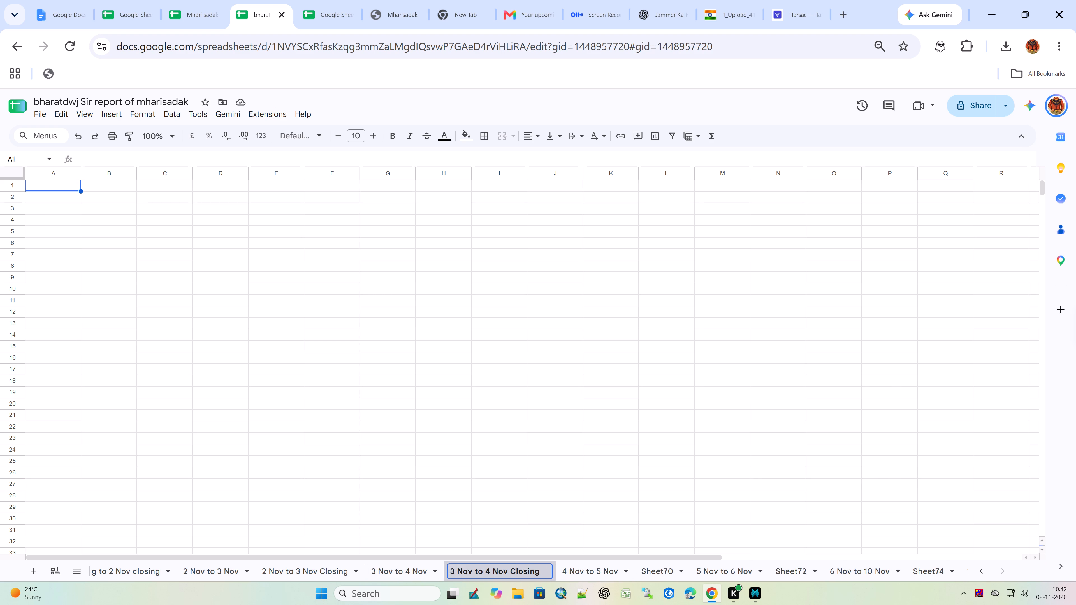
Copy the "3 Nov to 4 Nov Closing" name and adapt it to rename Sheet70 as "4 Nov to 5 Nov Closing".
{"action": "key", "text": "ctrl+a"}
{"action": "key", "text": "ctrl+a"}
{"action": "key", "text": "ctrl+c"}
{"action": "key", "text": "ctrl+c"}
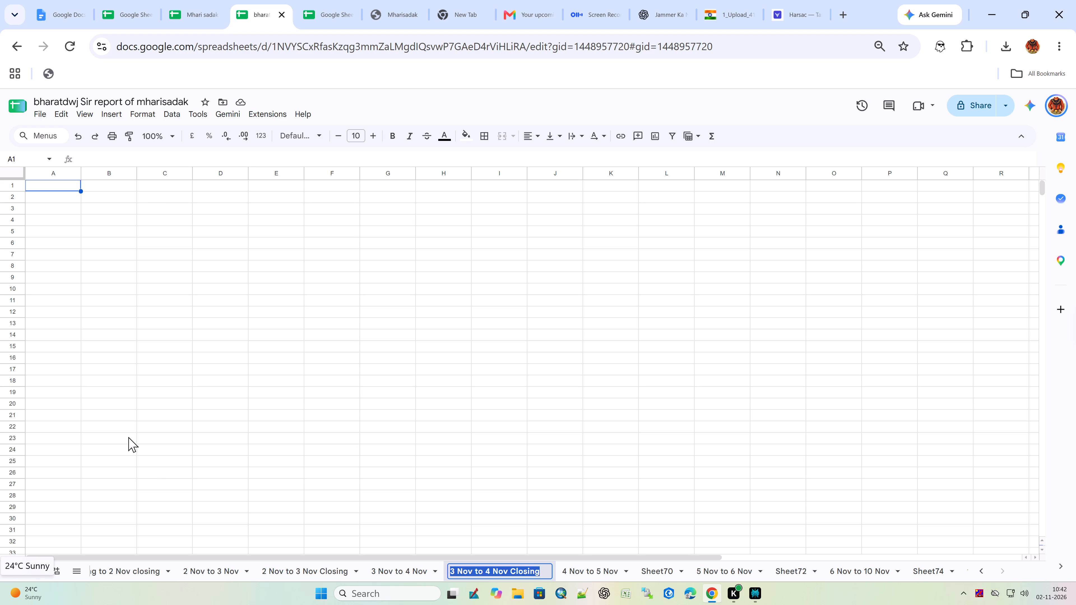
{"action": "double_click", "coordinate": [644, 566]}
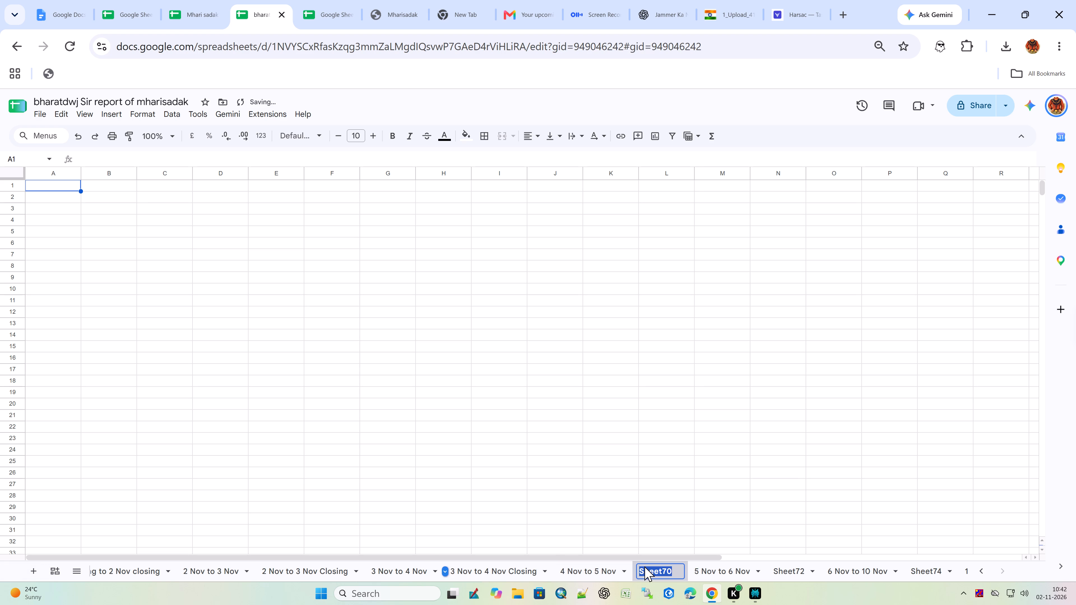
{"action": "key", "text": "ctrl+v"}
{"action": "left_click_drag", "start_coordinate": [642, 573], "coordinate": [629, 573]}
{"action": "key", "text": "4"}
{"action": "left_click_drag", "start_coordinate": [680, 572], "coordinate": [675, 573]}
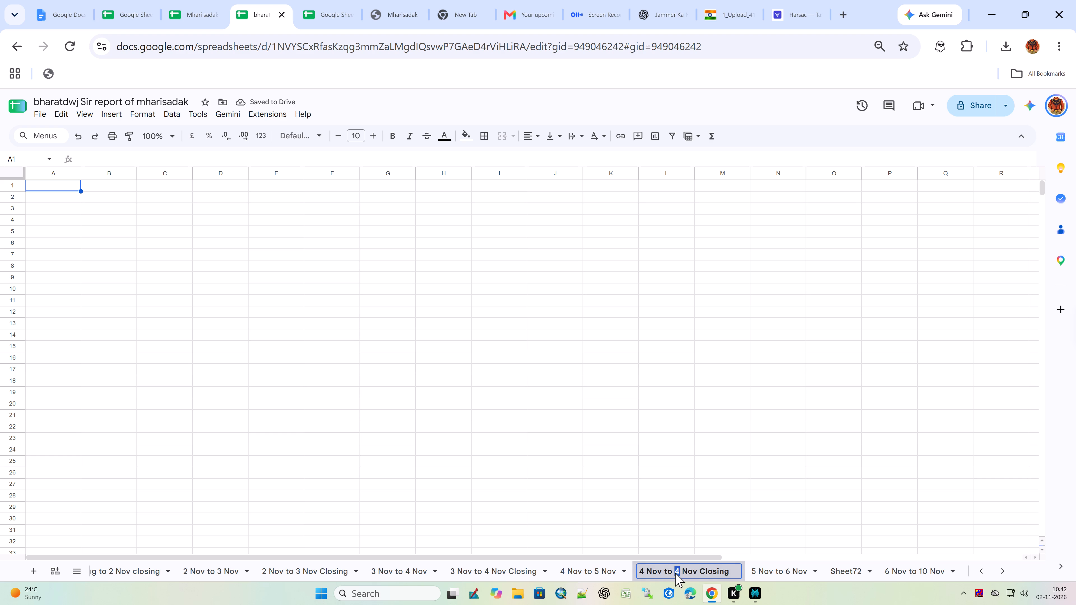
{"action": "key", "text": "5"}
{"action": "left_click", "coordinate": [739, 522]}
Rename Sheet72 as "5 Nov to 6 Nov Closing", adapting the copied "3 Nov to 4 Nov Closing" name.
{"action": "double_click", "coordinate": [837, 565]}
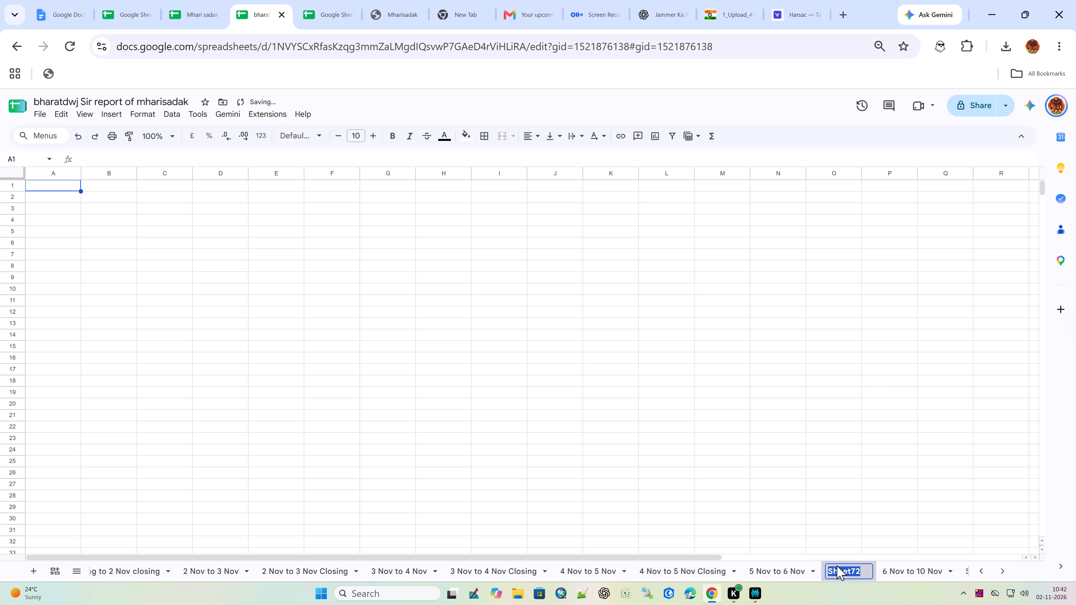
{"action": "key", "text": "ctrl+v"}
{"action": "left_click_drag", "start_coordinate": [831, 569], "coordinate": [830, 569]}
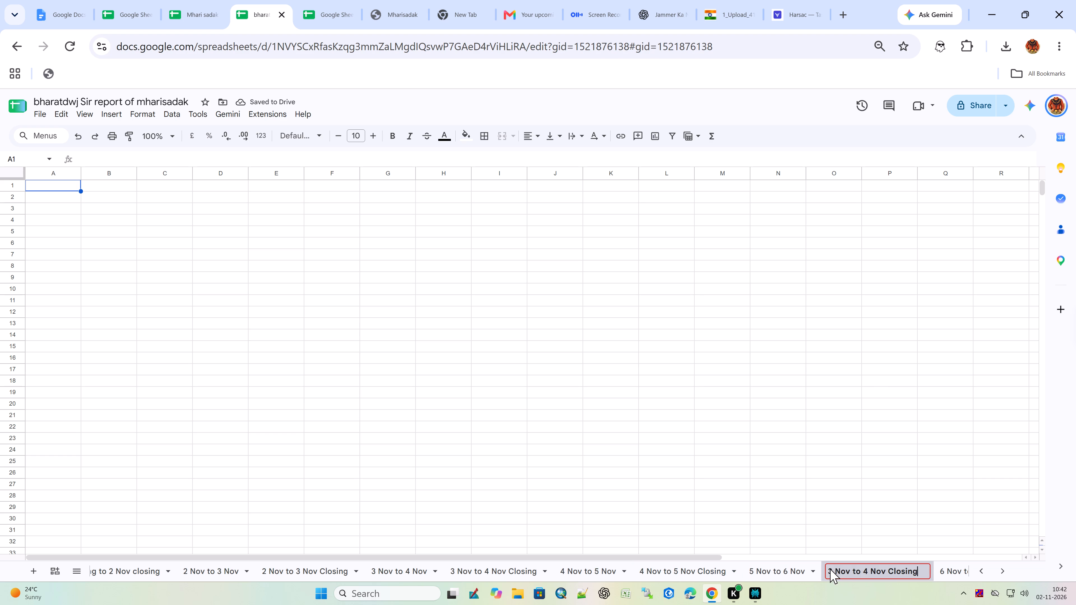
{"action": "left_click_drag", "start_coordinate": [830, 569], "coordinate": [826, 569]}
{"action": "key", "text": "5"}
{"action": "left_click", "coordinate": [866, 571]}
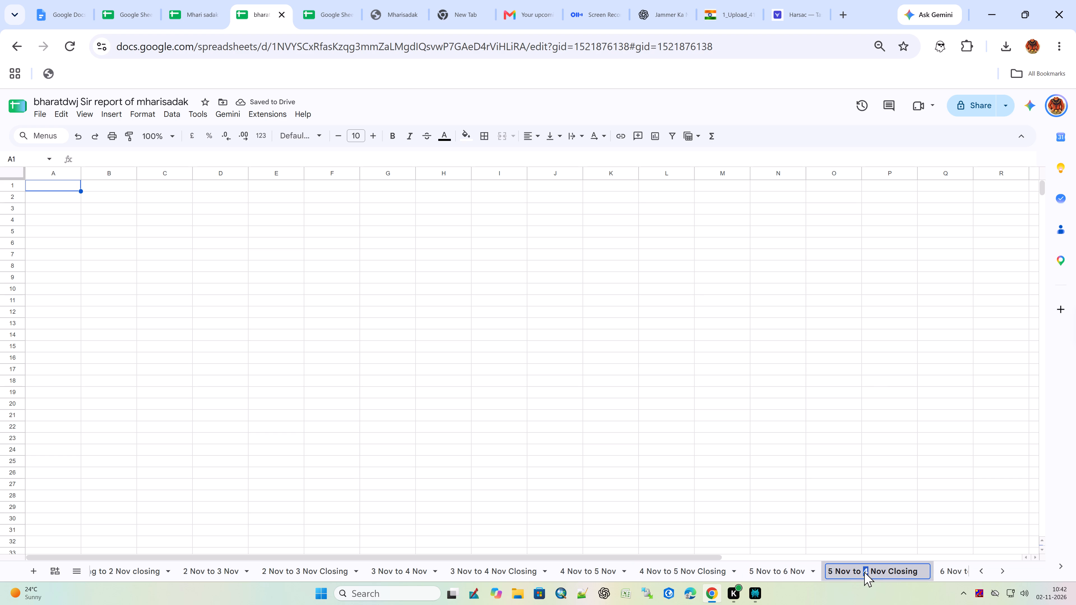
{"action": "key", "text": "6"}
{"action": "left_click", "coordinate": [857, 483]}
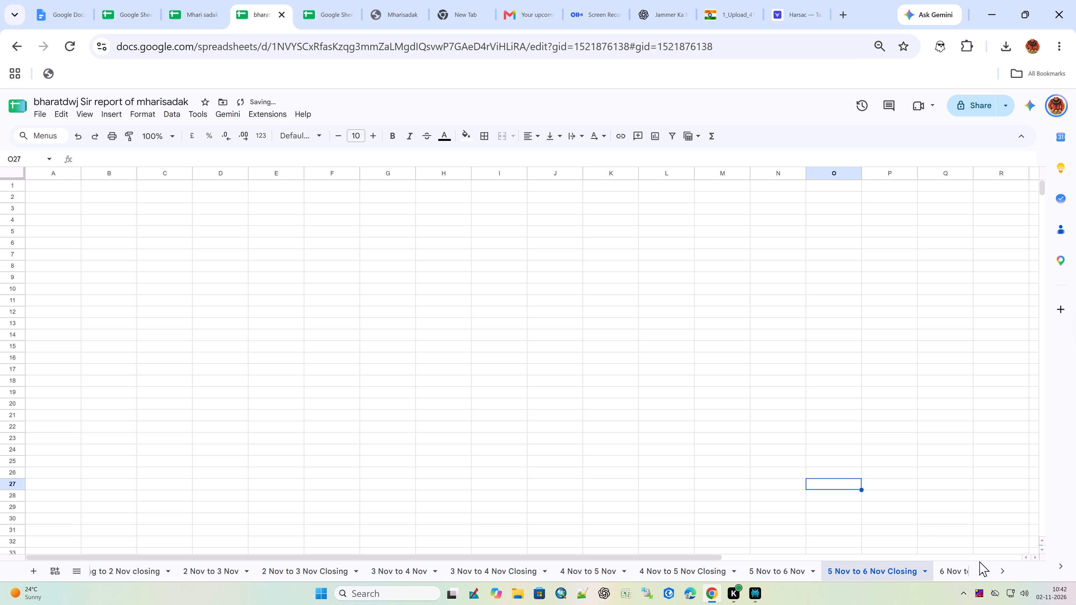
Rename Sheet74 as "6 Nov to 10 Nov Closing", adapting the copied "3 Nov to 4 Nov Closing" name.
{"action": "left_click", "coordinate": [1007, 572]}
{"action": "double_click", "coordinate": [847, 565]}
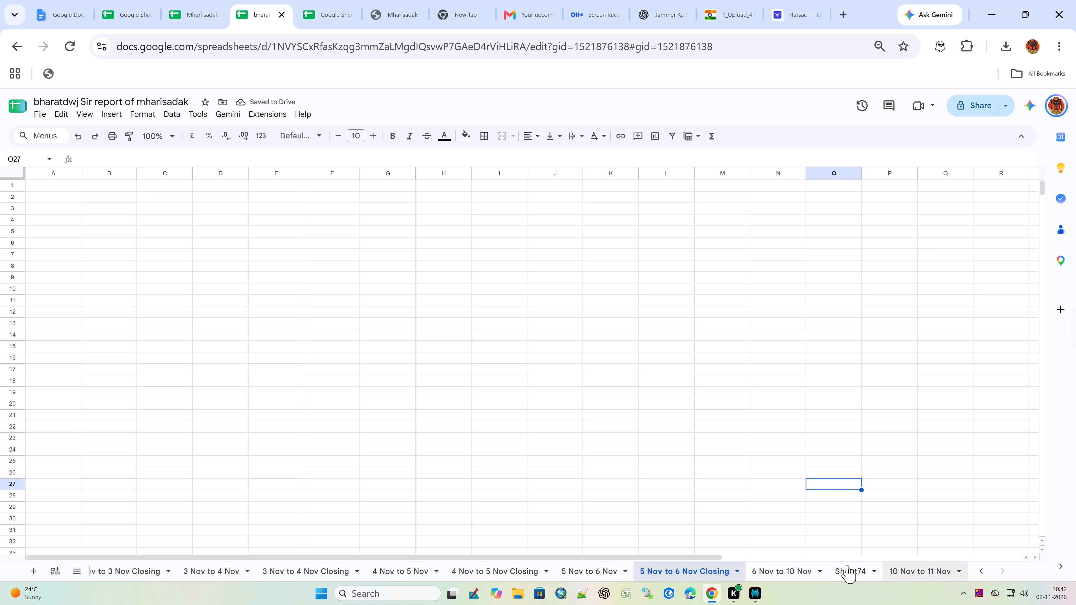
{"action": "double_click", "coordinate": [854, 567]}
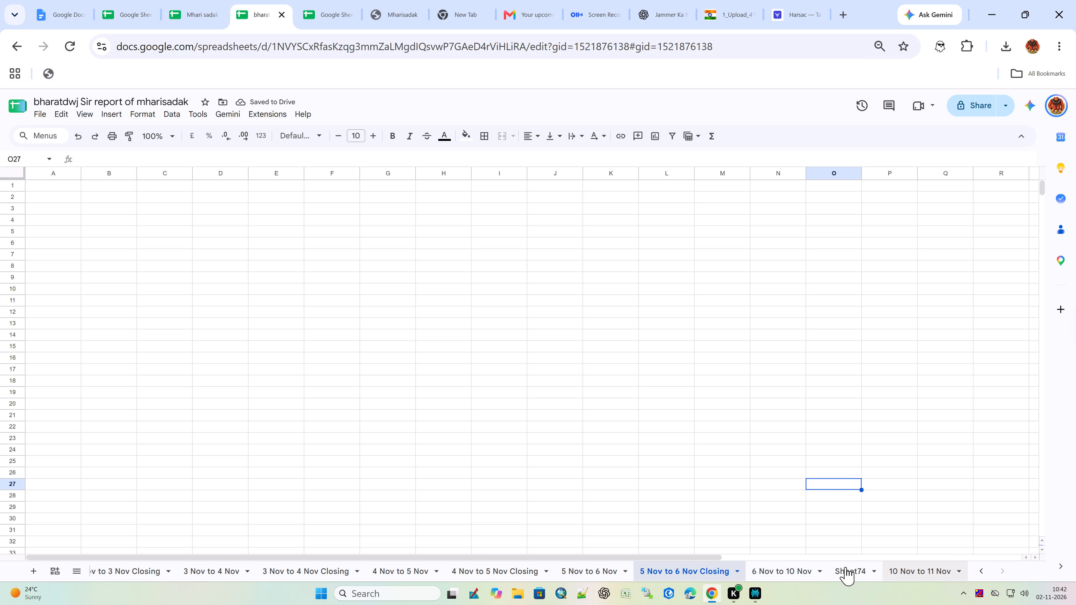
{"action": "double_click", "coordinate": [843, 569]}
{"action": "key", "text": "ctrl+v"}
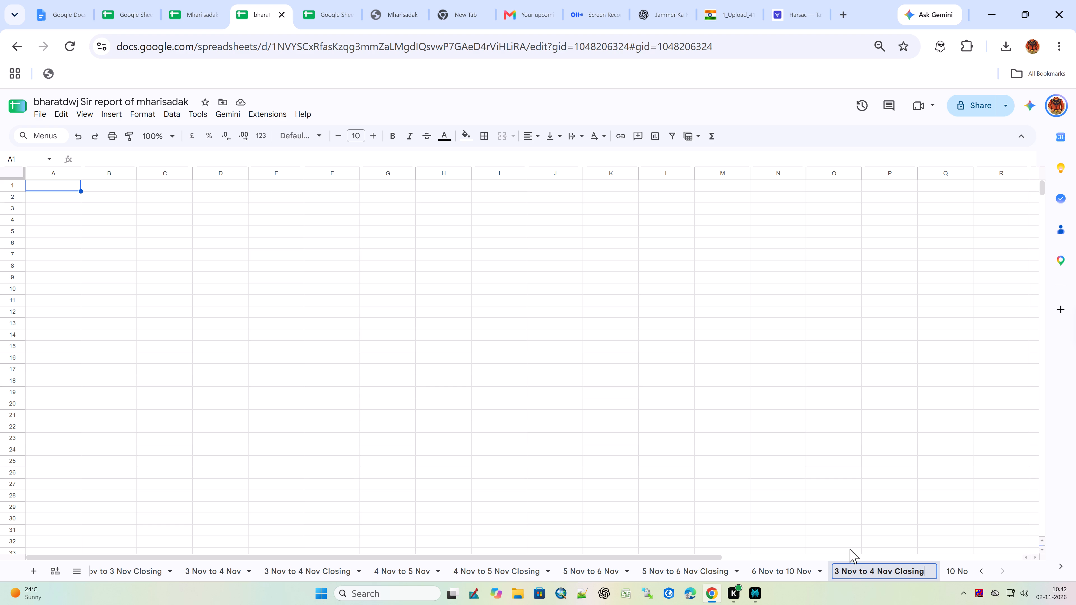
{"action": "left_click_drag", "start_coordinate": [836, 571], "coordinate": [839, 573]}
{"action": "key", "text": "6"}
{"action": "left_click_drag", "start_coordinate": [870, 571], "coordinate": [872, 571]}
{"action": "left_click_drag", "start_coordinate": [872, 571], "coordinate": [874, 571]}
{"action": "type", "text": "10"}
{"action": "left_click", "coordinate": [888, 511]}
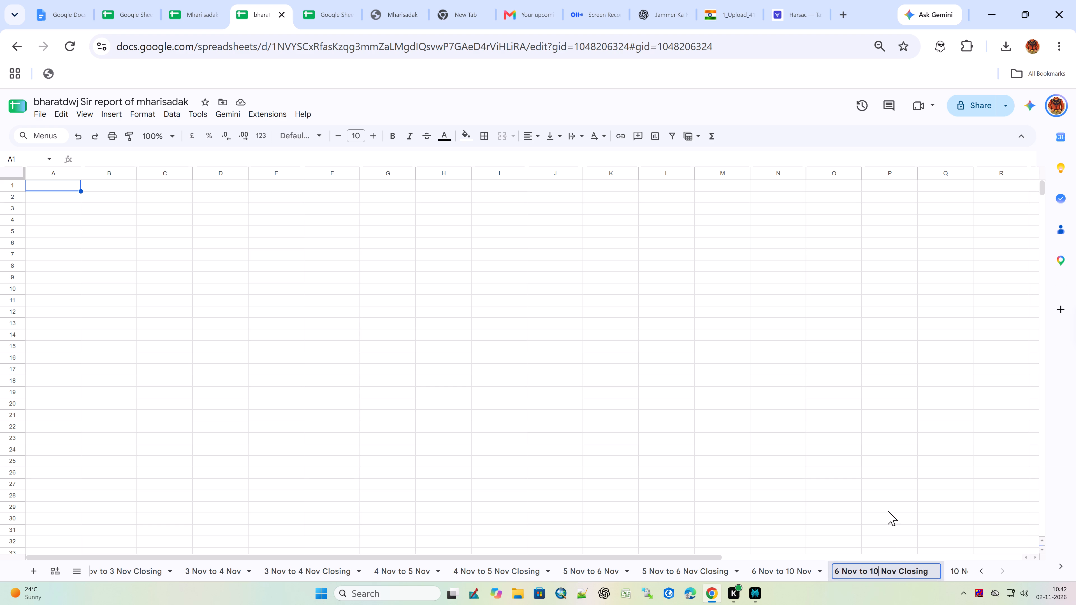
Add a blank sheet and move it after "10 Nov to 11 Nov" so it is the last sheet.
{"action": "left_click", "coordinate": [979, 573]}
{"action": "left_click", "coordinate": [1001, 572]}
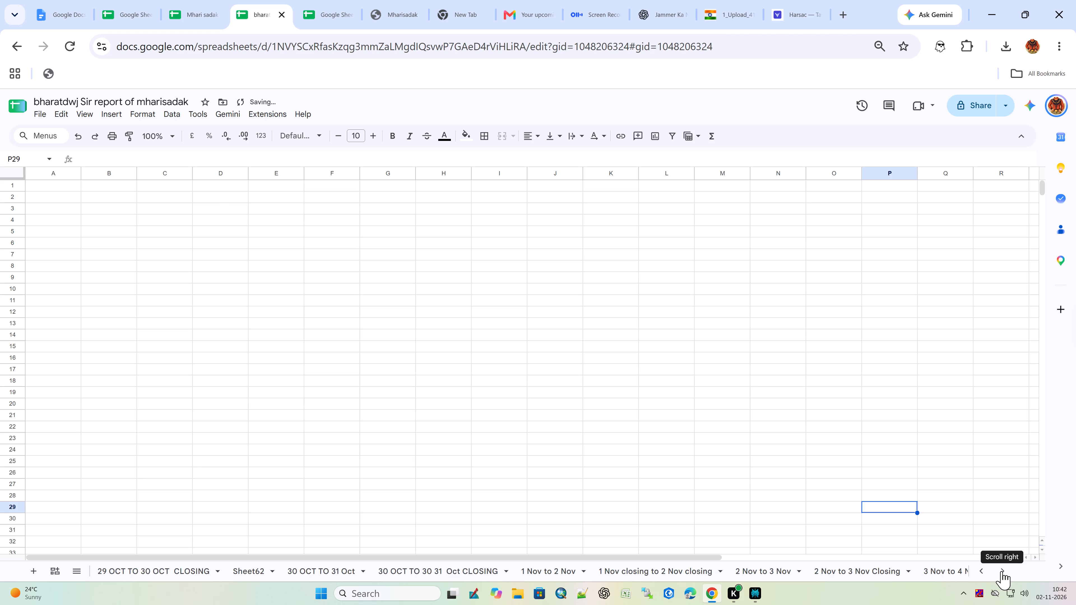
{"action": "left_click", "coordinate": [36, 573]}
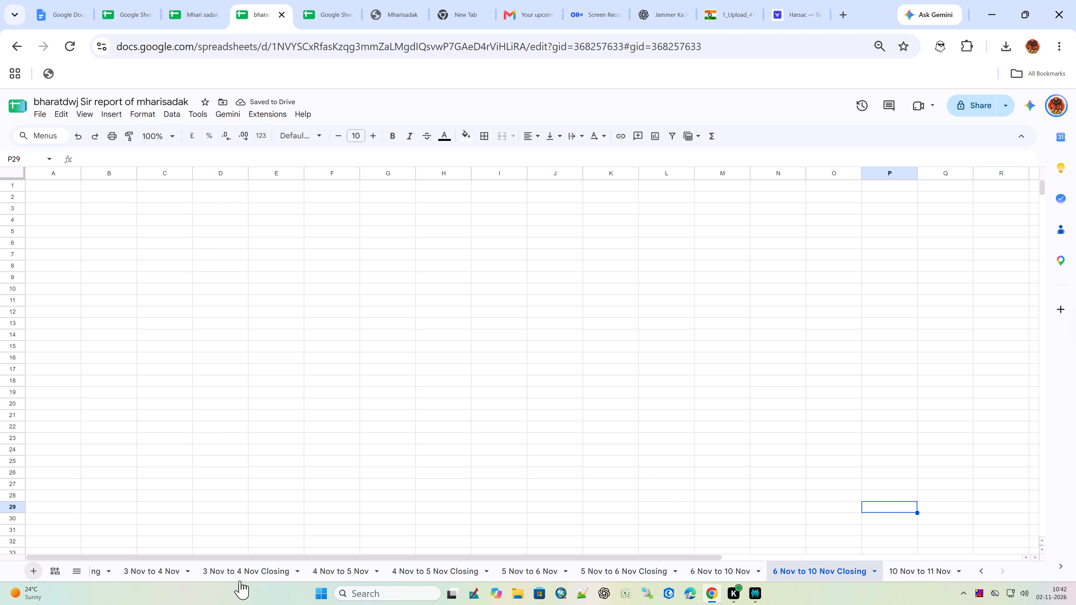
{"action": "left_click_drag", "start_coordinate": [907, 574], "coordinate": [976, 571]}
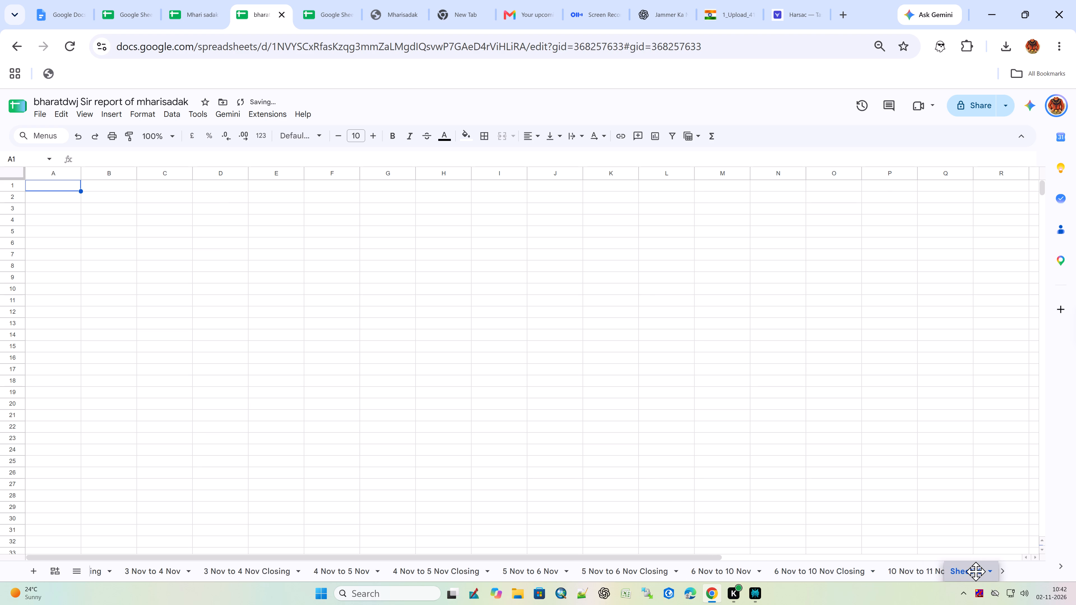
{"action": "left_click_drag", "start_coordinate": [976, 571], "coordinate": [953, 571]}
Rename Sheet76, the last sheet, as "10 Nov to 11 Nov Closing", adapting the copied "3 Nov to 4 Nov Closing" name.
{"action": "double_click", "coordinate": [941, 570]}
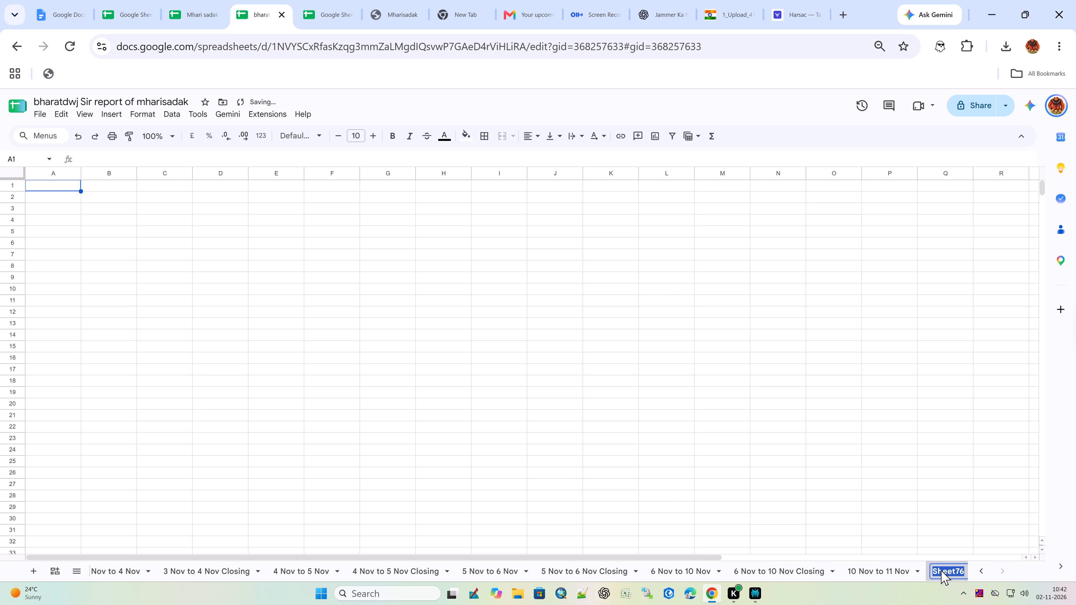
{"action": "key", "text": "ctrl+v"}
{"action": "left_click_drag", "start_coordinate": [885, 571], "coordinate": [881, 571]}
{"action": "left_click", "coordinate": [881, 571]}
{"action": "left_click_drag", "start_coordinate": [881, 571], "coordinate": [876, 572]}
{"action": "key", "text": "1"}
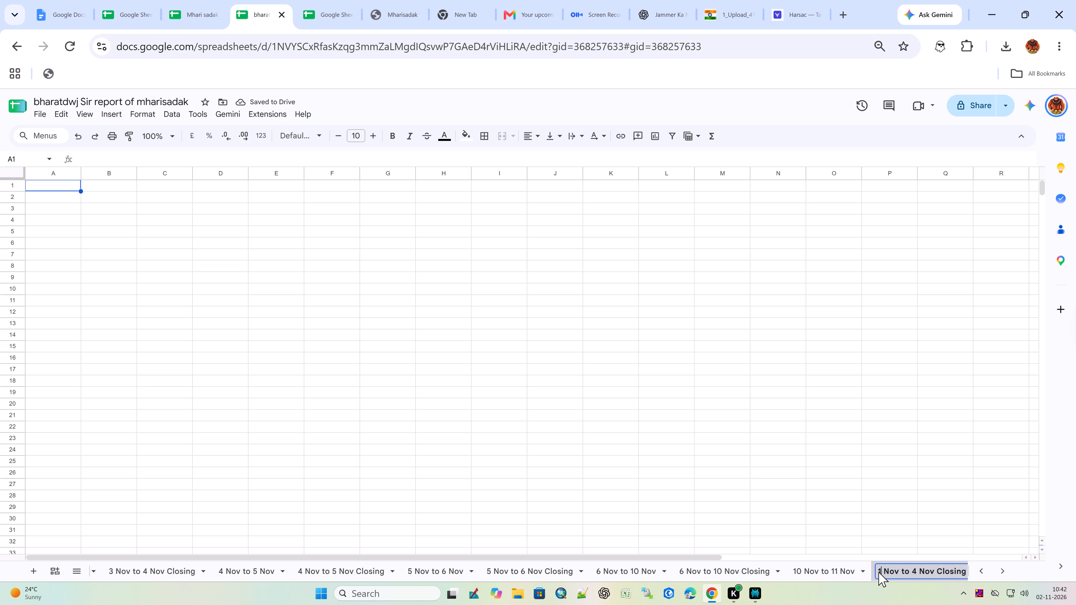
{"action": "key", "text": "0"}
{"action": "left_click", "coordinate": [921, 573]}
{"action": "type", "text": "``"}
{"action": "key", "text": "BackSpace"}
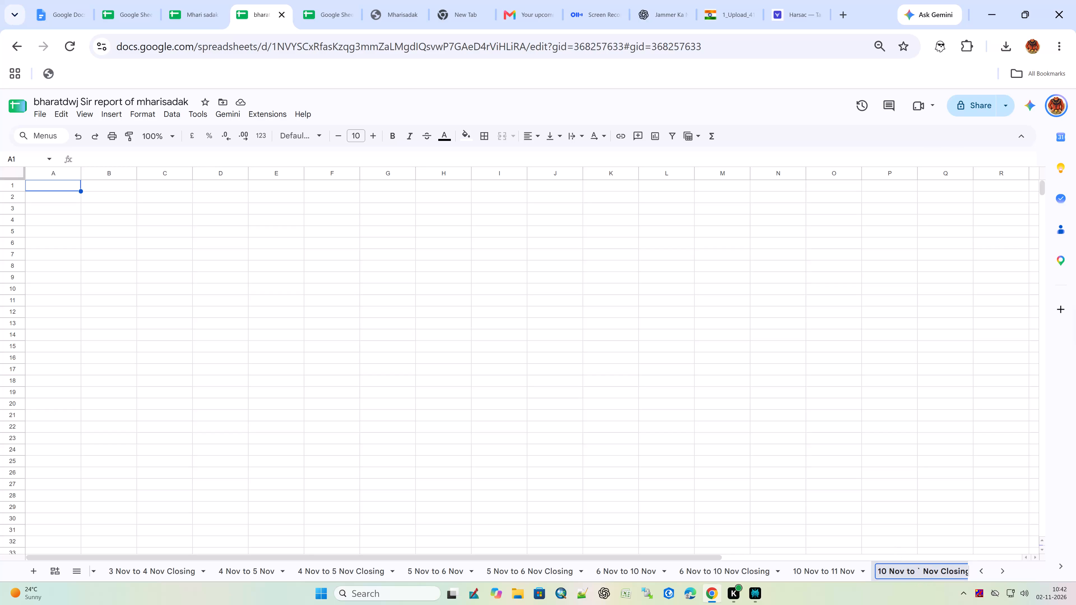
{"action": "key", "text": "BackSpace"}
{"action": "type", "text": "11"}
{"action": "key", "text": "Return"}
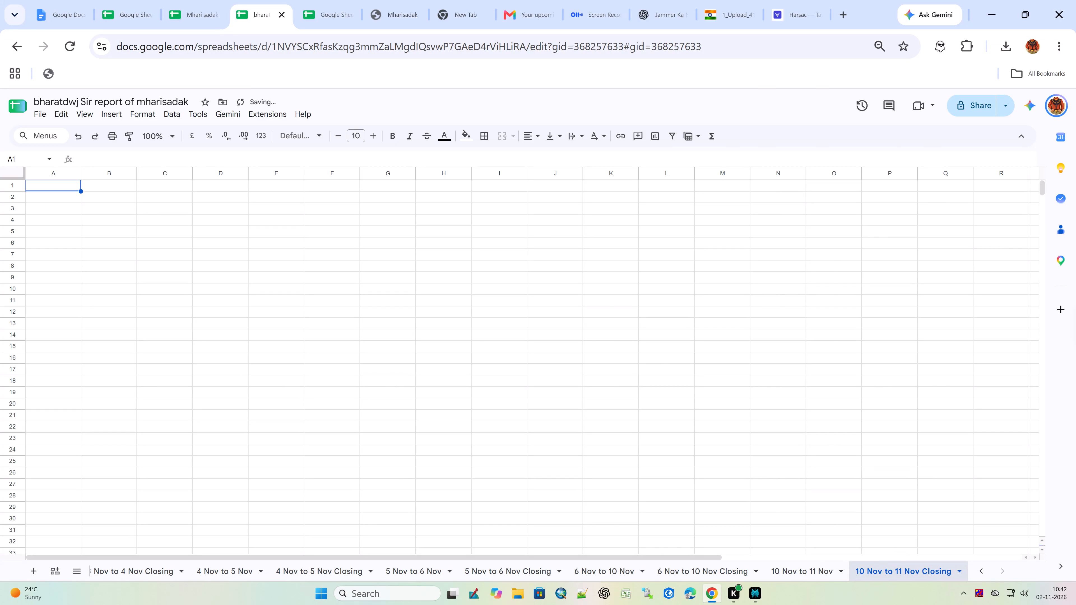
{"action": "scroll", "coordinate": [895, 545], "scroll_direction": "up", "scroll_amount": 1}
{"action": "left_click", "coordinate": [543, 296]}
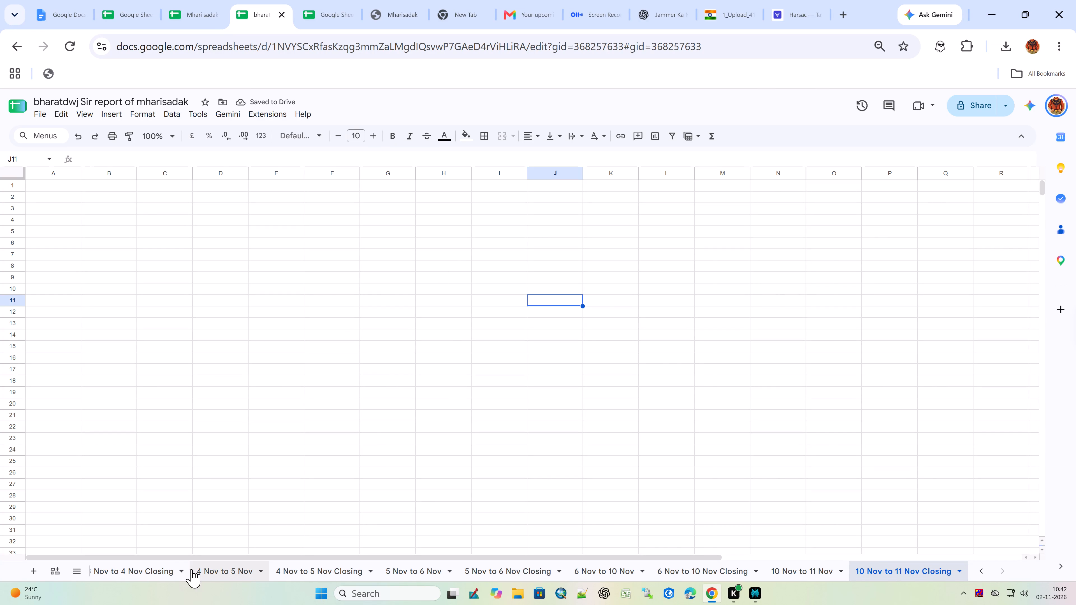
Save the report spreadsheet.
{"action": "key", "text": "ctrl+s"}
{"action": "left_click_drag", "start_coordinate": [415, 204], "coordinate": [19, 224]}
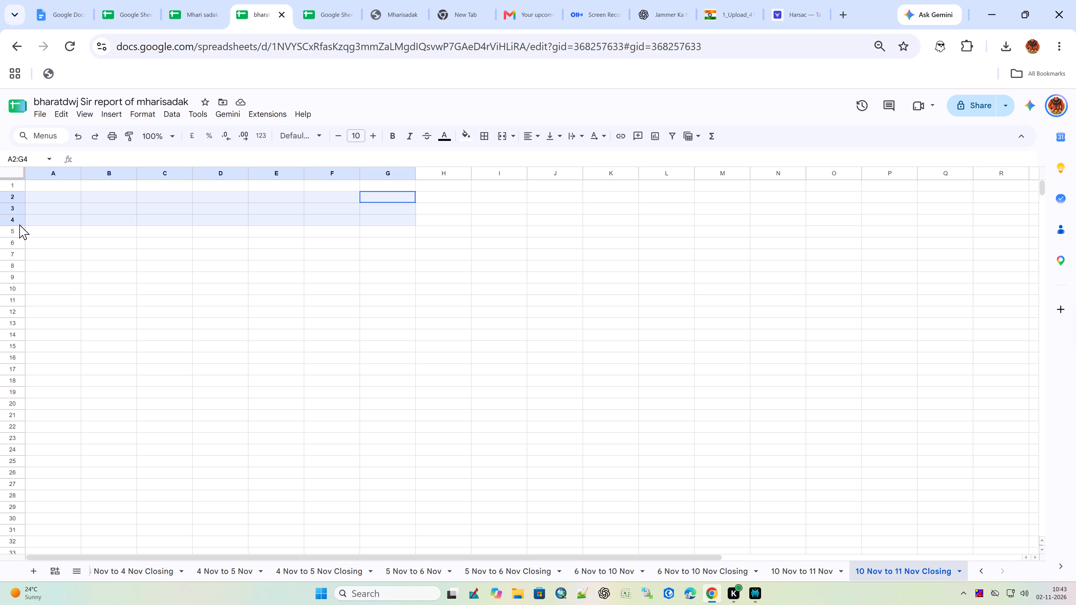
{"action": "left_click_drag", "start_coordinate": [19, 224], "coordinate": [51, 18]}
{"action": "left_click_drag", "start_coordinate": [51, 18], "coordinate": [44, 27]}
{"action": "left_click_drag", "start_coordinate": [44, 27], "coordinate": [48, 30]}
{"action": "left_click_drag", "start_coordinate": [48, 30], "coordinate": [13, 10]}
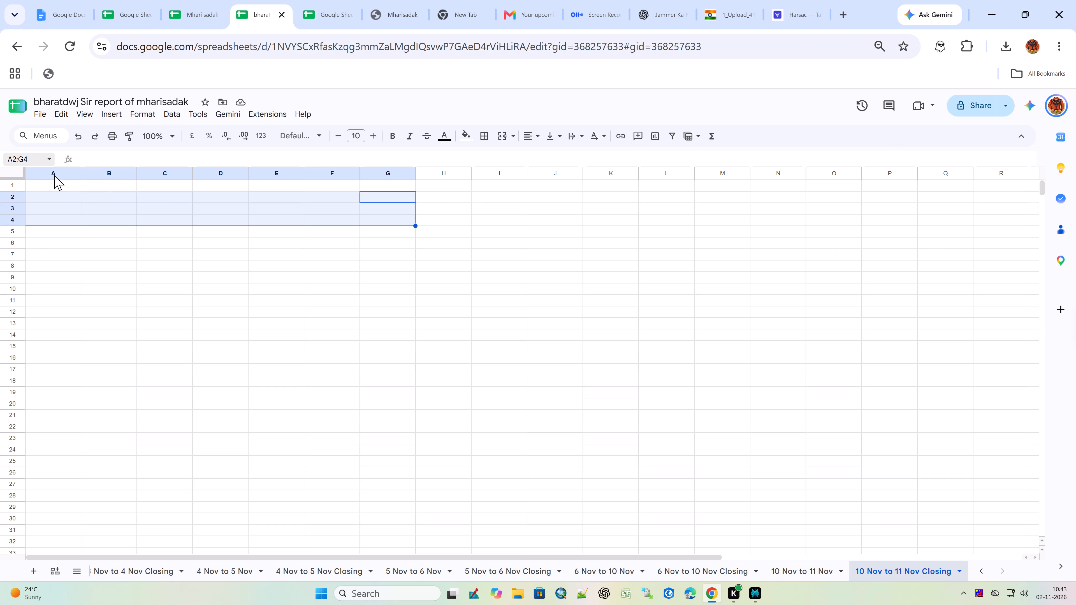
{"action": "left_click", "coordinate": [47, 0]}
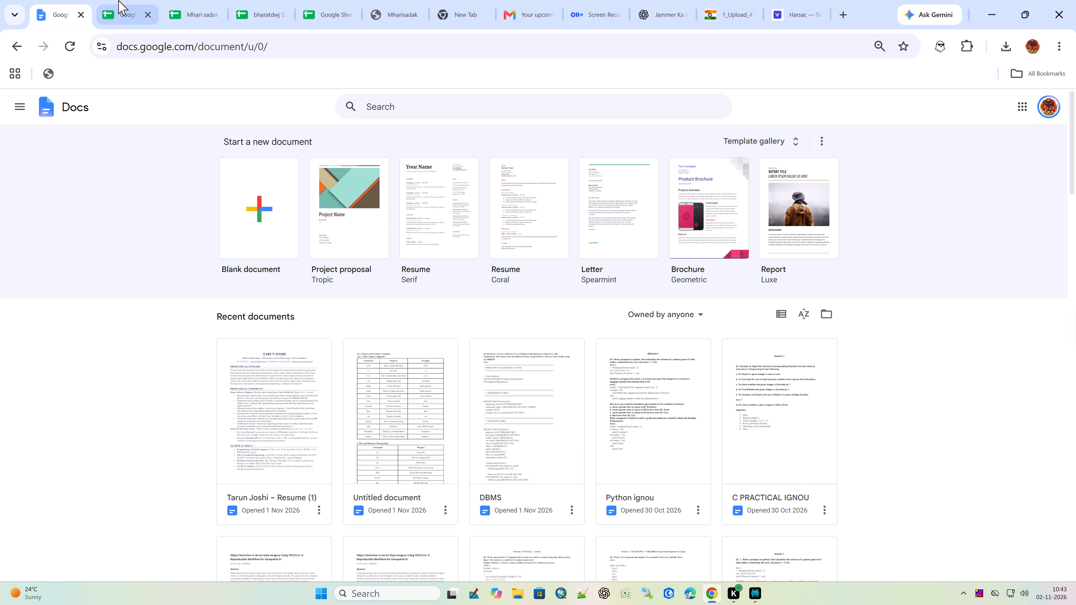
{"action": "left_click", "coordinate": [128, 0]}
{"action": "left_click", "coordinate": [206, 1]}
{"action": "left_click", "coordinate": [474, 393]}
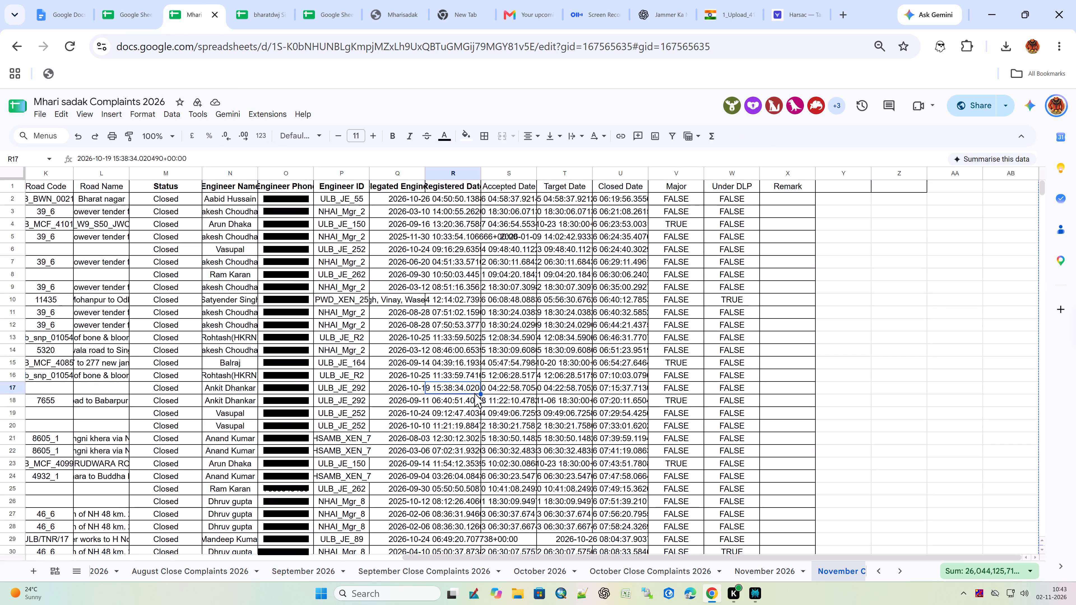
{"action": "left_click", "coordinate": [792, 574]}
{"action": "left_click", "coordinate": [844, 576]}
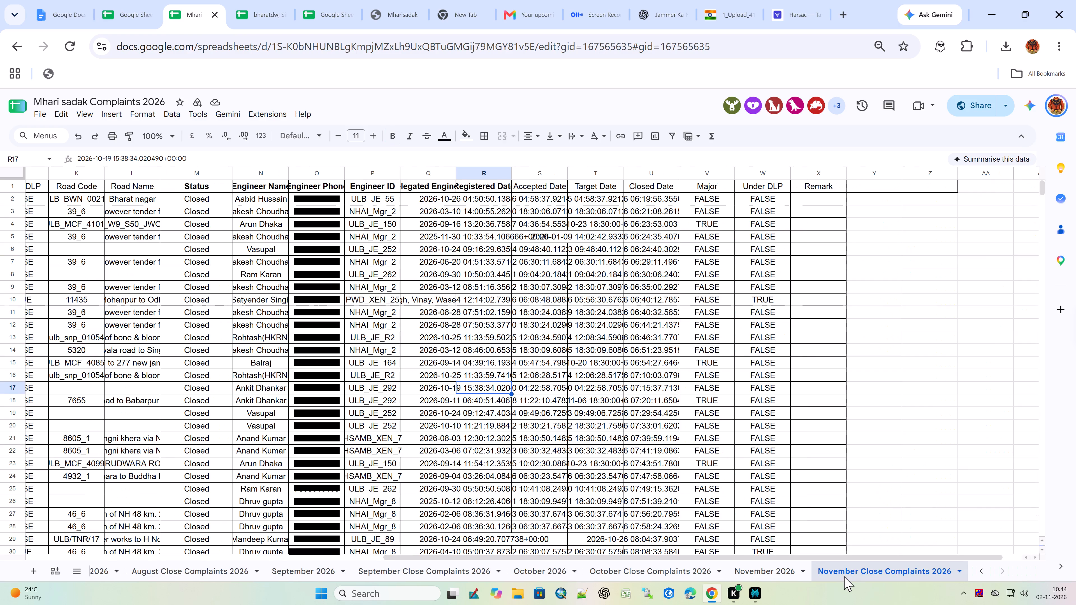
{"action": "left_click_drag", "start_coordinate": [180, 301], "coordinate": [0, 363]}
{"action": "left_click", "coordinate": [107, 194]}
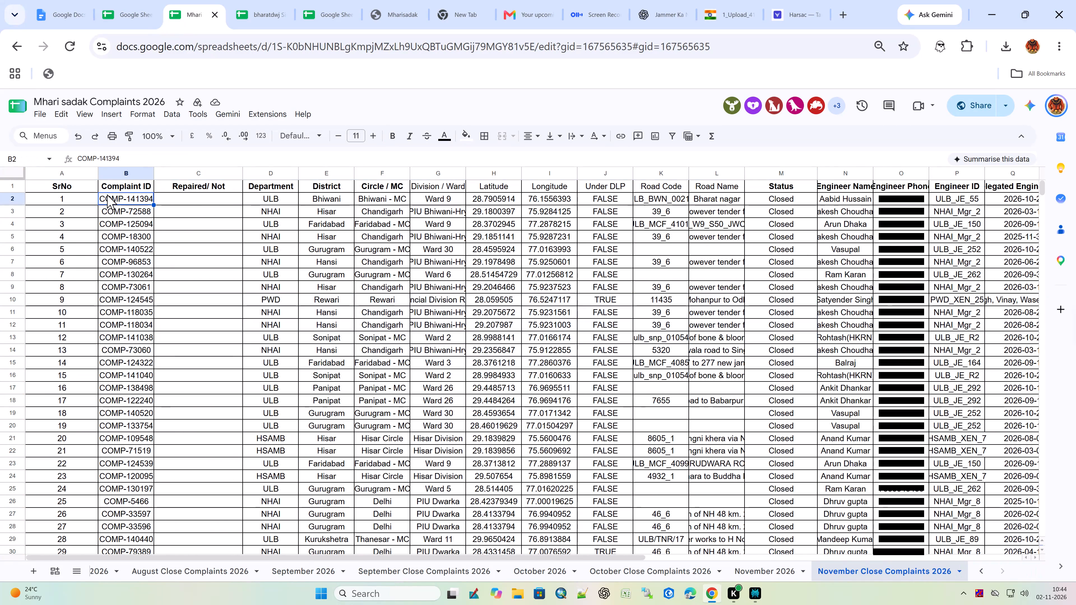
{"action": "key", "text": "ctrl+c"}
{"action": "left_click", "coordinate": [398, 3]}
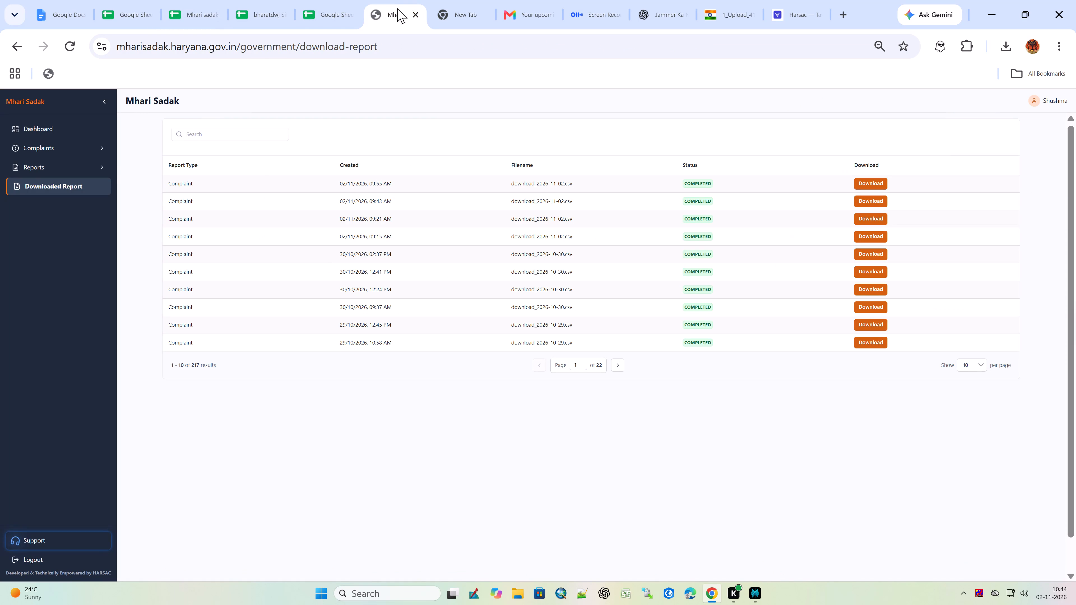
{"action": "left_click", "coordinate": [69, 121]}
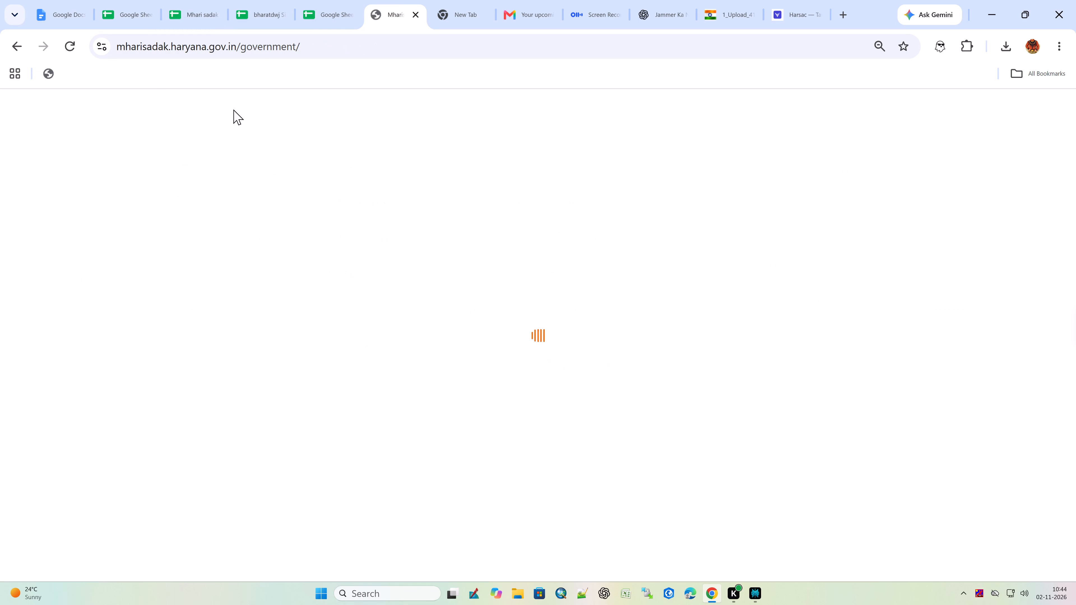
{"action": "left_click", "coordinate": [490, 158]}
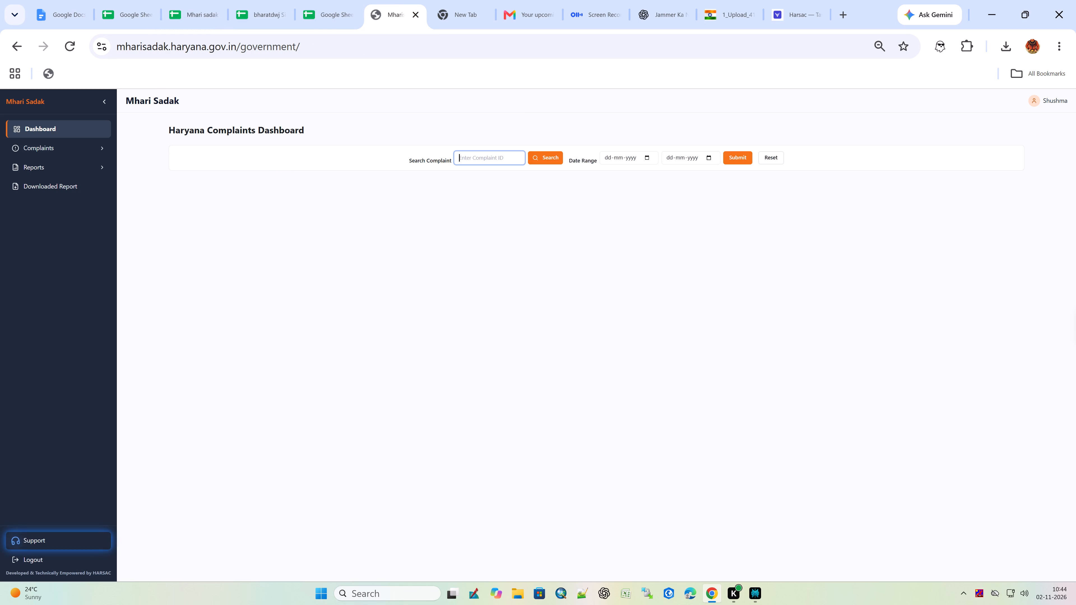
{"action": "key", "text": "ctrl+v"}
{"action": "left_click", "coordinate": [547, 160]}
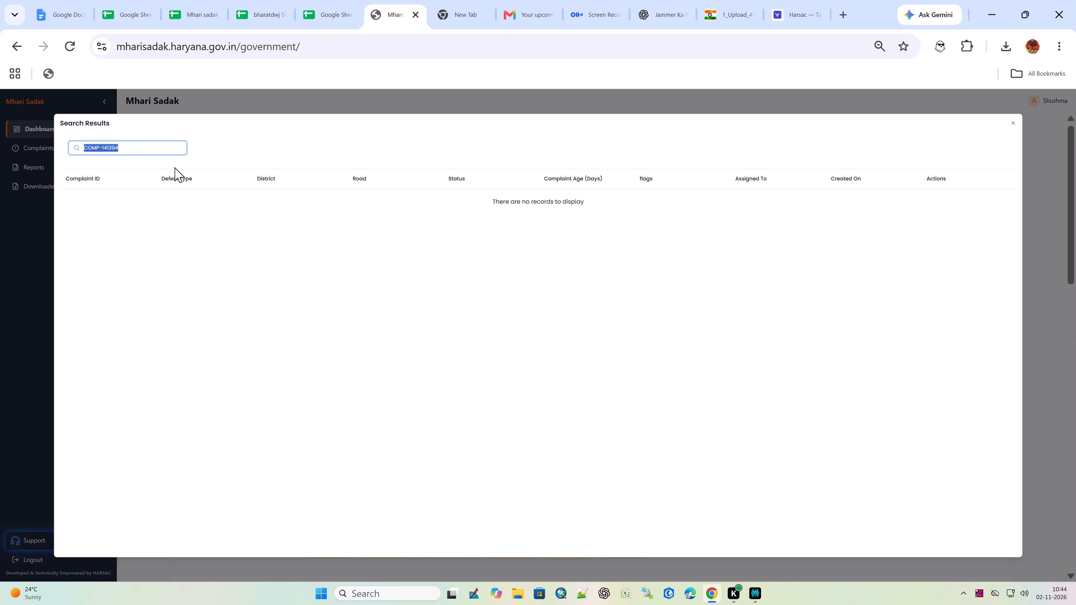
{"action": "left_click", "coordinate": [145, 154]}
{"action": "left_click", "coordinate": [160, 208]}
{"action": "left_click", "coordinate": [190, 190]}
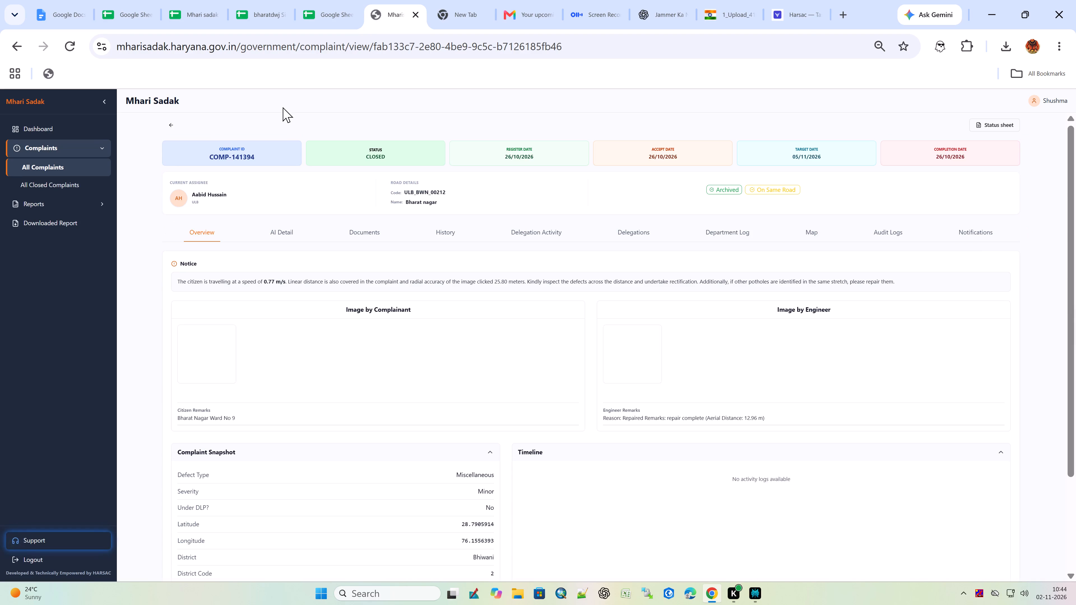
Detach the Mhari Sadak portal into its own window and tile it side by side with the Mhari sadak Complaints 2026 spreadsheet.
{"action": "left_click_drag", "start_coordinate": [389, 5], "coordinate": [399, 168]}
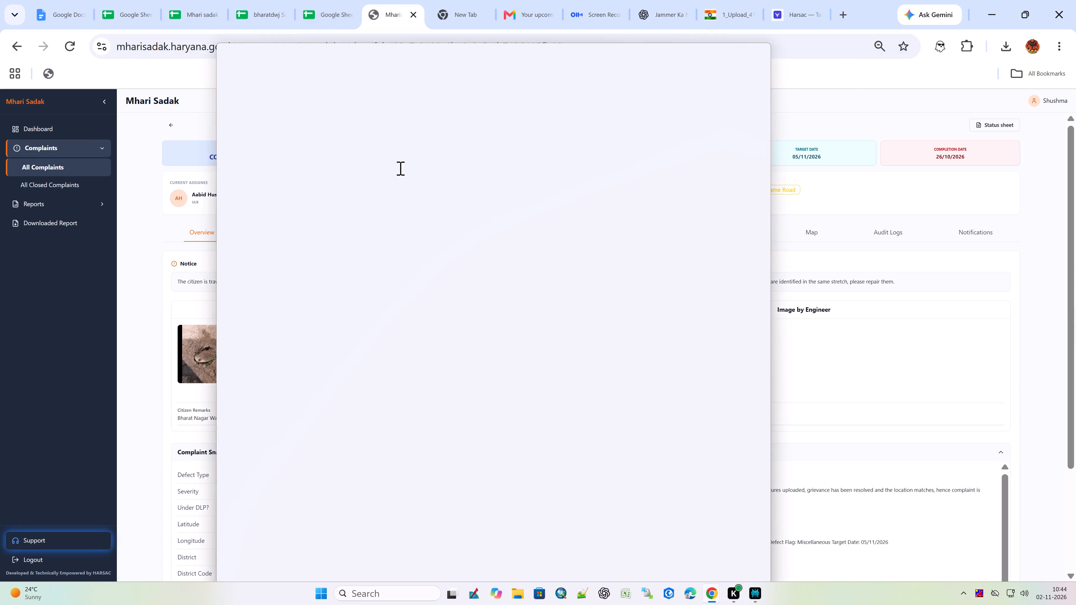
{"action": "left_click_drag", "start_coordinate": [399, 168], "coordinate": [399, 177]}
{"action": "left_click_drag", "start_coordinate": [530, 187], "coordinate": [462, 45]}
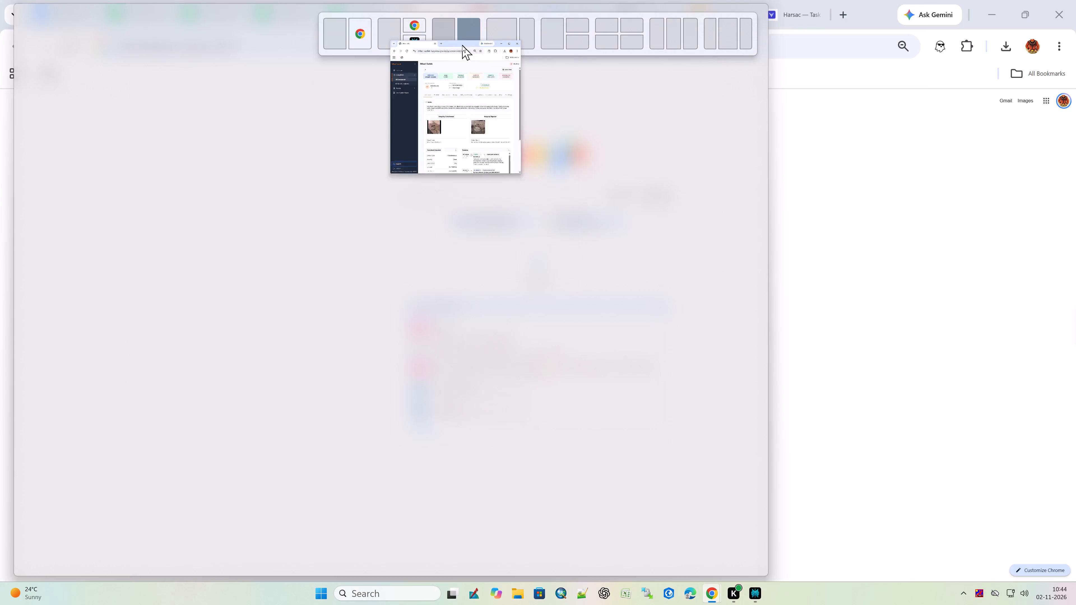
{"action": "left_click_drag", "start_coordinate": [462, 45], "coordinate": [463, 47]}
{"action": "left_click", "coordinate": [190, 210]}
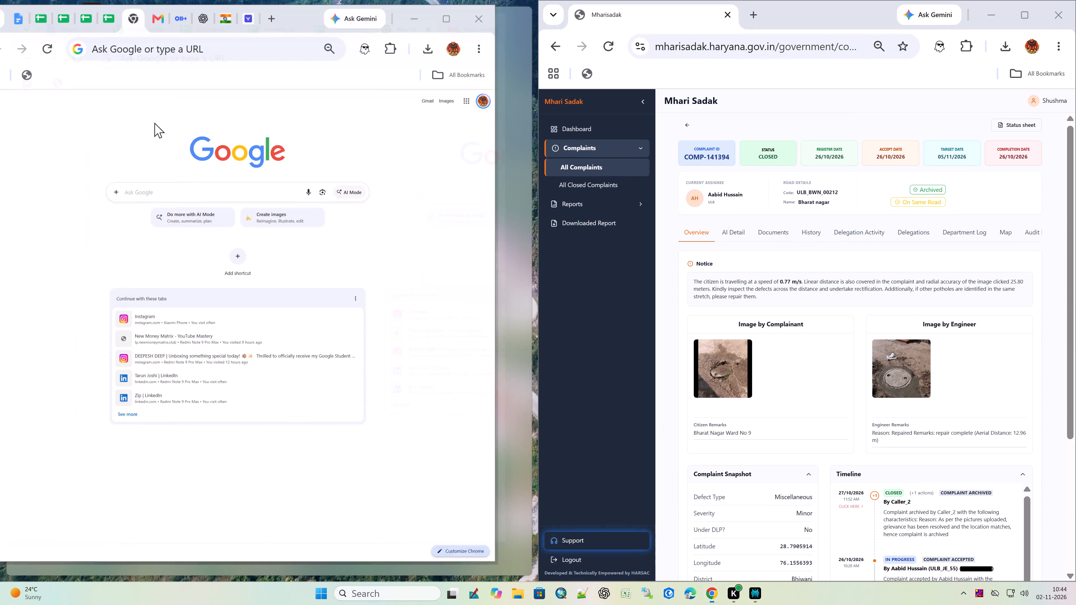
{"action": "left_click", "coordinate": [127, 18]}
{"action": "left_click", "coordinate": [108, 14]}
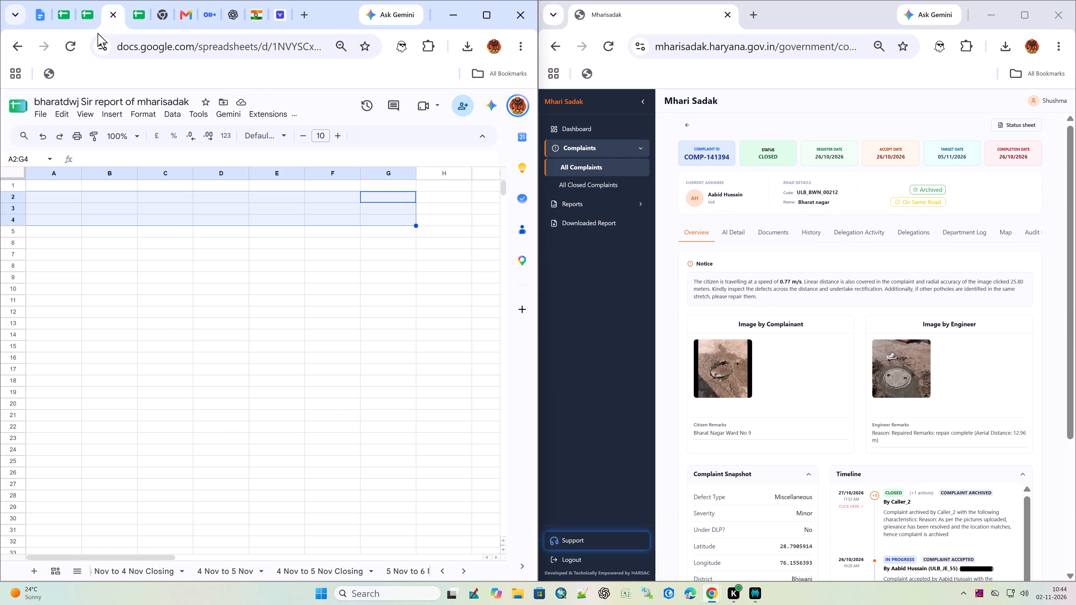
{"action": "left_click", "coordinate": [90, 24]}
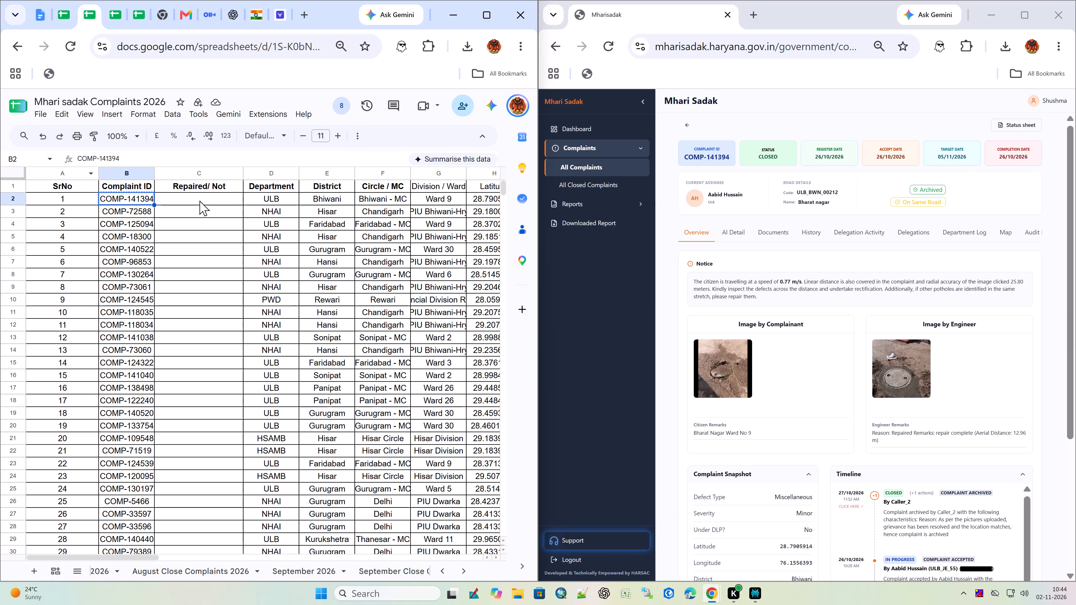
{"action": "left_click", "coordinate": [200, 201]}
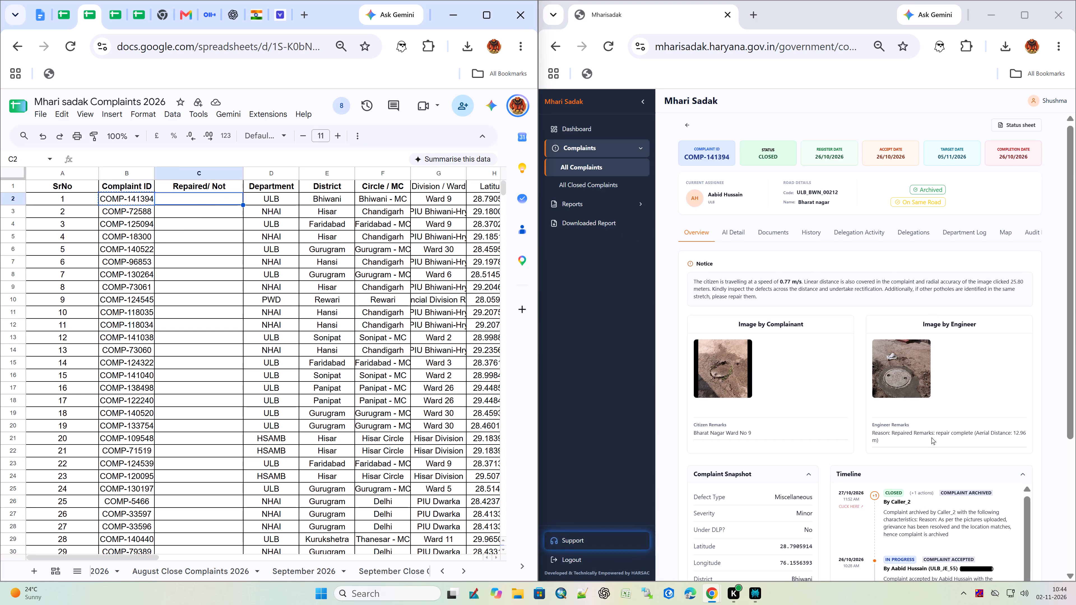
{"action": "scroll", "coordinate": [878, 428], "scroll_direction": "down", "scroll_amount": 1}
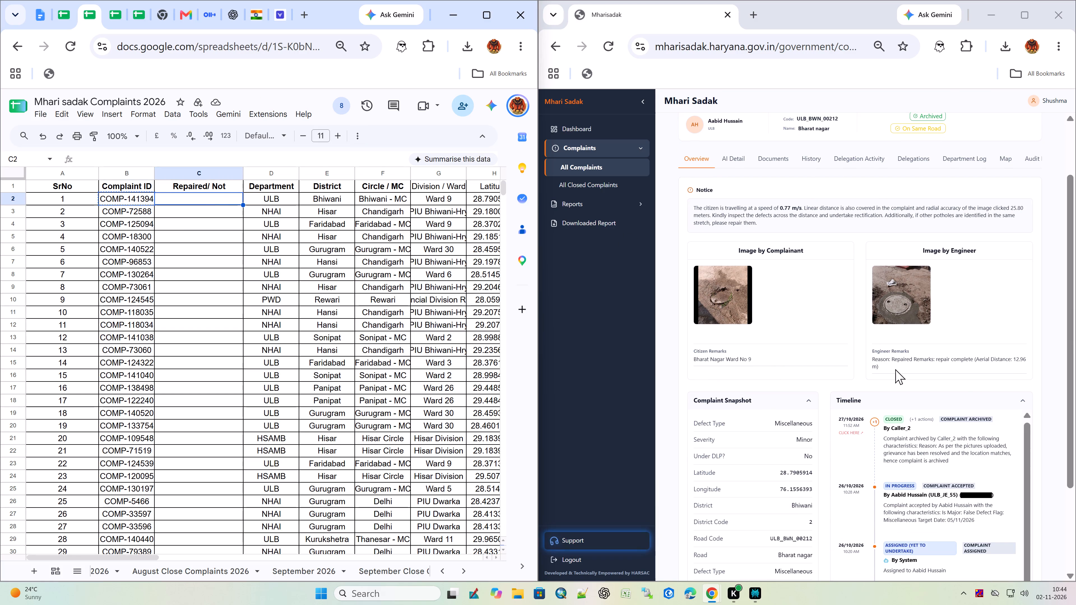
{"action": "left_click_drag", "start_coordinate": [910, 372], "coordinate": [868, 363]}
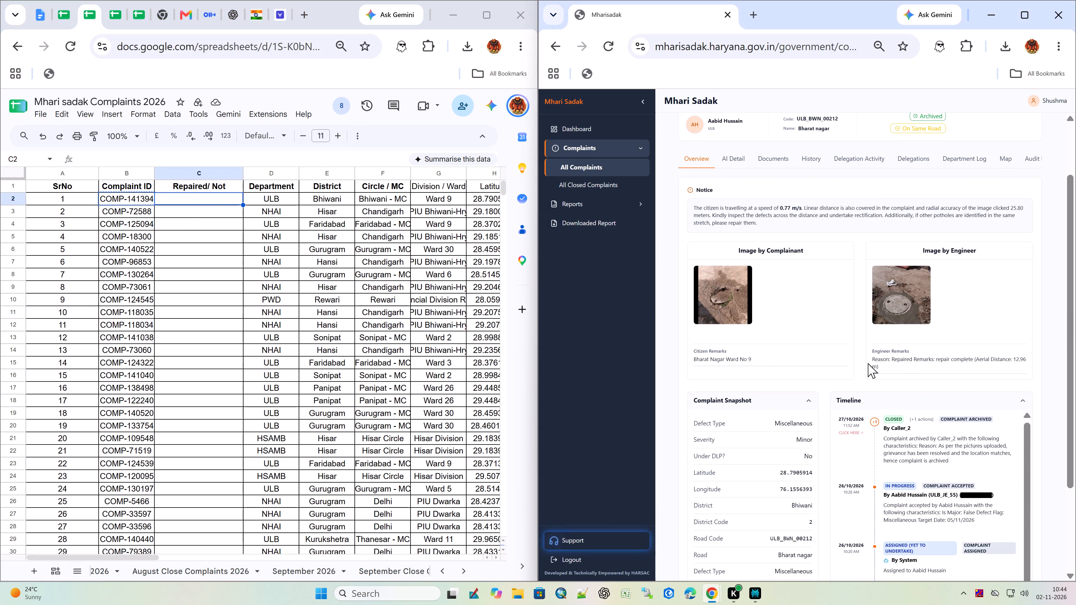
{"action": "left_click_drag", "start_coordinate": [868, 363], "coordinate": [882, 366]}
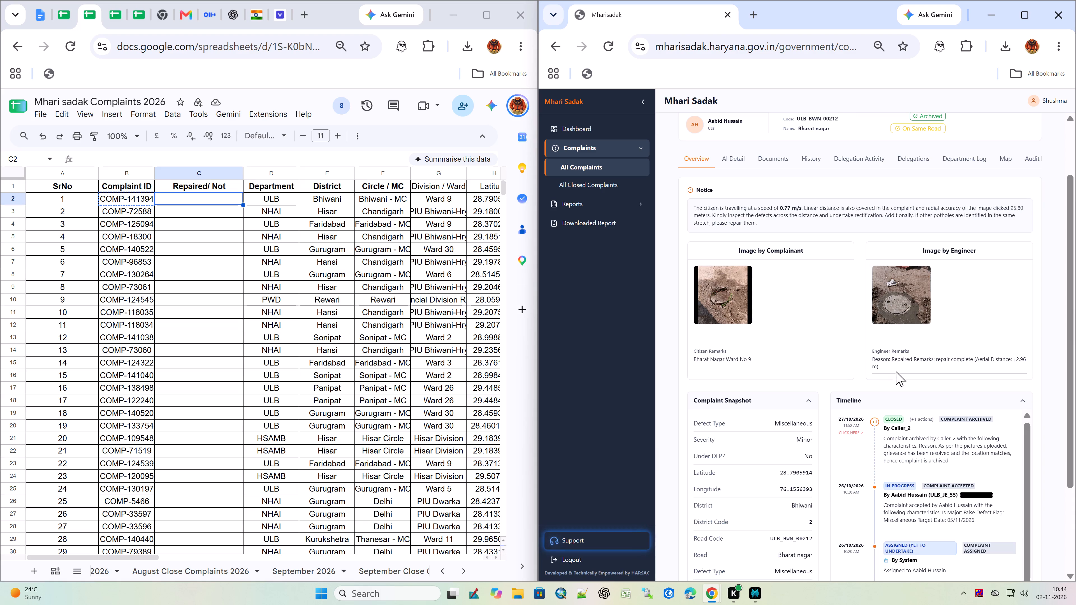
{"action": "left_click", "coordinate": [460, 565]}
{"action": "left_click", "coordinate": [460, 567]}
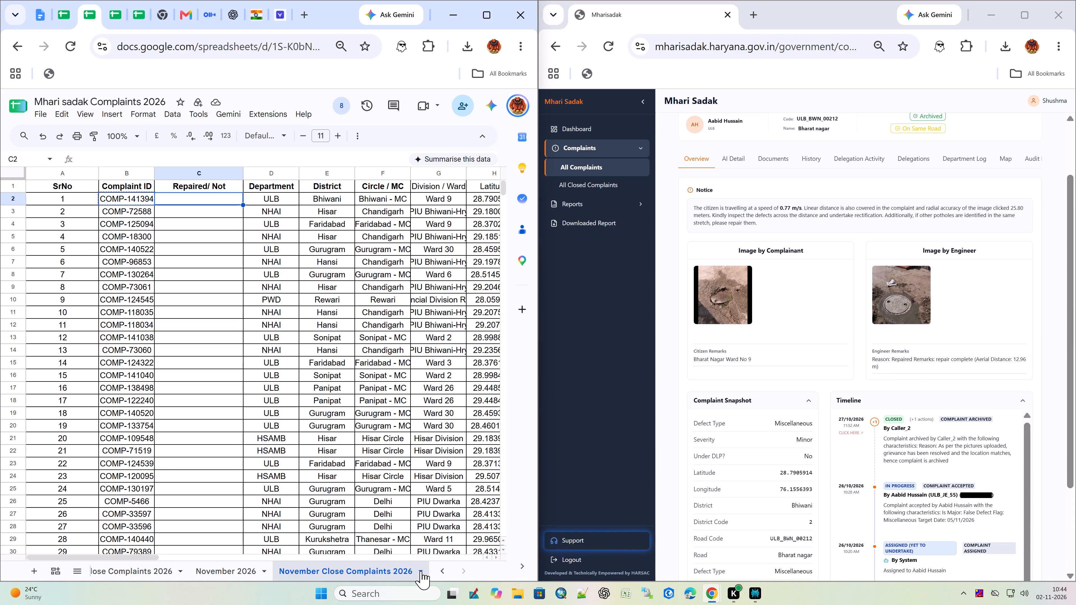
{"action": "left_click", "coordinate": [147, 573]}
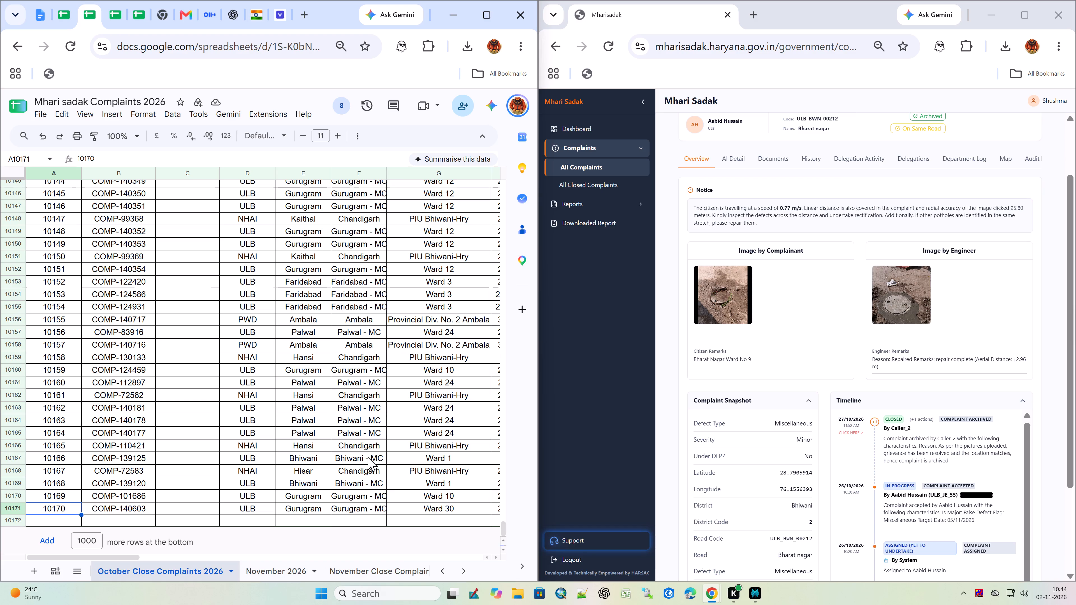
{"action": "left_click_drag", "start_coordinate": [504, 529], "coordinate": [488, 157]}
{"action": "left_click", "coordinate": [188, 251]}
{"action": "key", "text": "ctrl+c"}
{"action": "key", "text": "ctrl+c"}
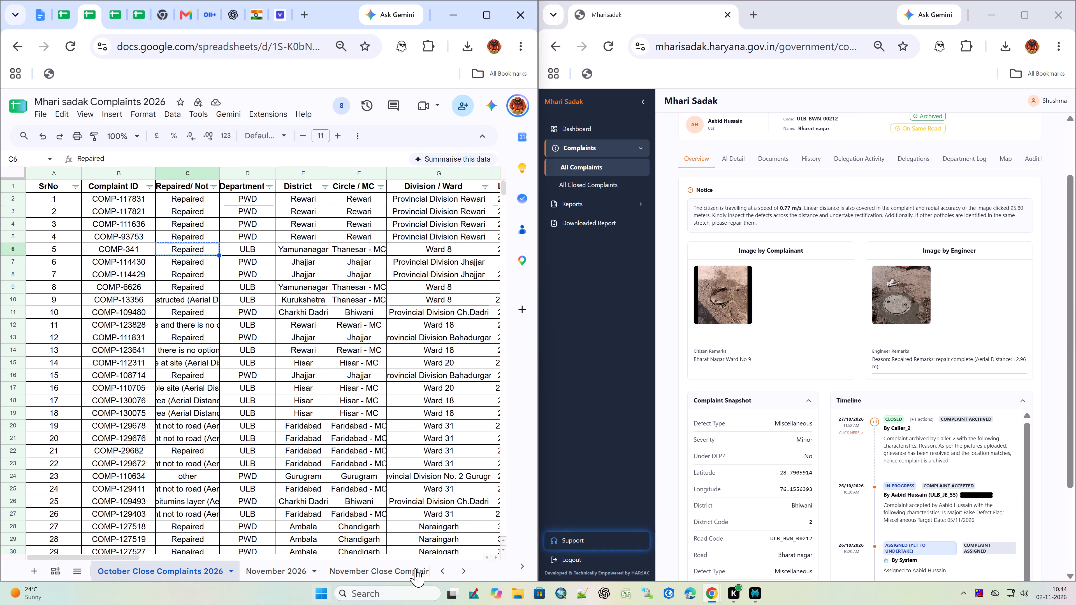
{"action": "left_click", "coordinate": [393, 576]}
{"action": "key", "text": "ctrl+v"}
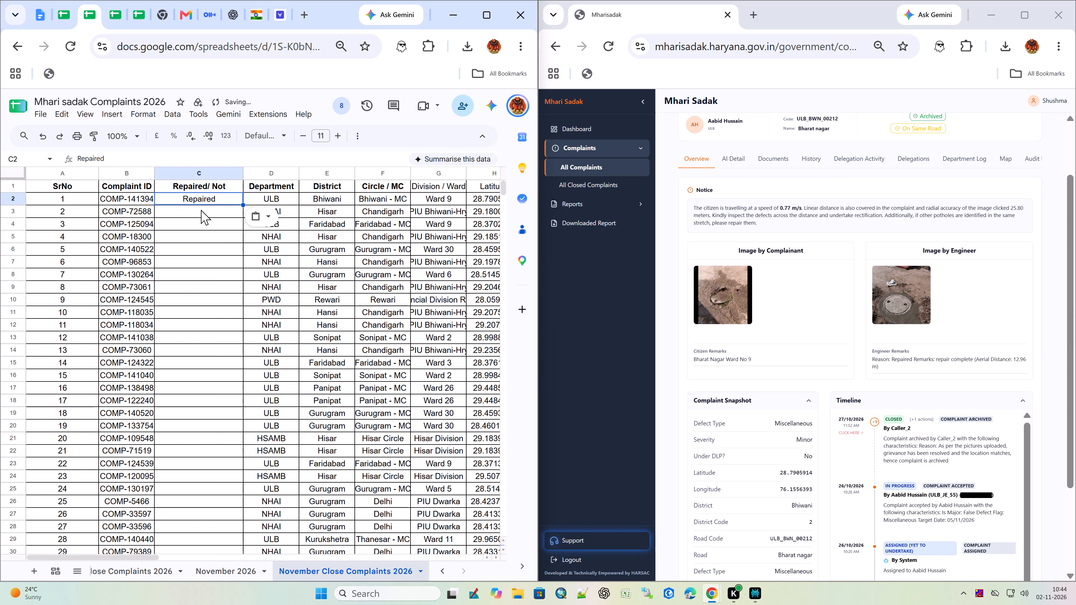
{"action": "left_click", "coordinate": [141, 214]}
{"action": "key", "text": "ctrl+c"}
{"action": "key", "text": "ctrl+c"}
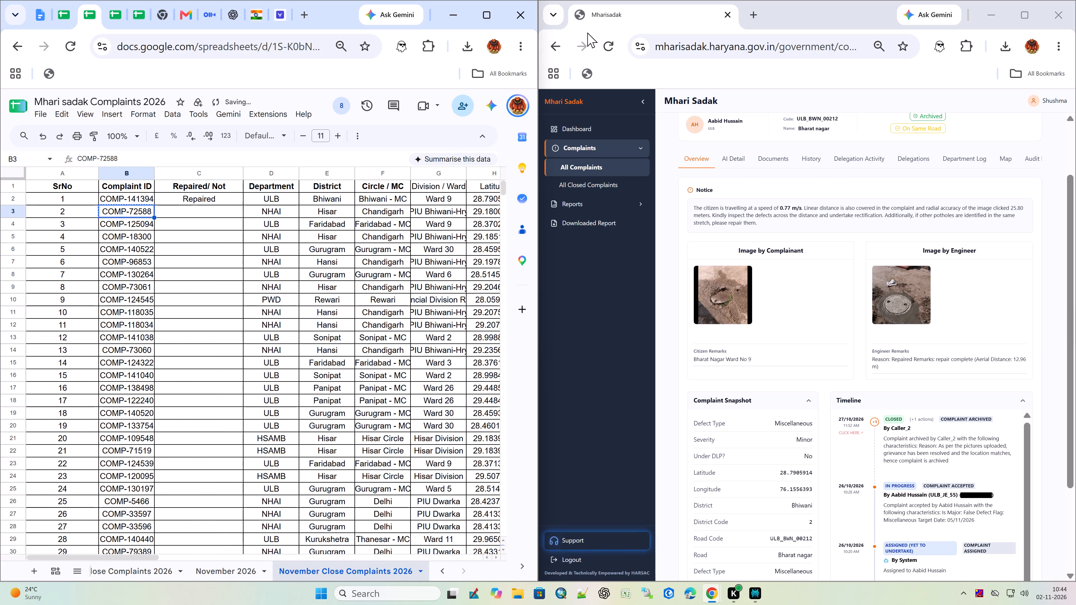
{"action": "scroll", "coordinate": [670, 132], "scroll_direction": "up", "scroll_amount": 5}
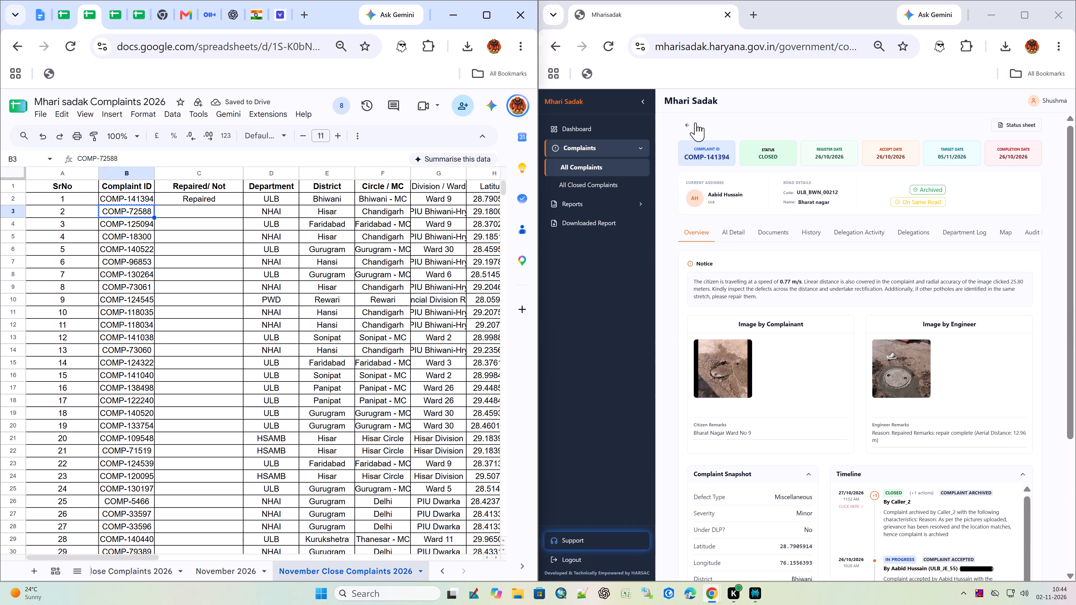
{"action": "left_click", "coordinate": [695, 123]}
{"action": "left_click", "coordinate": [774, 157]}
{"action": "key", "text": "ctrl+v"}
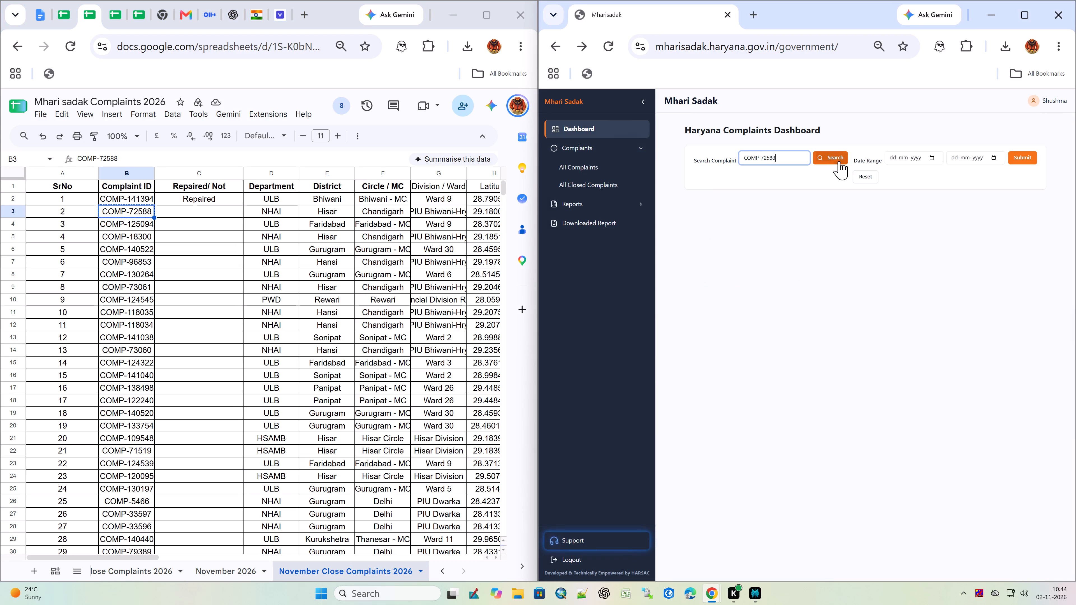
{"action": "left_click", "coordinate": [836, 160]}
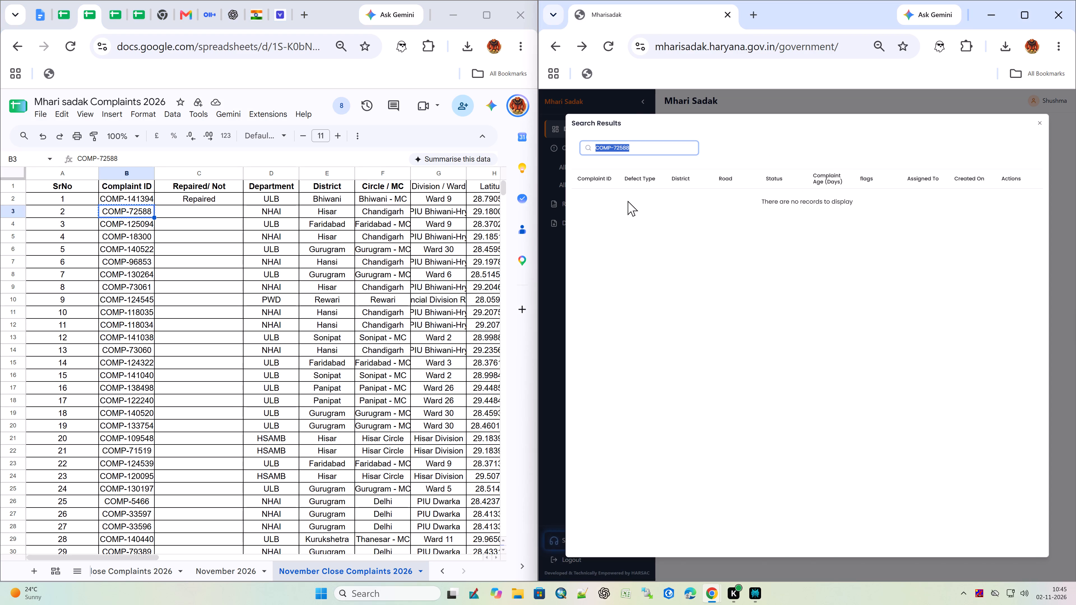
{"action": "double_click", "coordinate": [628, 201]}
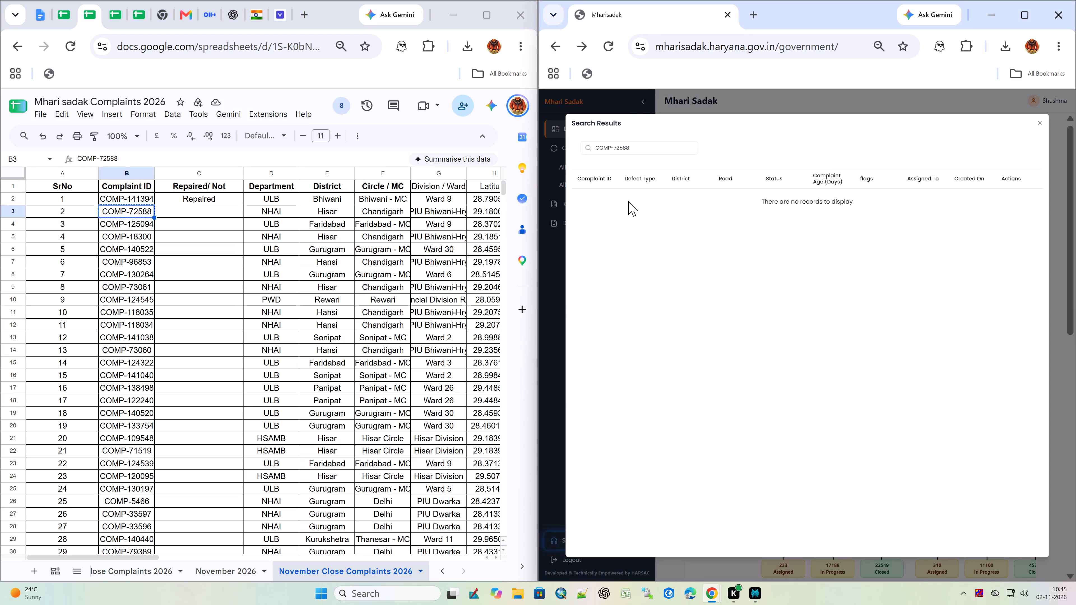
{"action": "double_click", "coordinate": [628, 201]}
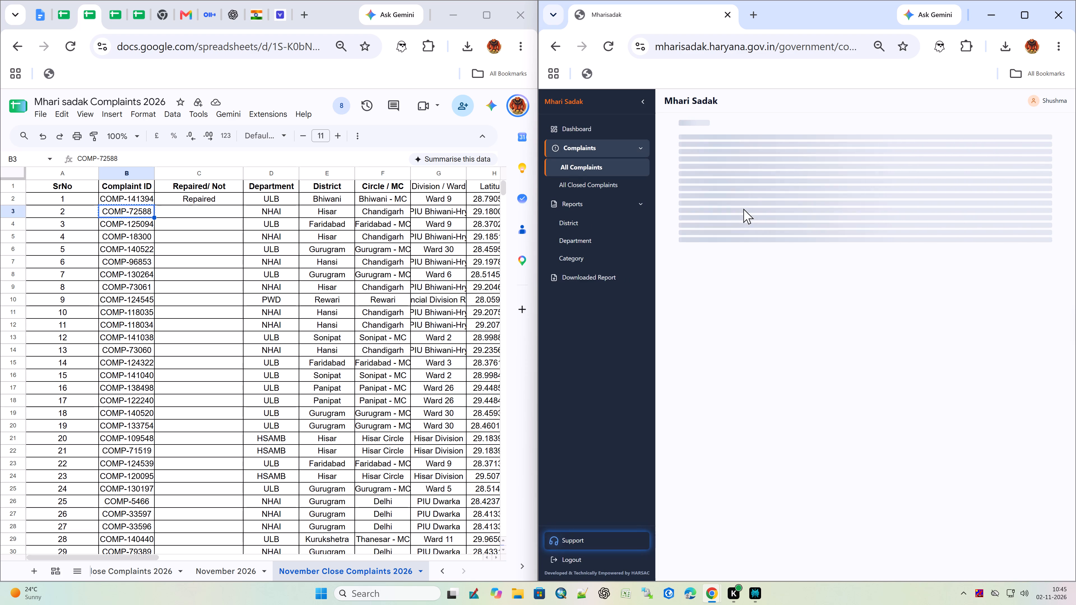
{"action": "left_click", "coordinate": [641, 205]}
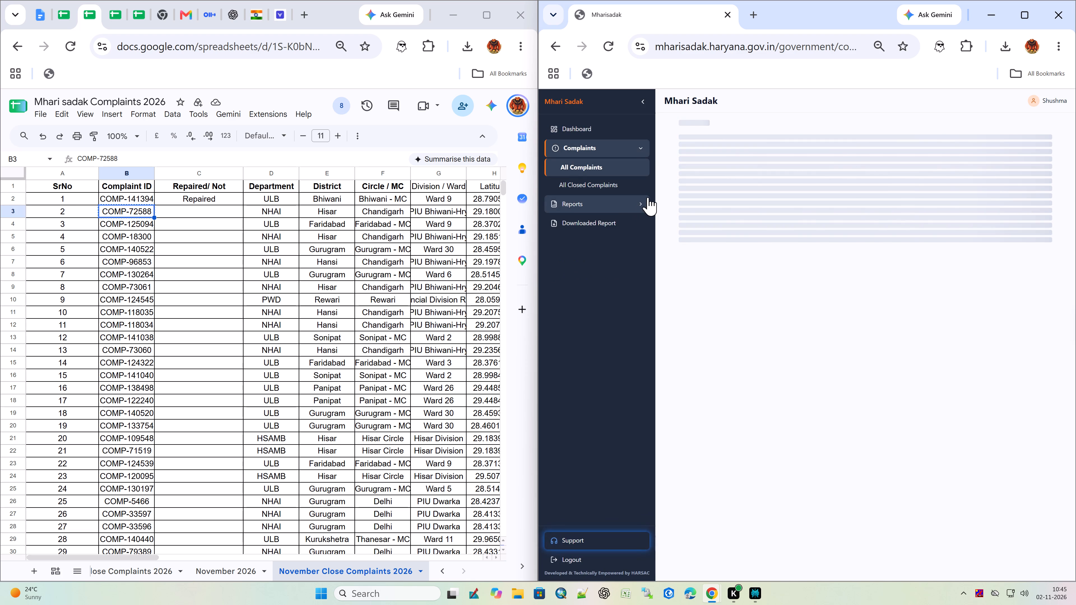
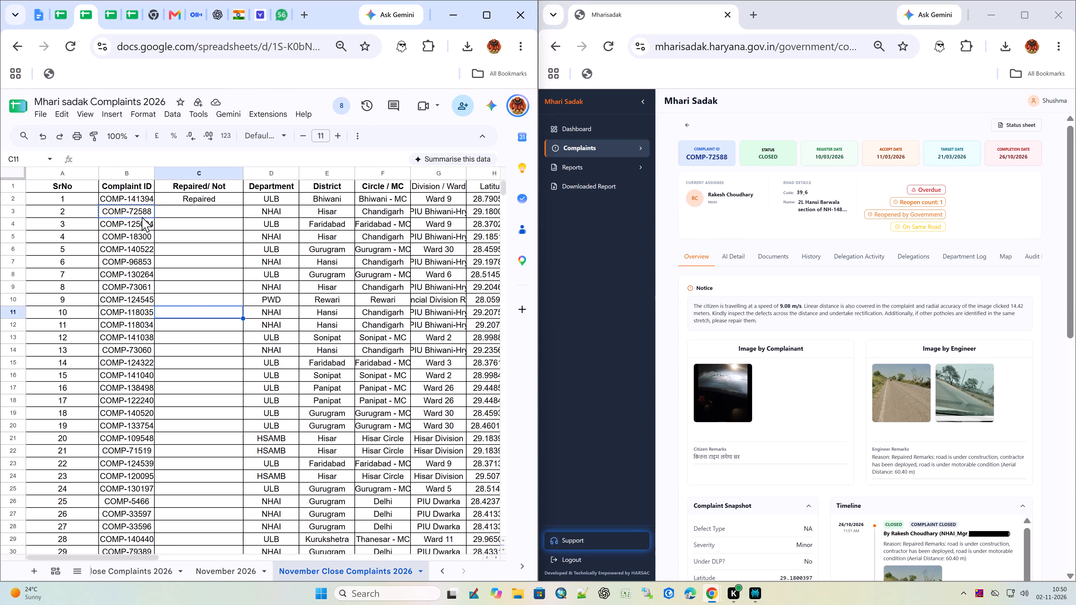
{"action": "left_click", "coordinate": [138, 212]}
{"action": "key", "text": "ctrl+c"}
{"action": "key", "text": "ctrl+c"}
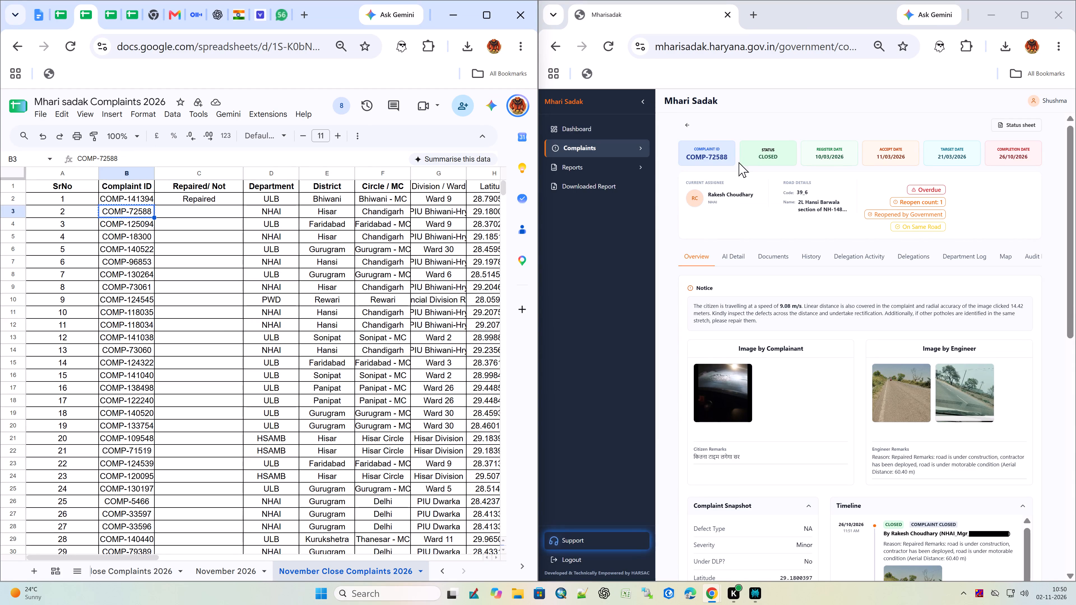
{"action": "left_click", "coordinate": [688, 122]}
{"action": "left_click", "coordinate": [776, 162]}
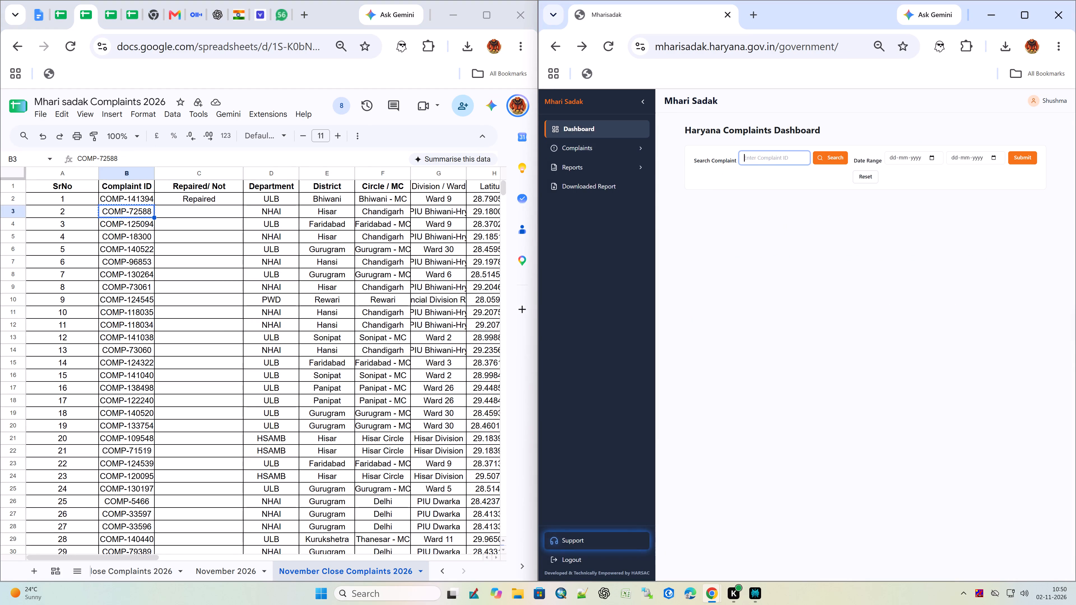
{"action": "key", "text": "ctrl+v"}
{"action": "left_click", "coordinate": [824, 158]}
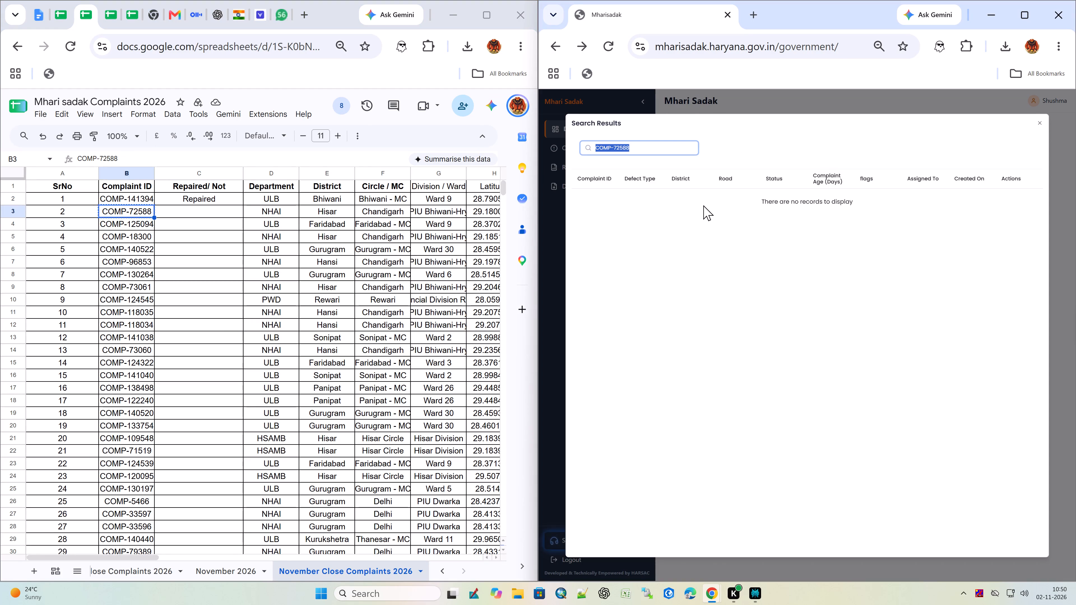
{"action": "left_click", "coordinate": [703, 205]}
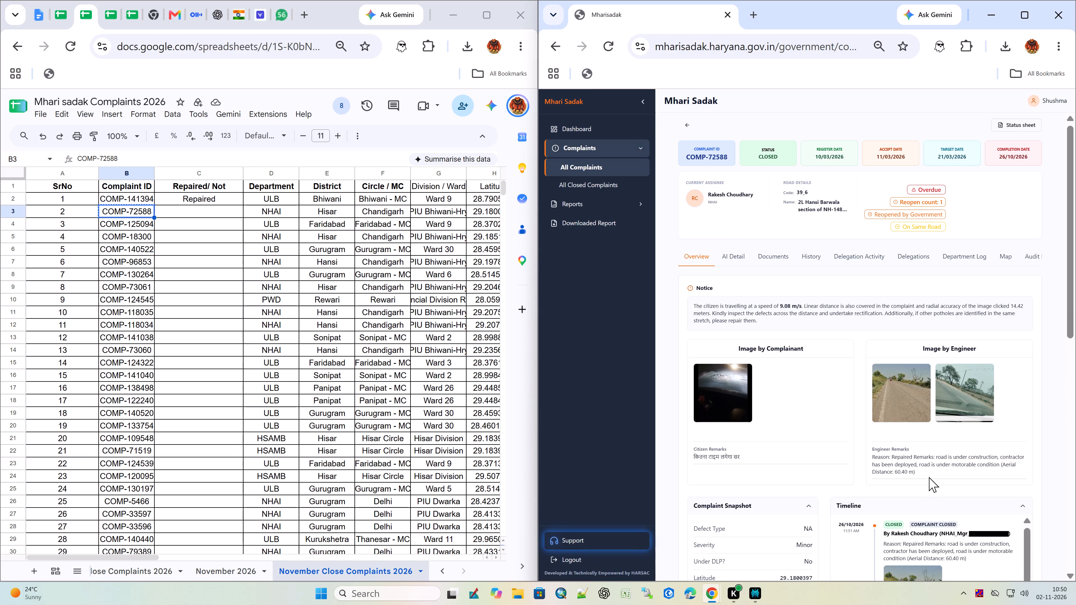
Copy COMP-72588's engineer remarks, from "Repaired Remarks: road is under construction" through "(Aerial Distance: 60.40 m)", into its Repaired/ Not cell C3.
{"action": "left_click_drag", "start_coordinate": [929, 477], "coordinate": [908, 461]}
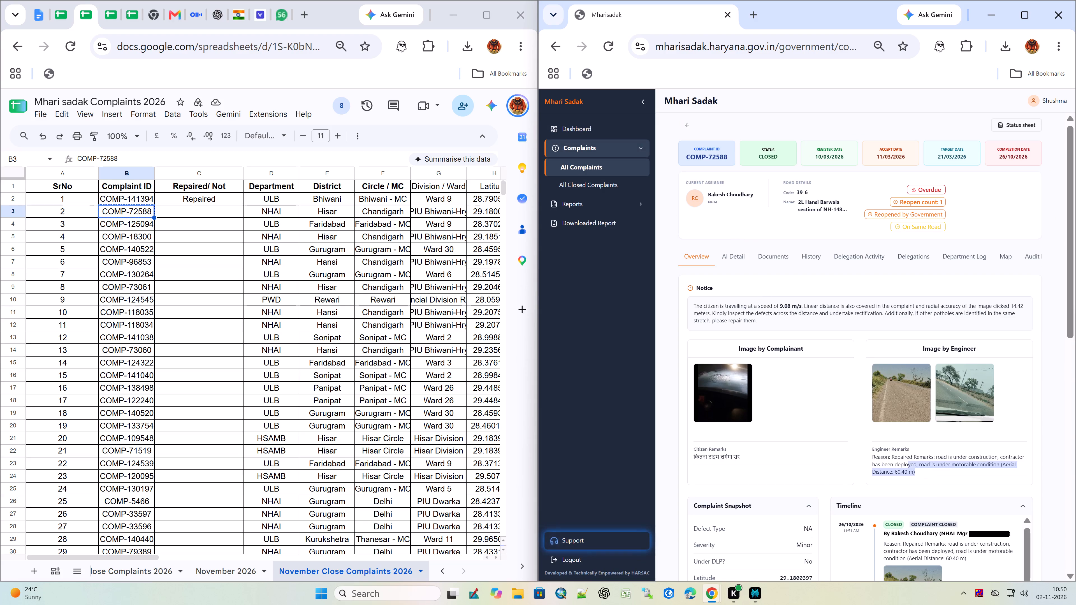
{"action": "left_click_drag", "start_coordinate": [908, 461], "coordinate": [890, 455]}
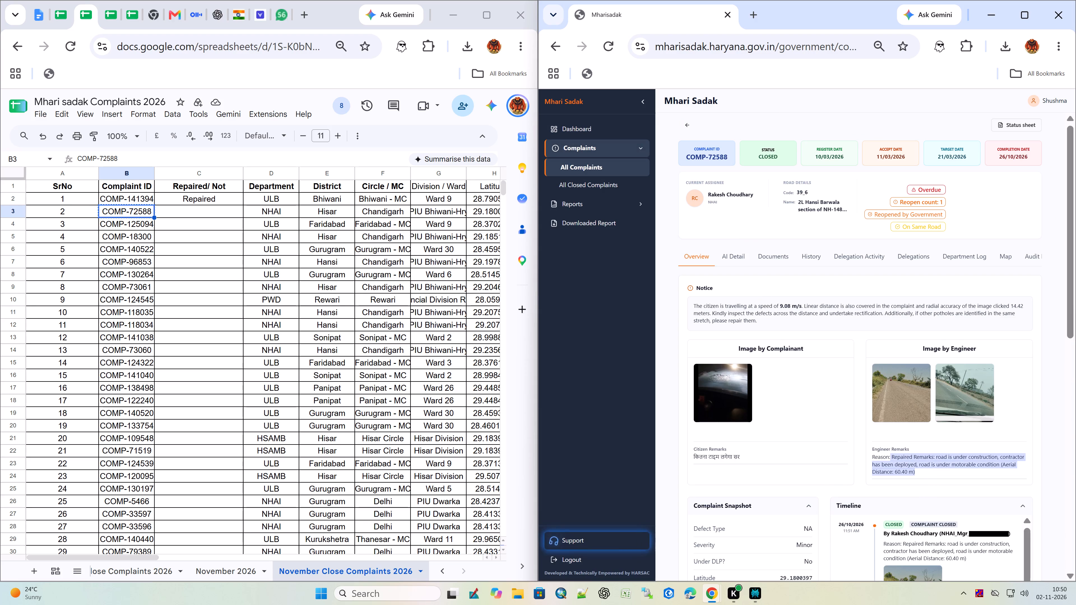
{"action": "left_click_drag", "start_coordinate": [890, 455], "coordinate": [892, 455]}
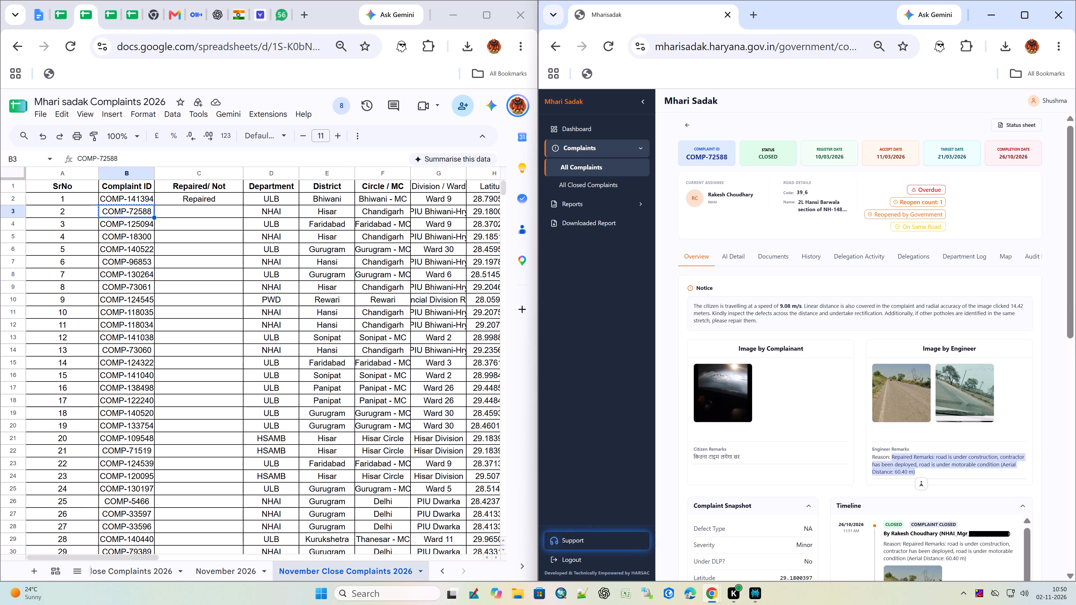
{"action": "key", "text": "ctrl+c"}
{"action": "key", "text": "ctrl+c"}
{"action": "left_click", "coordinate": [212, 211]}
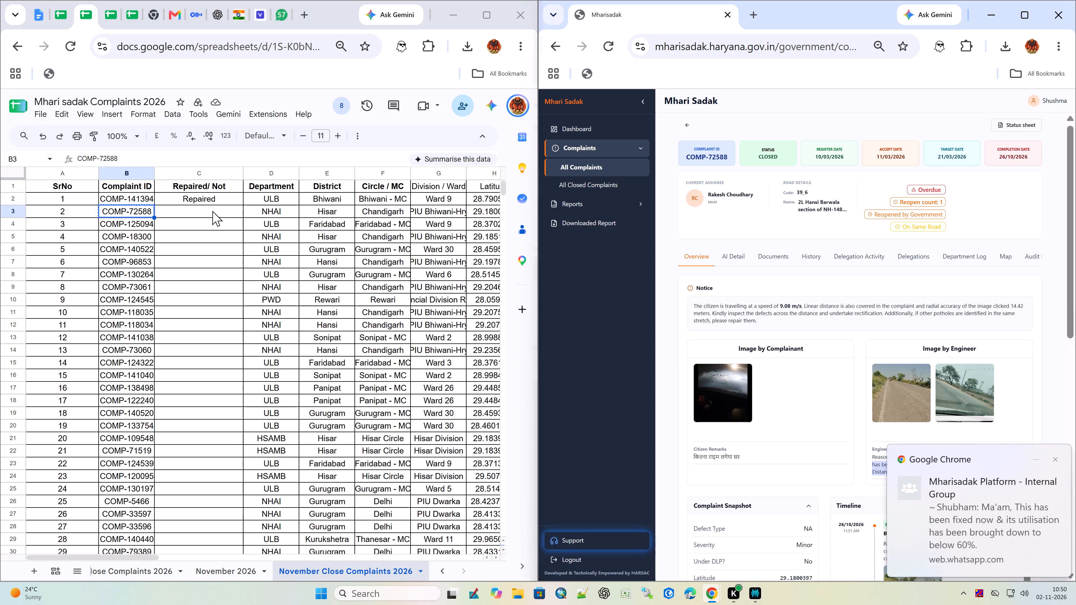
{"action": "key", "text": "ctrl+v"}
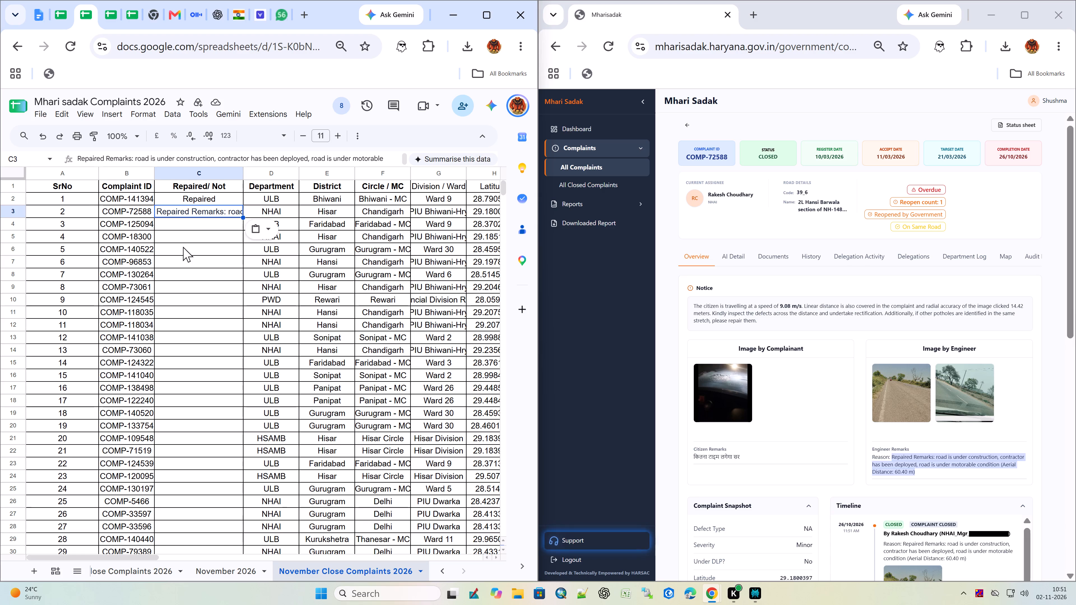
{"action": "left_click", "coordinate": [136, 219]}
{"action": "key", "text": "ctrl+c"}
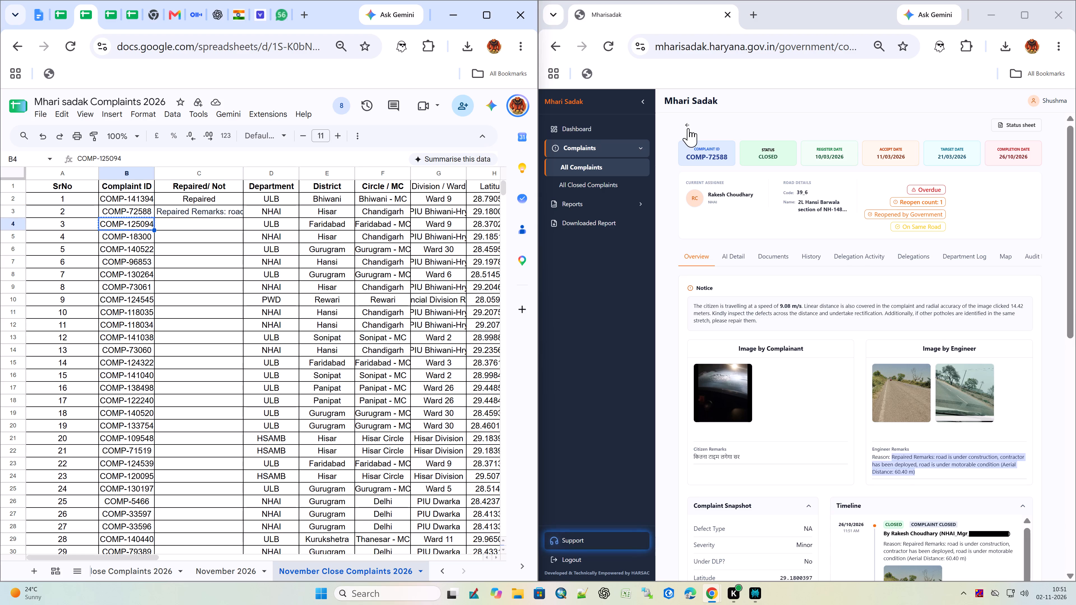
{"action": "left_click", "coordinate": [688, 128]}
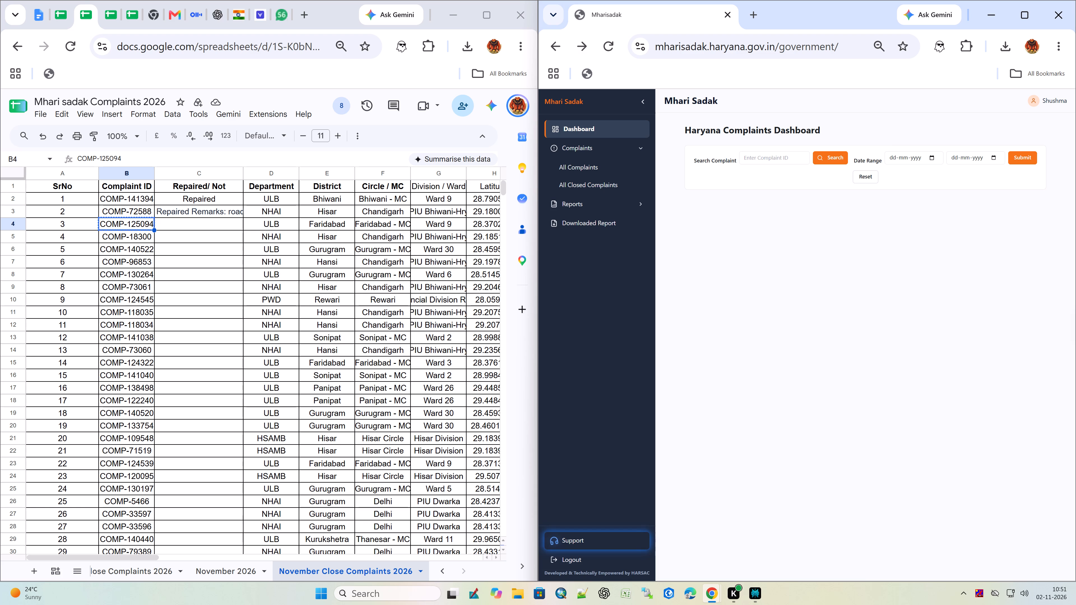
{"action": "left_click", "coordinate": [859, 153]}
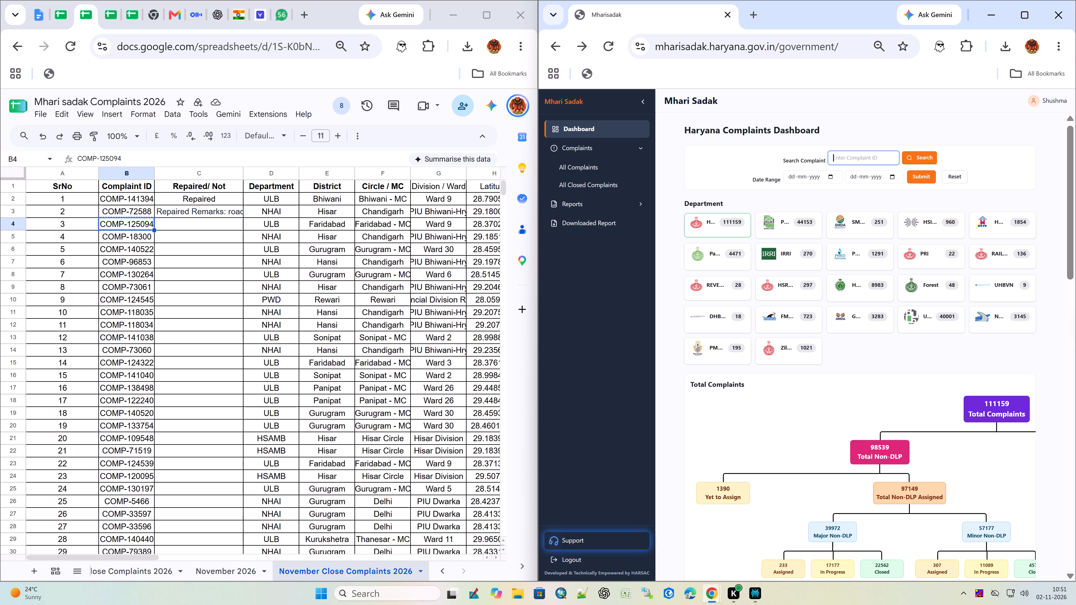
{"action": "key", "text": "ctrl+v"}
{"action": "left_click", "coordinate": [921, 152]}
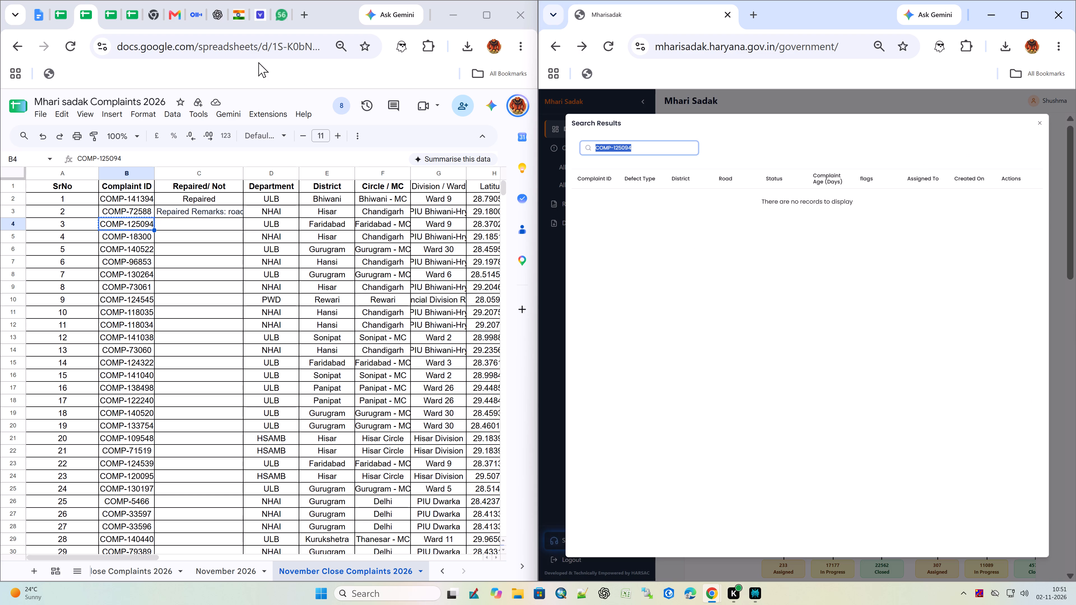
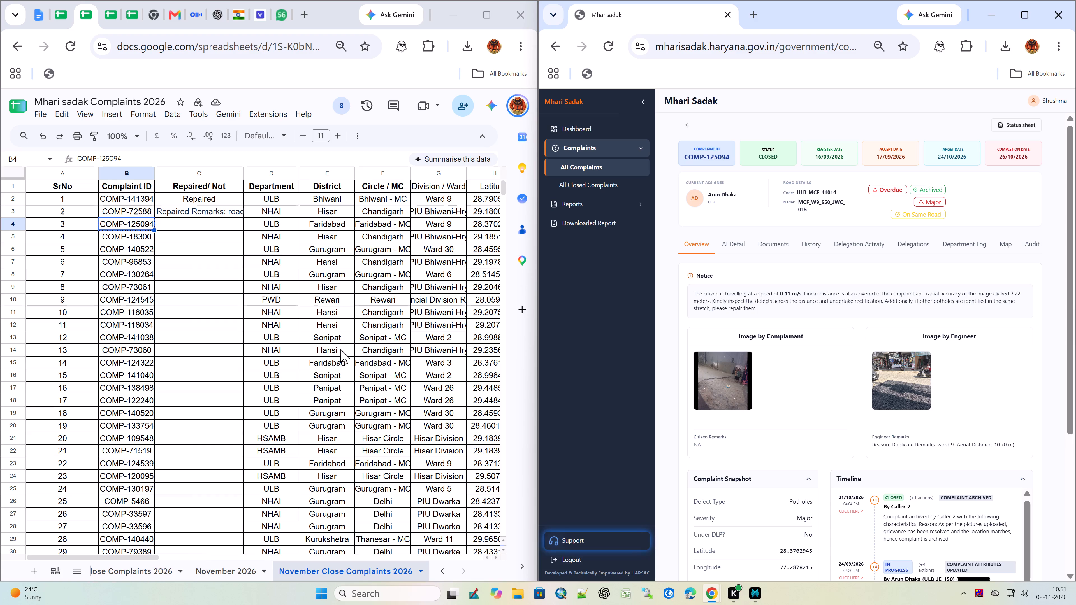
{"action": "left_click_drag", "start_coordinate": [1019, 445], "coordinate": [891, 453]}
{"action": "key", "text": "ctrl+c"}
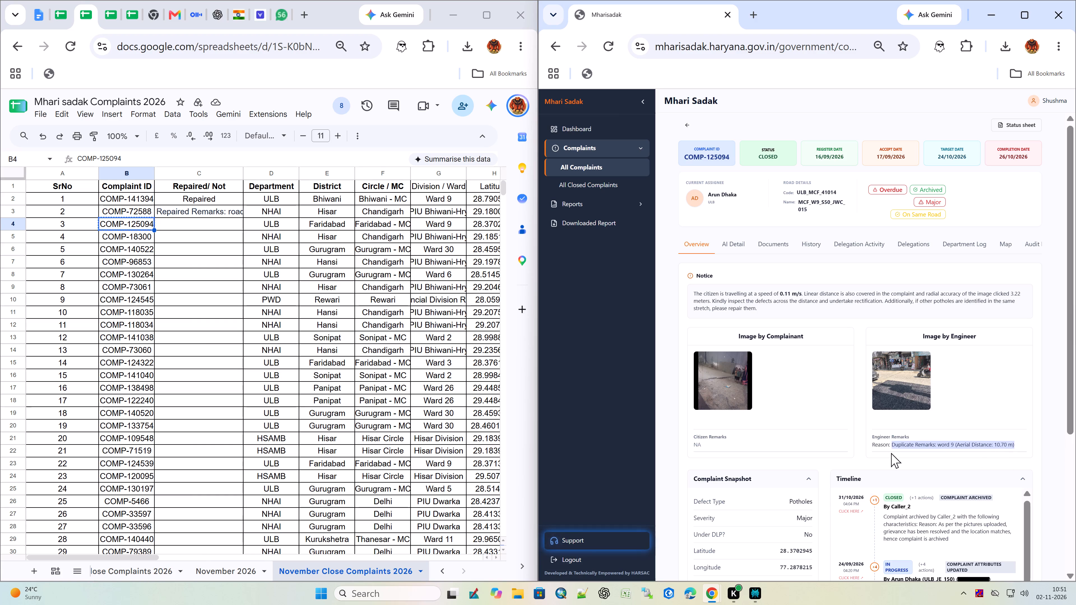
{"action": "key", "text": "ctrl+c"}
{"action": "left_click", "coordinate": [210, 220]}
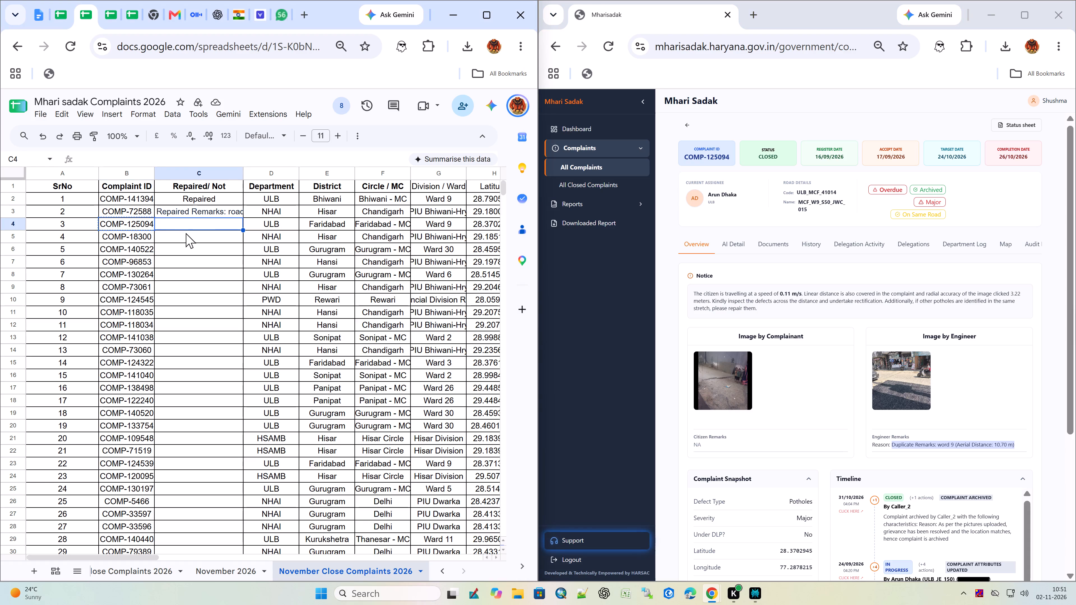
Paste the engineer remarks "Duplicate Remarks: word 9 (Aerial Distance: 10.70 m)" into COMP-125094's Repaired/ Not cell C4.
{"action": "key", "text": "ctrl+v"}
{"action": "left_click", "coordinate": [136, 241]}
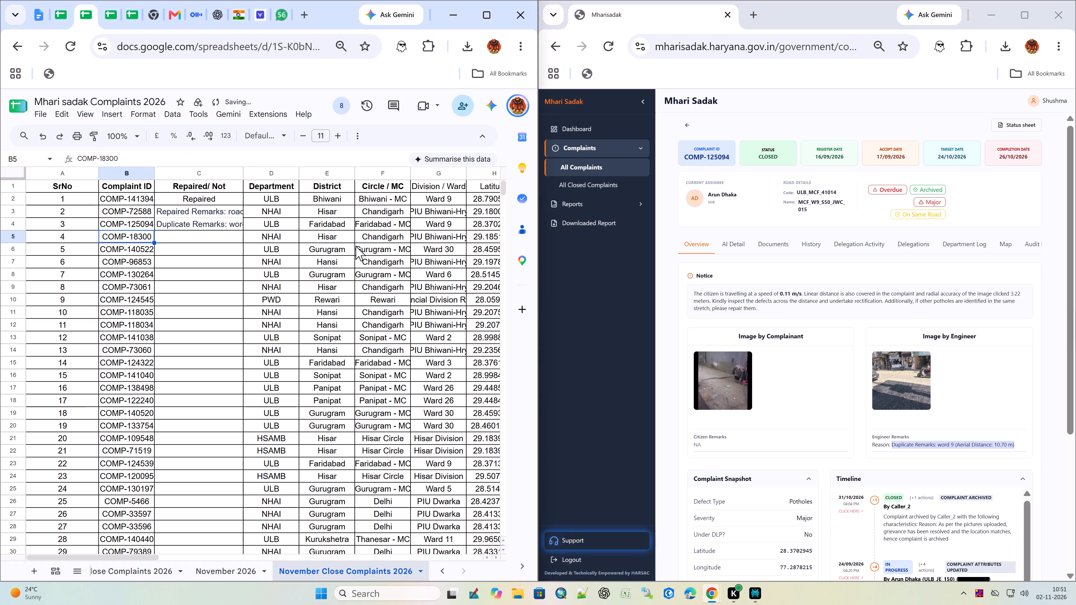
{"action": "key", "text": "ctrl+c"}
{"action": "key", "text": "ctrl+c"}
{"action": "left_click", "coordinate": [690, 127]}
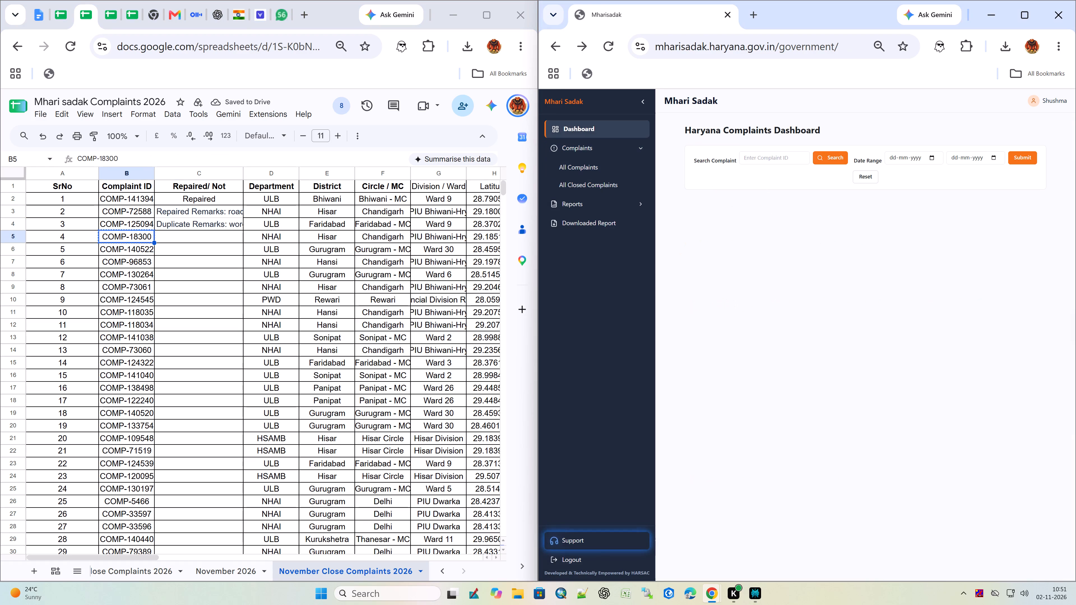
{"action": "left_click", "coordinate": [782, 155]}
{"action": "key", "text": "ctrl+v"}
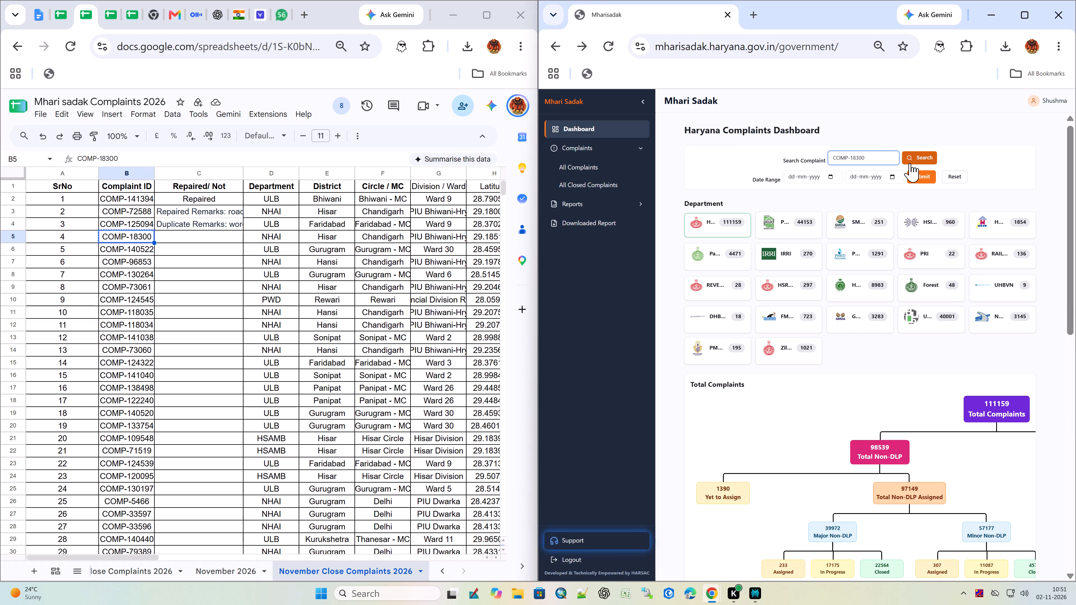
{"action": "left_click", "coordinate": [910, 163]}
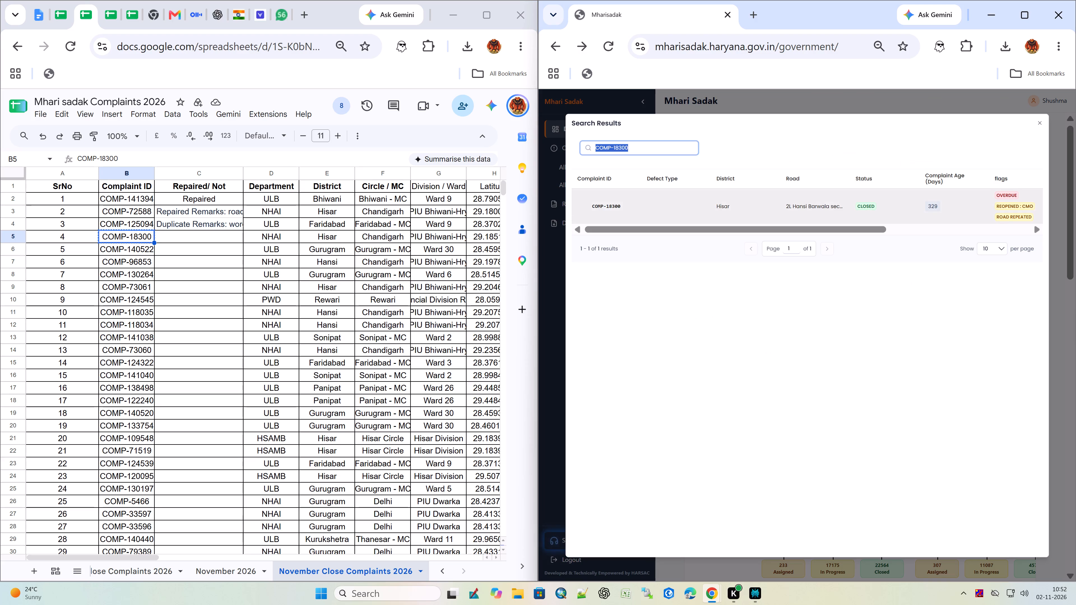
{"action": "left_click", "coordinate": [687, 199]}
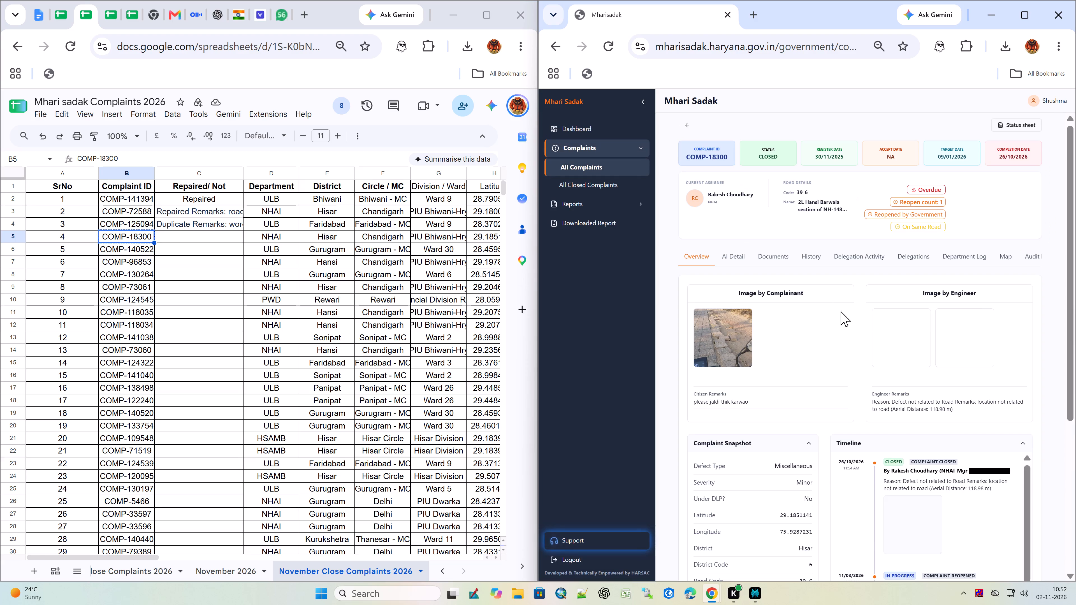
Copy COMP-18300's engineer remarks, from "Defect not related to Road" through "(Aerial Distance: 118.98 m)", into its Repaired/ Not cell C5.
{"action": "left_click_drag", "start_coordinate": [954, 409], "coordinate": [892, 403]}
{"action": "key", "text": "ctrl+c"}
{"action": "key", "text": "ctrl+c"}
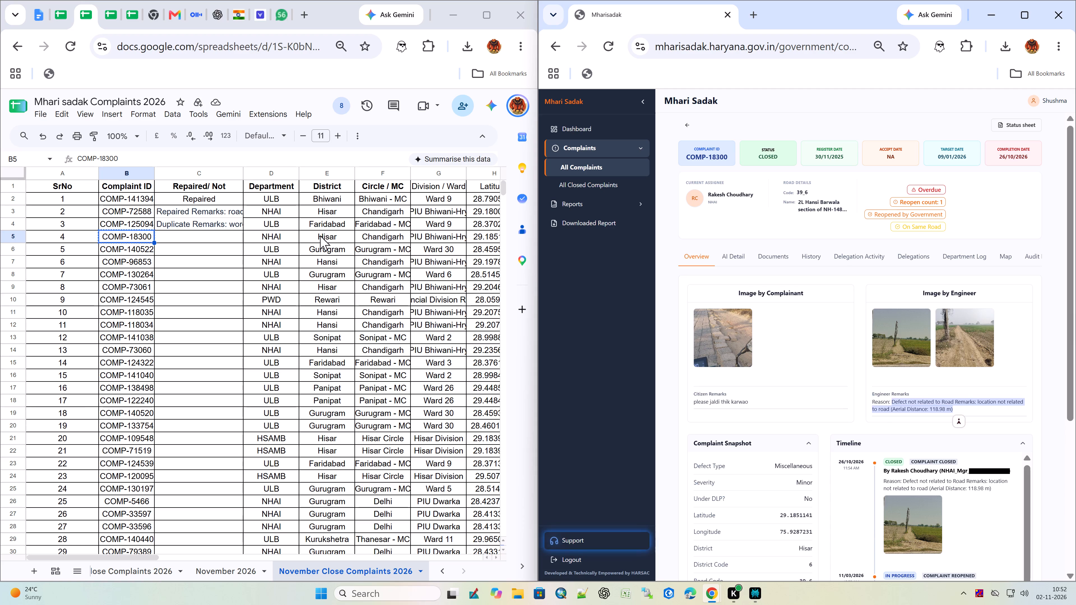
{"action": "left_click", "coordinate": [230, 240], "text": "ctrl"}
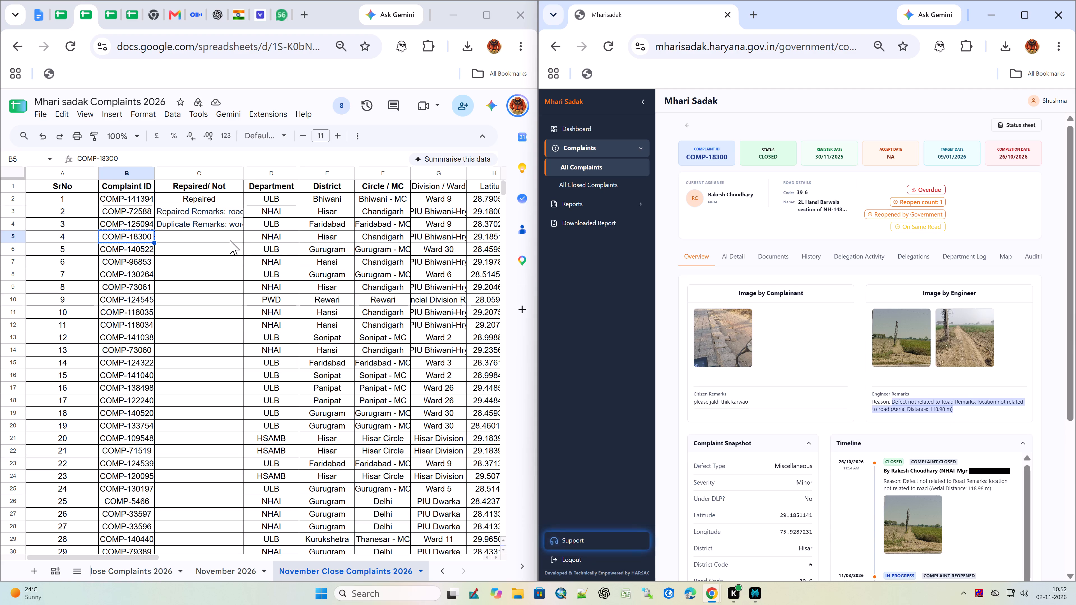
{"action": "left_click", "coordinate": [230, 240]}
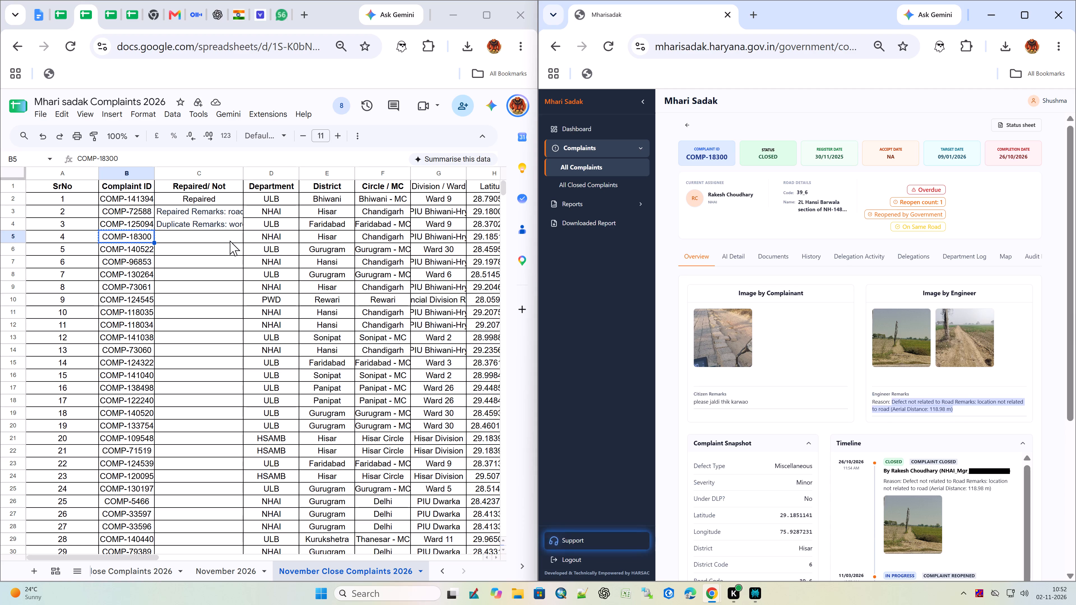
{"action": "left_click", "coordinate": [230, 241]}
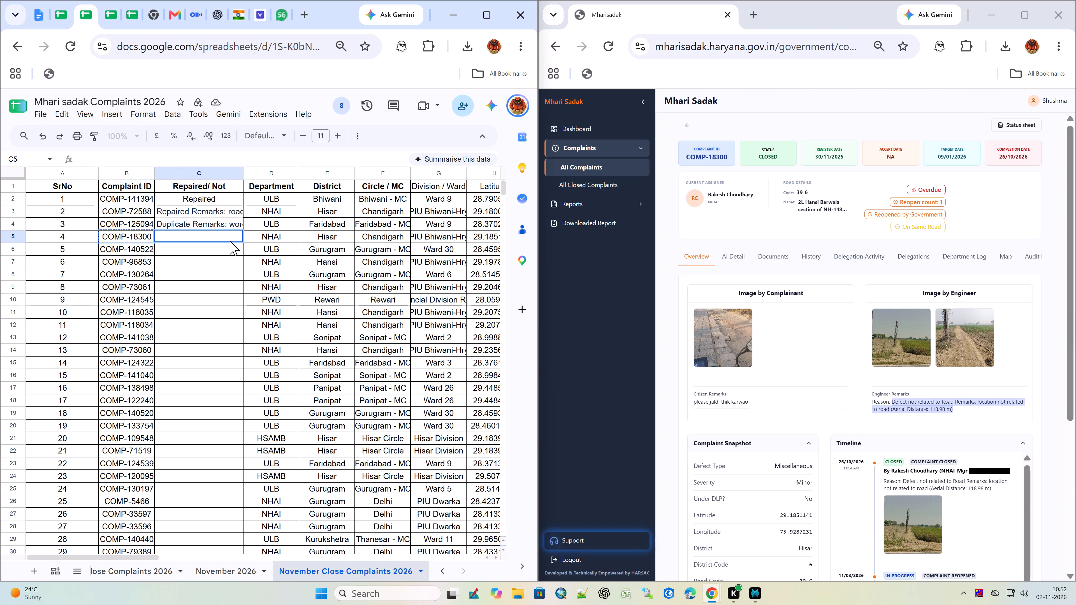
{"action": "key", "text": "ctrl+v"}
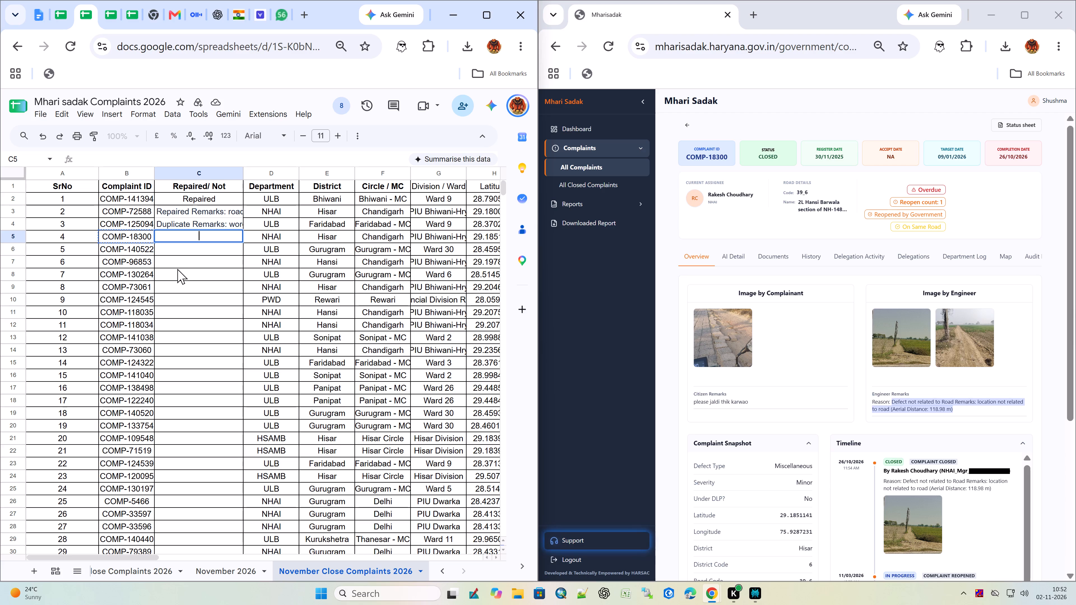
{"action": "left_click", "coordinate": [185, 265]}
{"action": "left_click", "coordinate": [192, 237]}
{"action": "key", "text": "ctrl+v"}
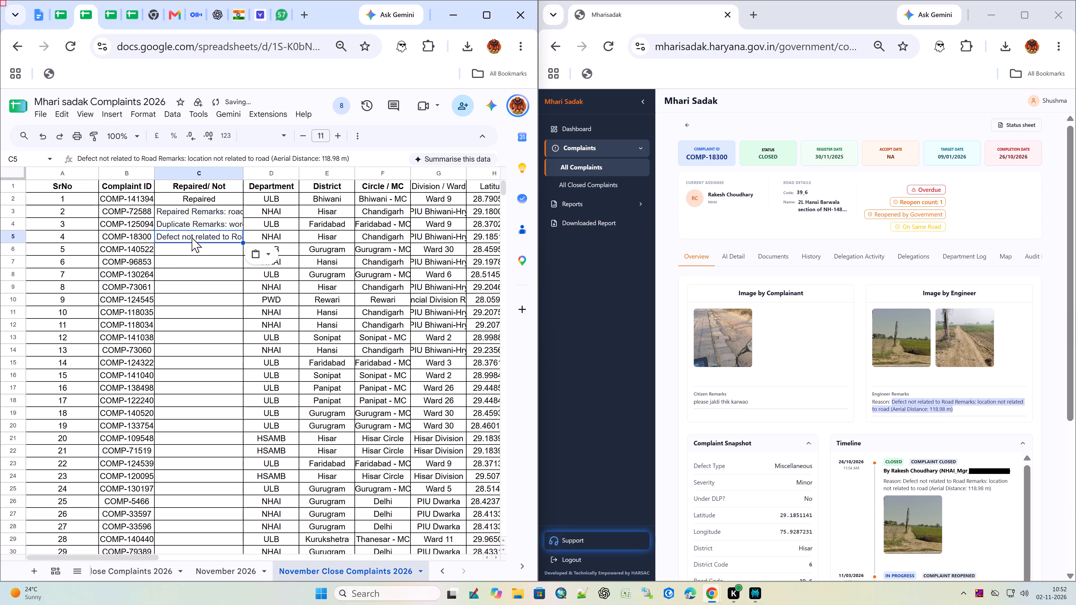
{"action": "left_click", "coordinate": [137, 246]}
{"action": "key", "text": "ctrl+c"}
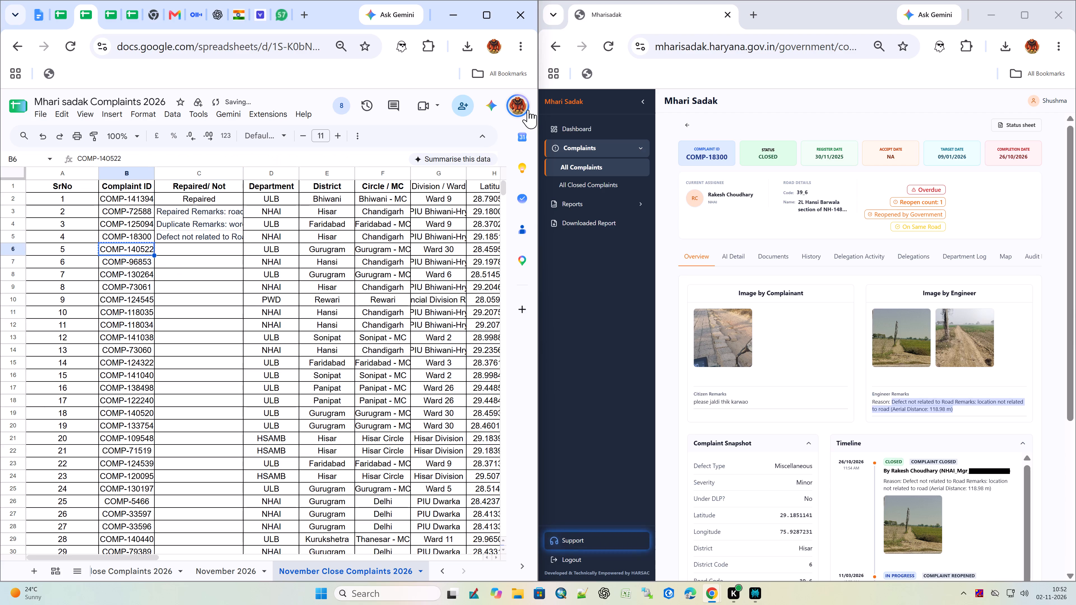
{"action": "key", "text": "ctrl+c"}
{"action": "left_click", "coordinate": [685, 117]}
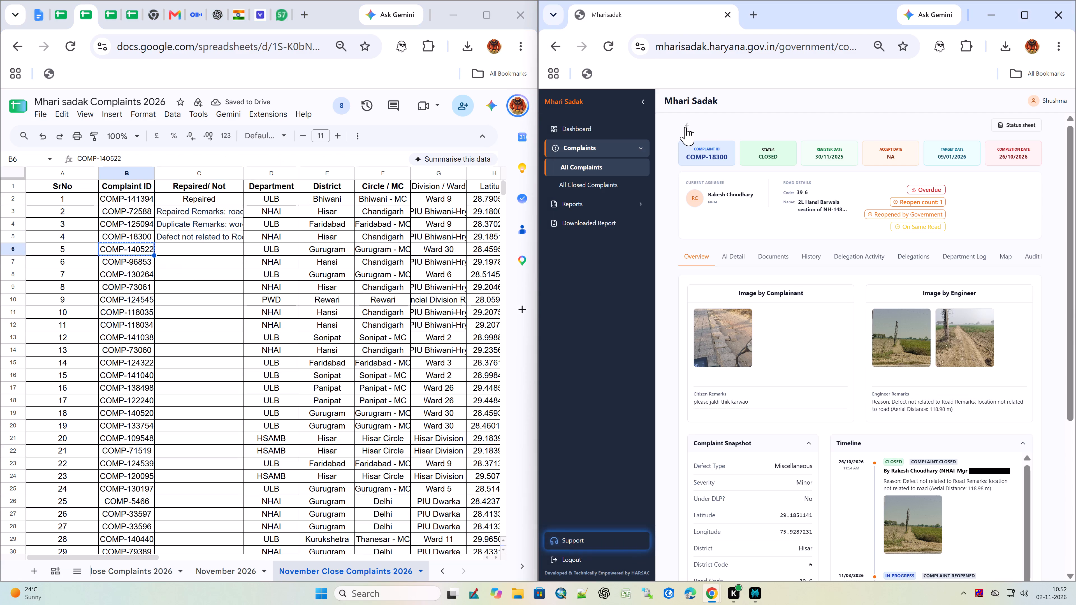
{"action": "left_click", "coordinate": [686, 127]}
{"action": "left_click", "coordinate": [733, 148]}
{"action": "left_click", "coordinate": [753, 161]}
{"action": "key", "text": "ctrl+v"}
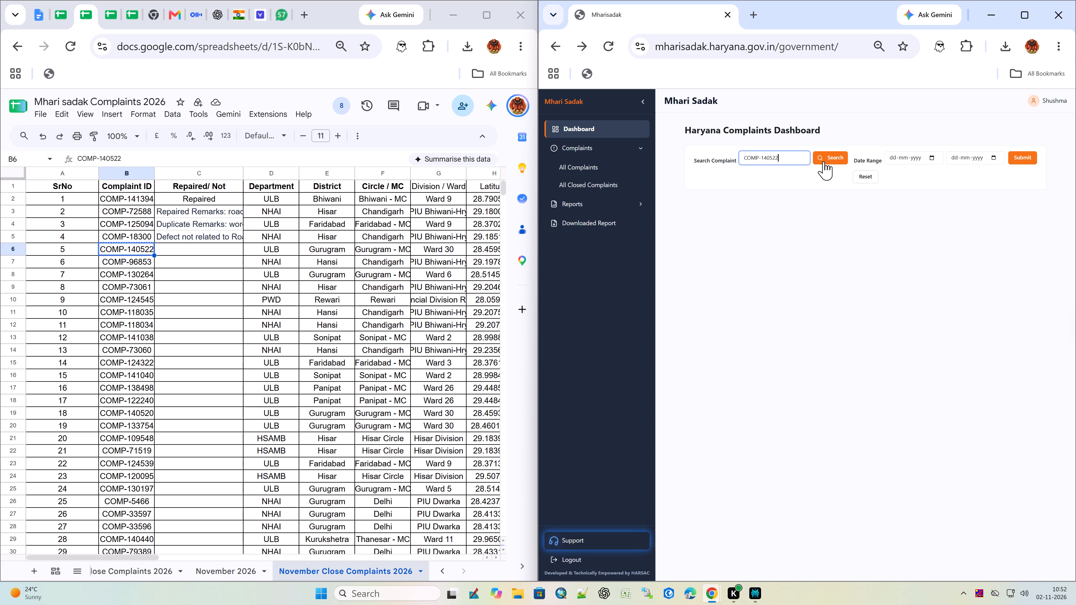
{"action": "left_click", "coordinate": [825, 163]}
{"action": "left_click", "coordinate": [921, 158]}
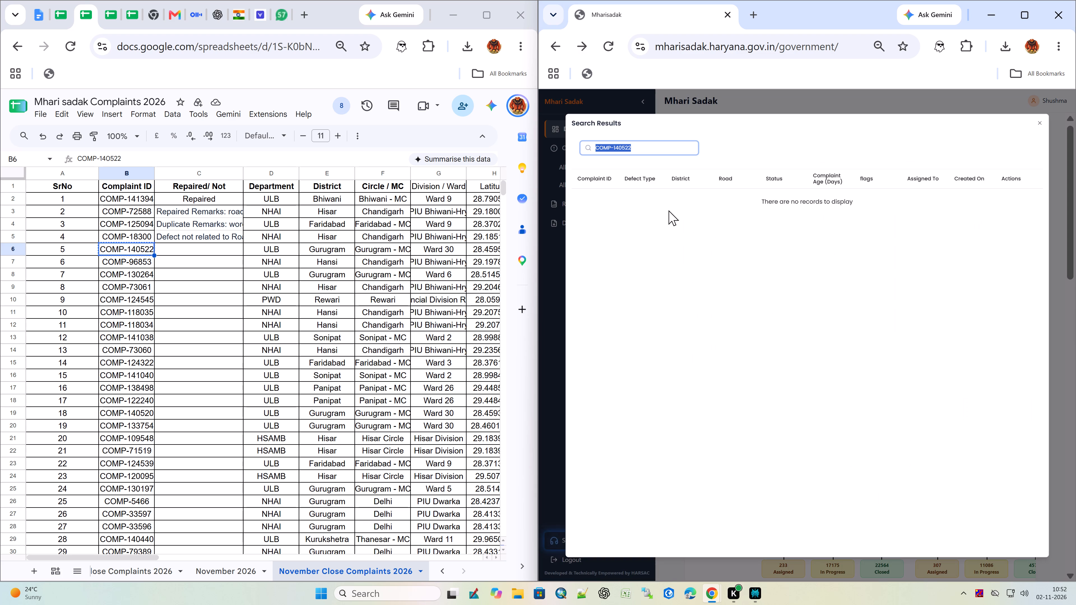
{"action": "double_click", "coordinate": [641, 202]}
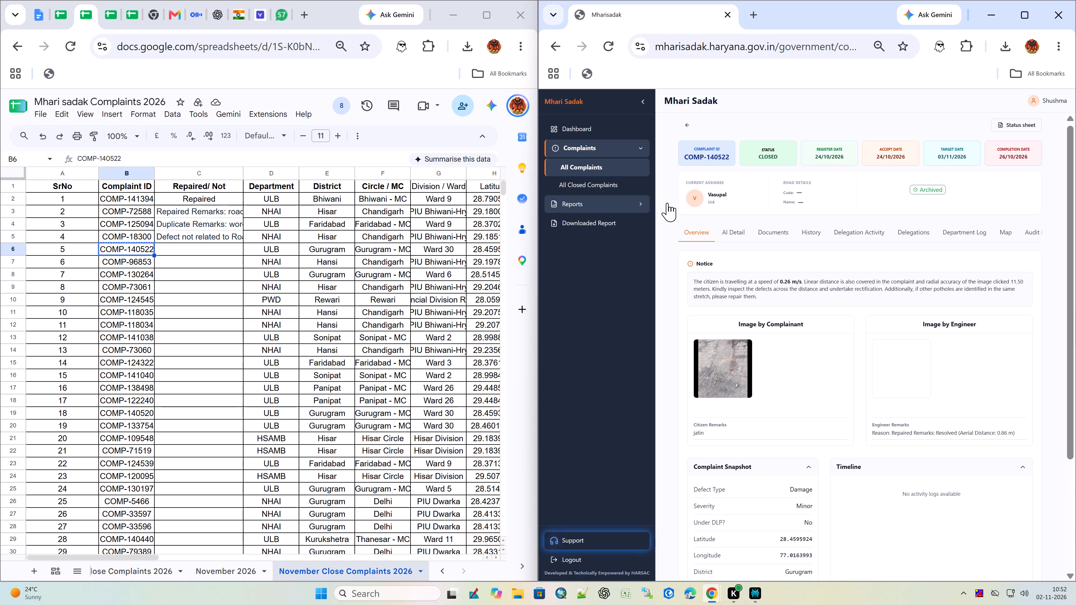
{"action": "left_click_drag", "start_coordinate": [1016, 432], "coordinate": [894, 432]}
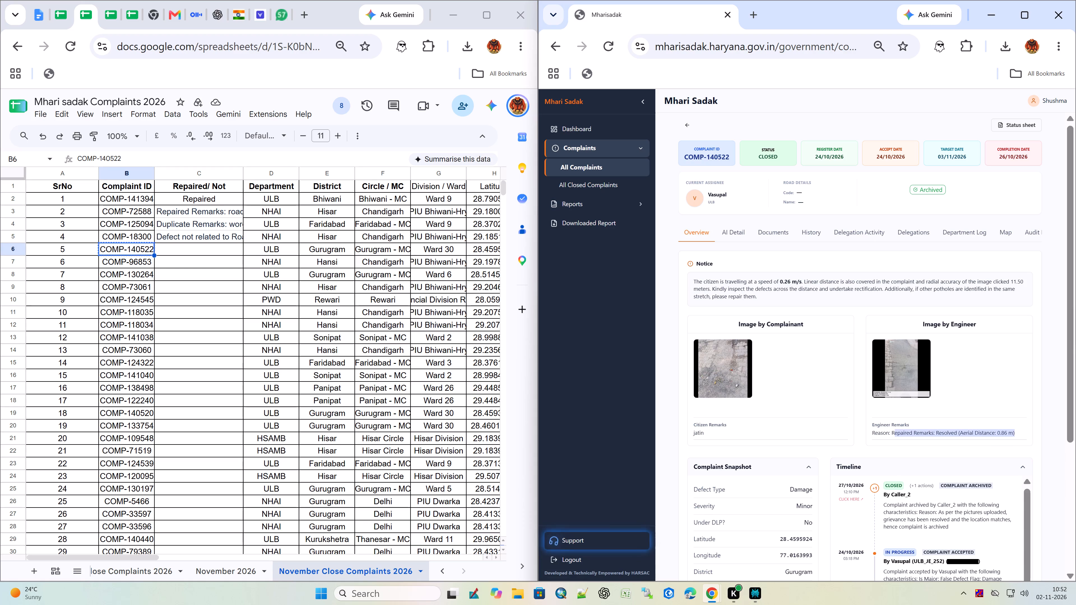
{"action": "left_click_drag", "start_coordinate": [894, 432], "coordinate": [891, 431]}
{"action": "left_click", "coordinate": [894, 351]}
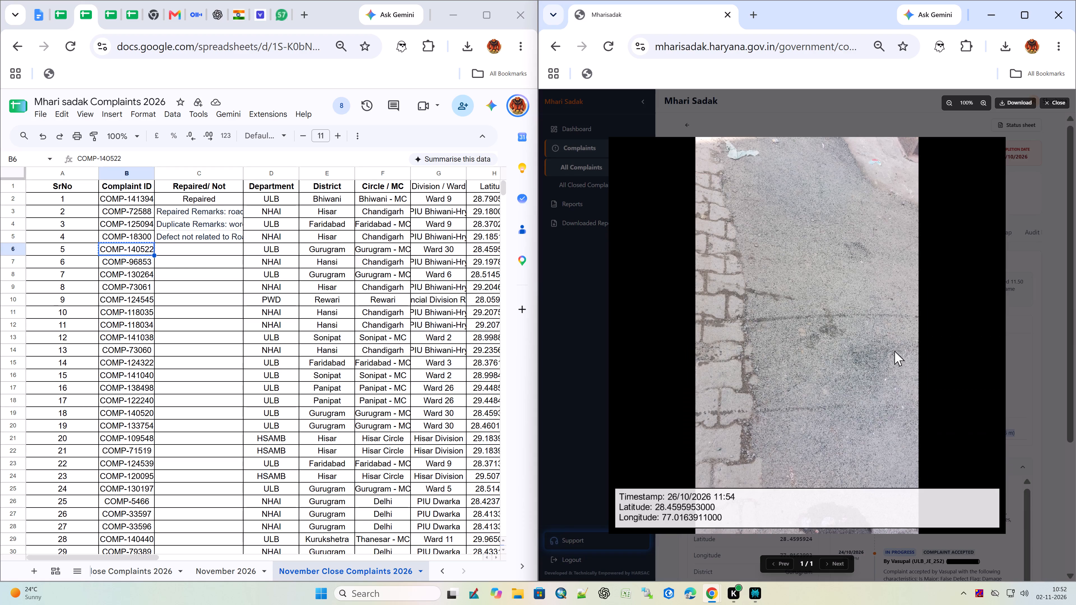
{"action": "left_click", "coordinate": [1004, 386]}
{"action": "left_click_drag", "start_coordinate": [1037, 375], "coordinate": [1034, 376]}
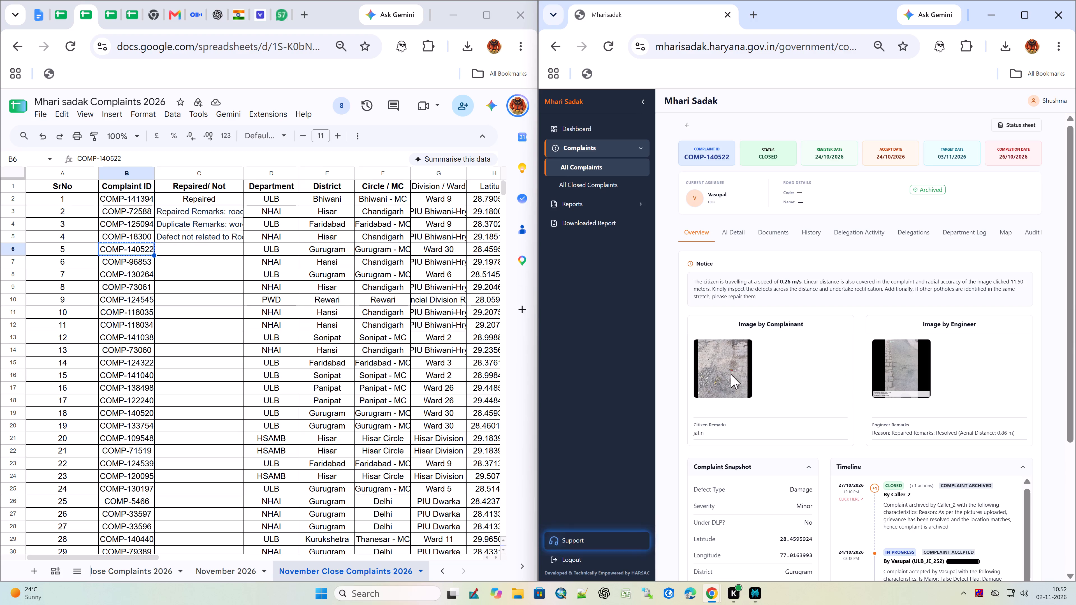
{"action": "left_click", "coordinate": [730, 374]}
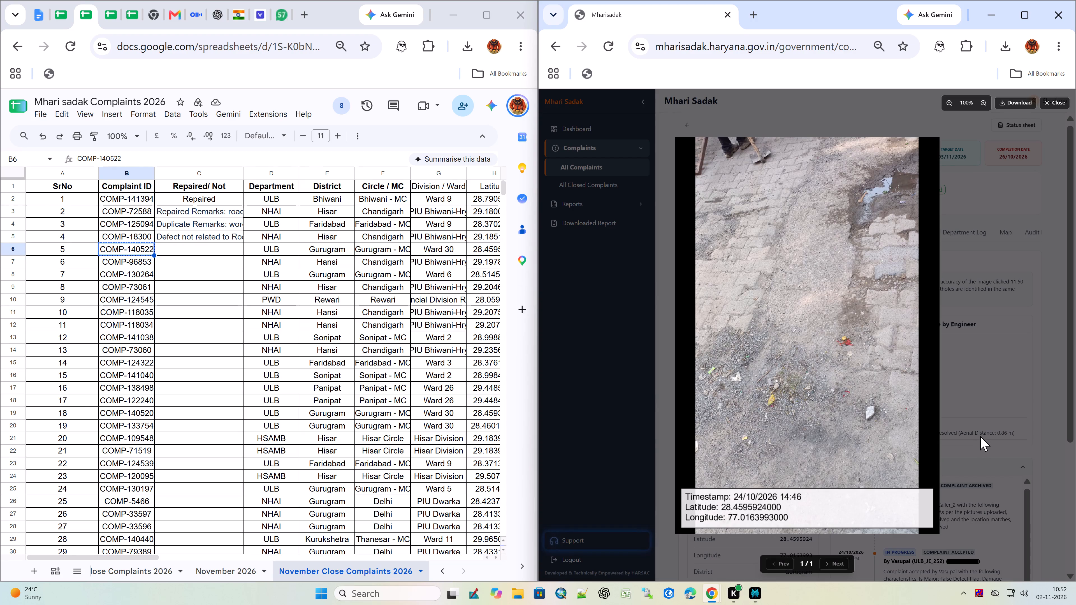
{"action": "left_click", "coordinate": [980, 436]}
{"action": "left_click", "coordinate": [923, 399]}
{"action": "left_click", "coordinate": [918, 372]}
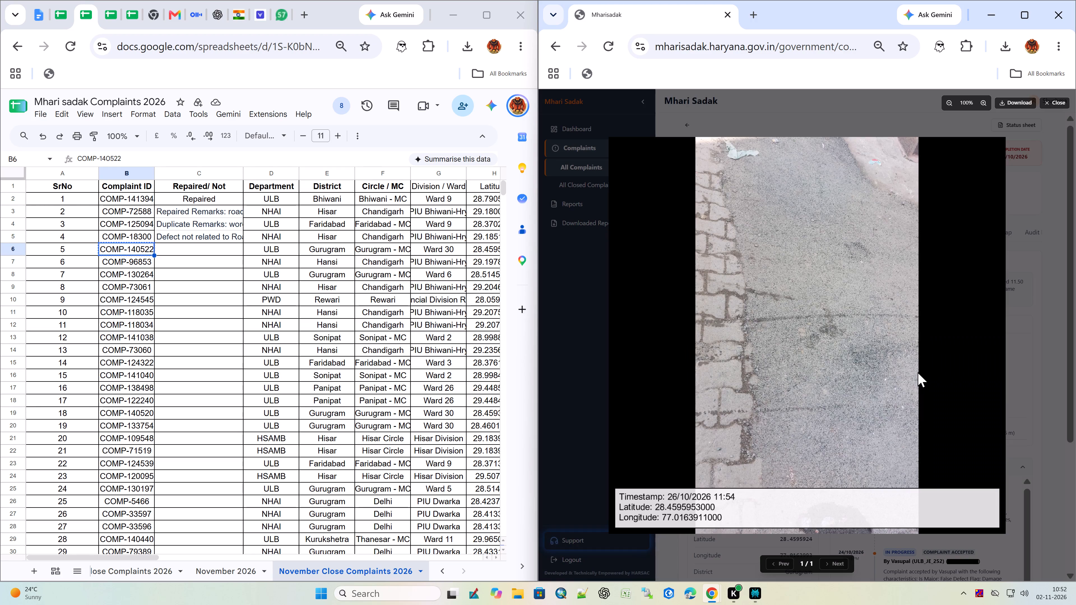
{"action": "left_click", "coordinate": [1016, 413]}
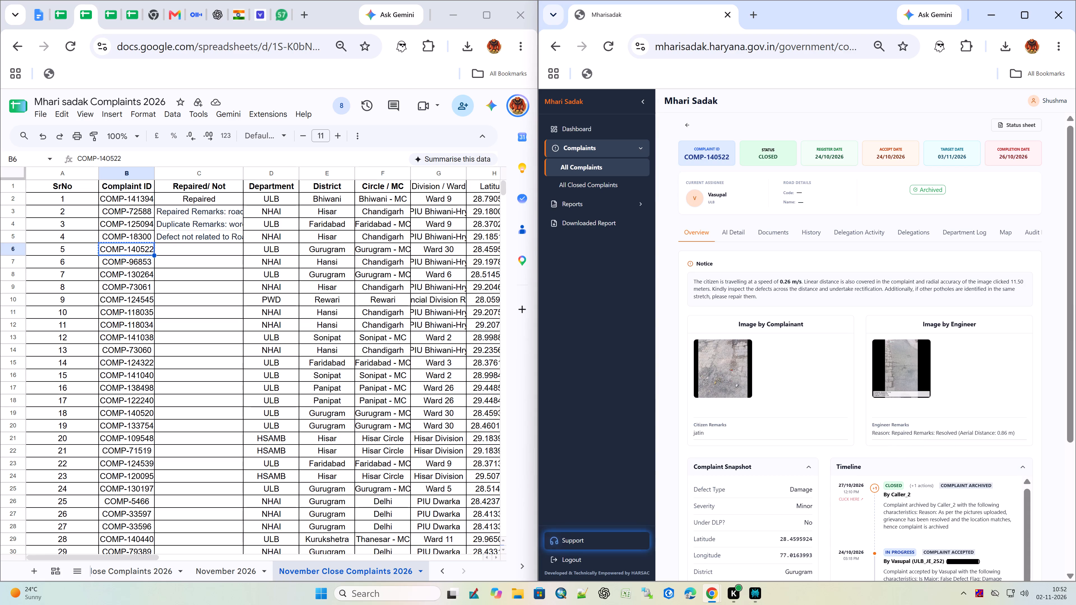
Copy the "Repaired" status from C2 into COMP-140522's Repaired/ Not cell C6, rechecking the engineer's photo before filling it.
{"action": "left_click", "coordinate": [224, 199]}
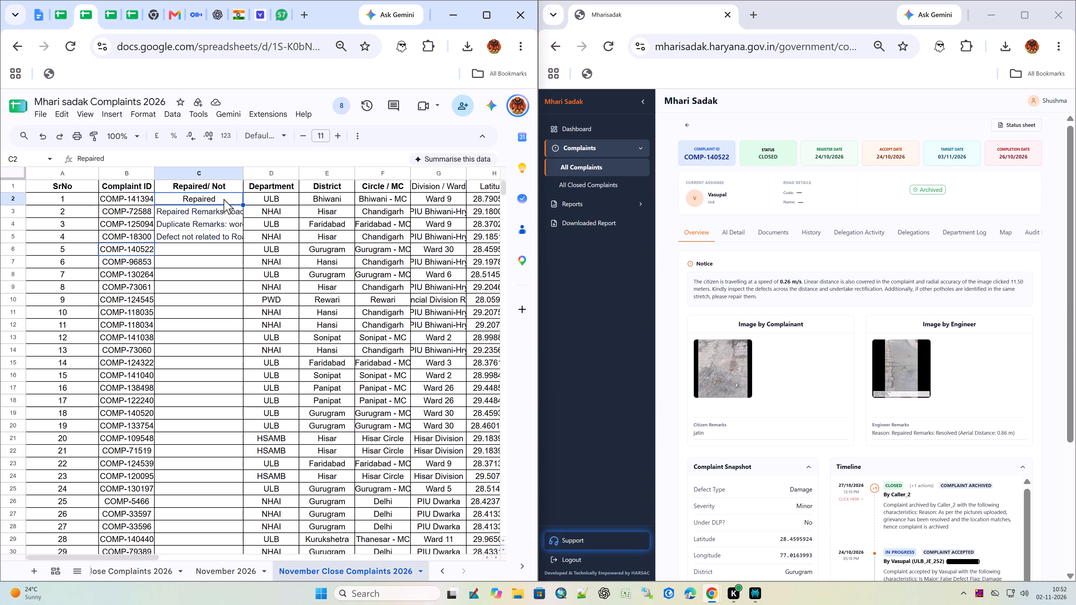
{"action": "key", "text": "ctrl+c"}
{"action": "key", "text": "ctrl+c"}
{"action": "left_click", "coordinate": [897, 368]}
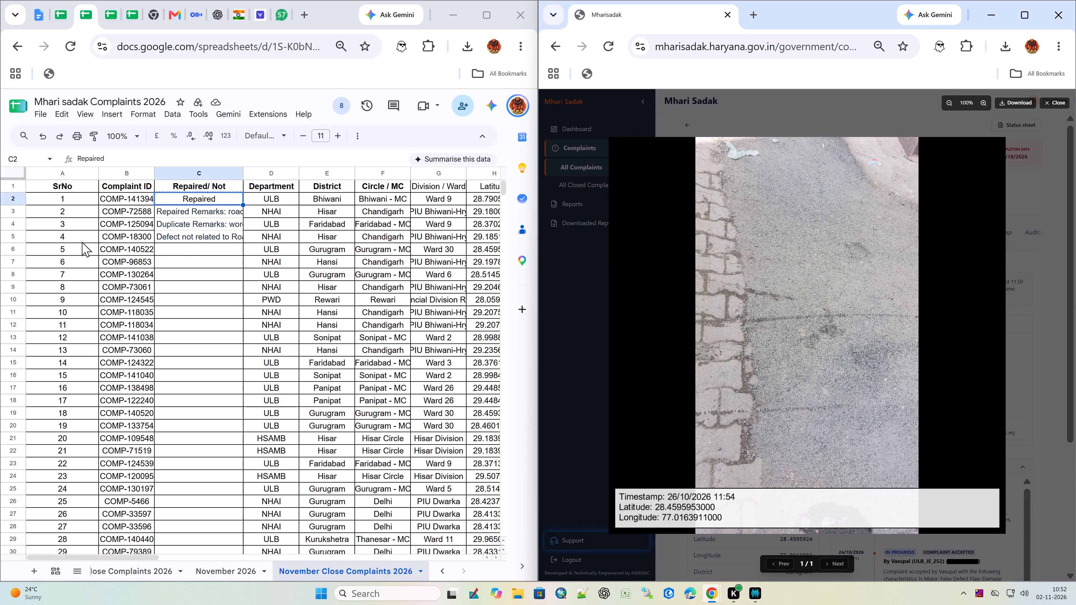
{"action": "left_click", "coordinate": [184, 250]}
{"action": "key", "text": "ctrl+v"}
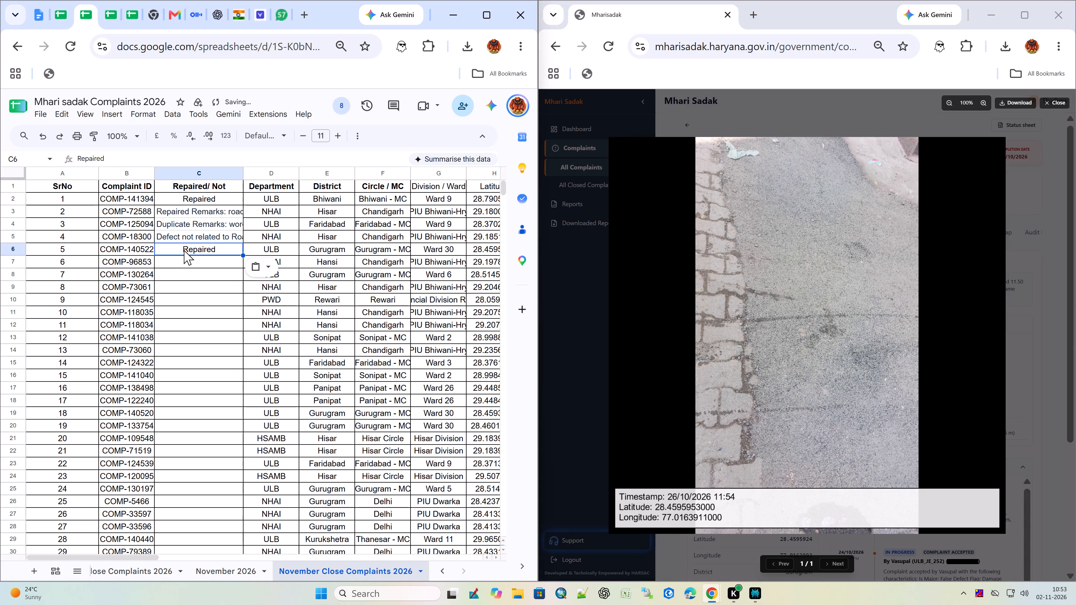
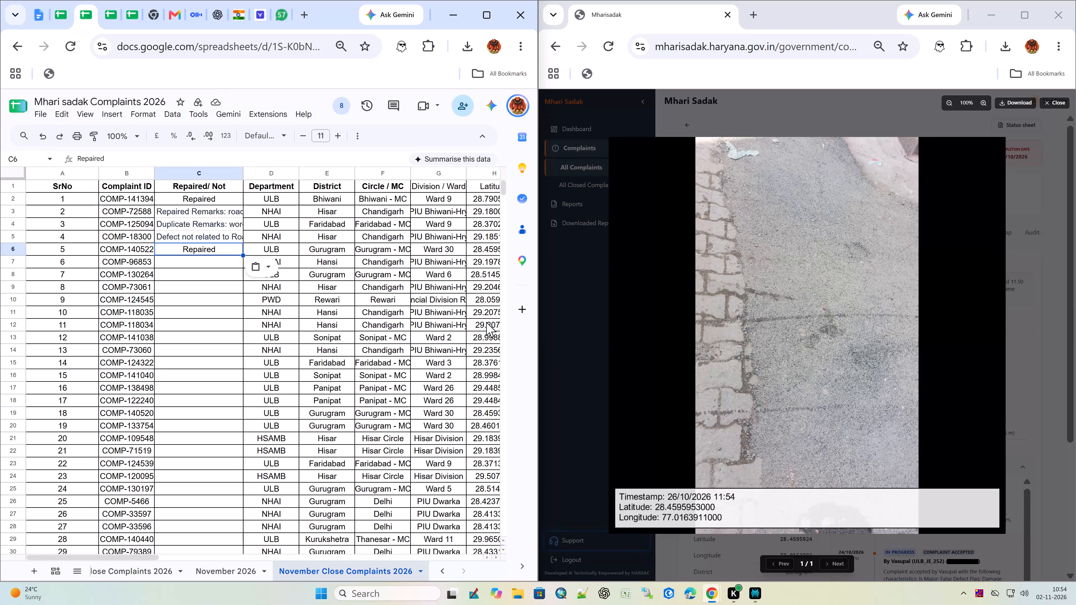
{"action": "left_click", "coordinate": [119, 264]}
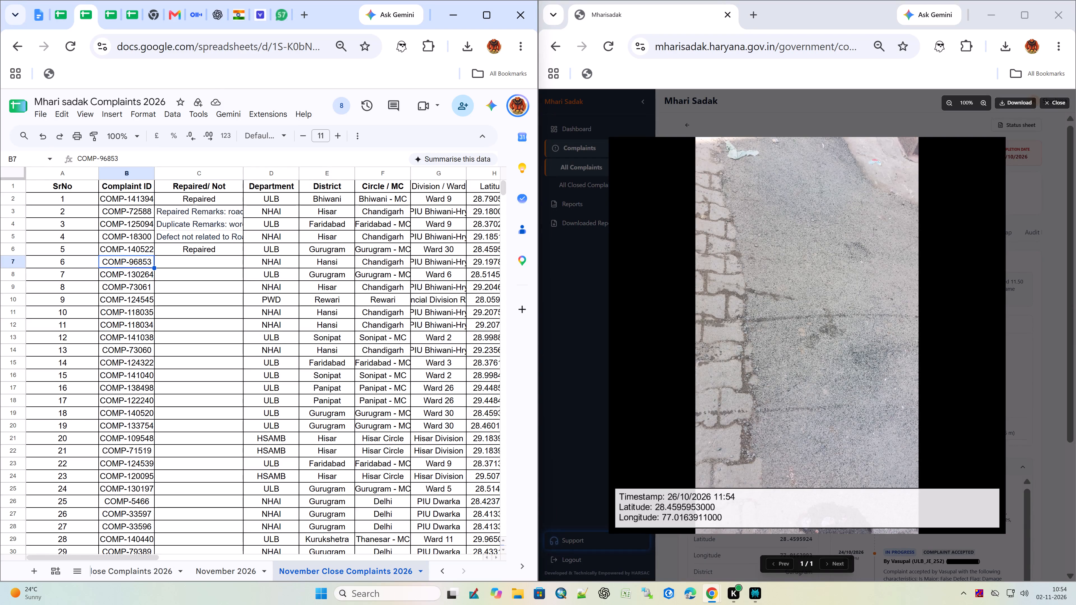
{"action": "key", "text": "ctrl+c"}
{"action": "key", "text": "ctrl+c"}
{"action": "left_click", "coordinate": [1033, 266]}
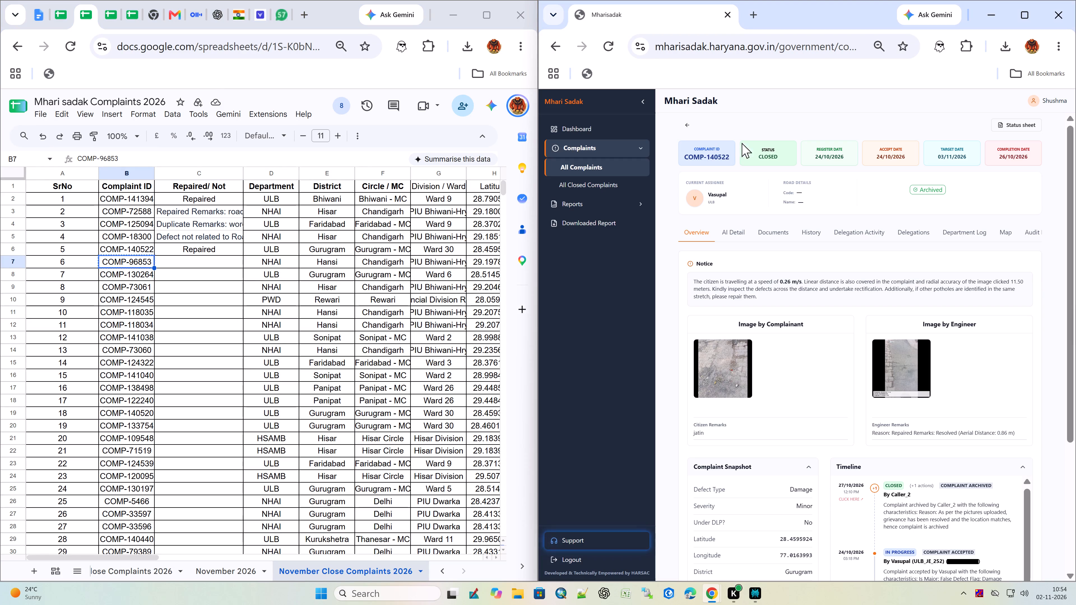
{"action": "left_click", "coordinate": [680, 123]}
{"action": "left_click", "coordinate": [798, 159]}
{"action": "key", "text": "ctrl+v"}
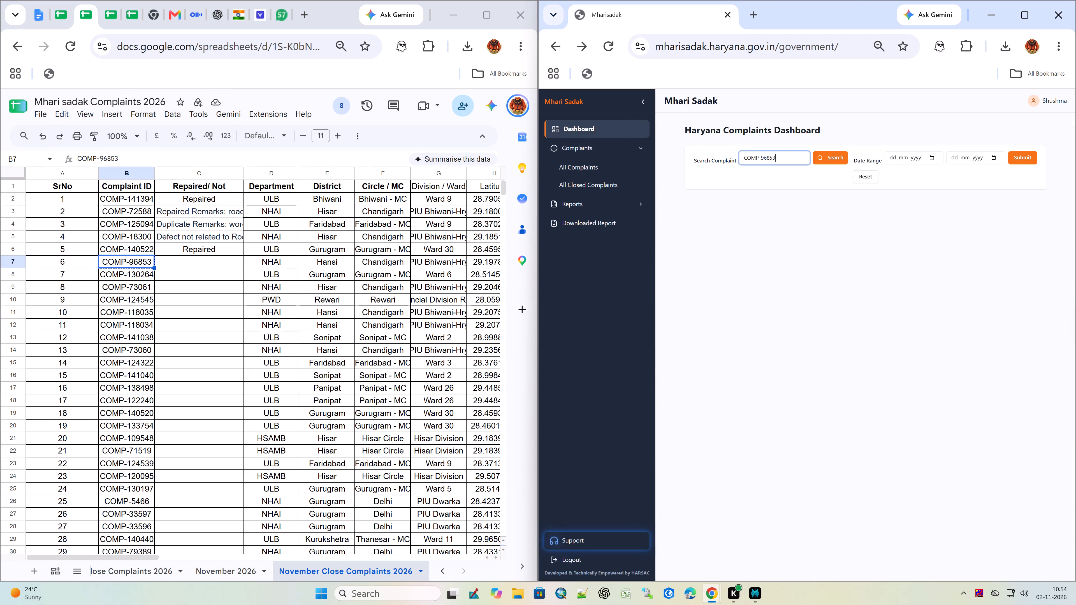
{"action": "left_click", "coordinate": [832, 160]}
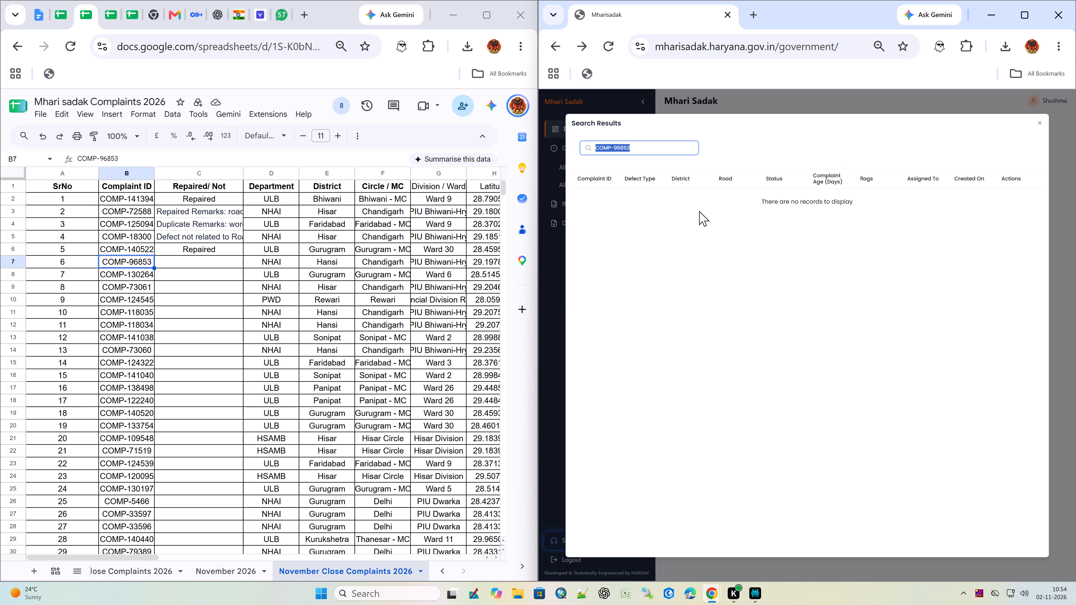
{"action": "double_click", "coordinate": [690, 204]}
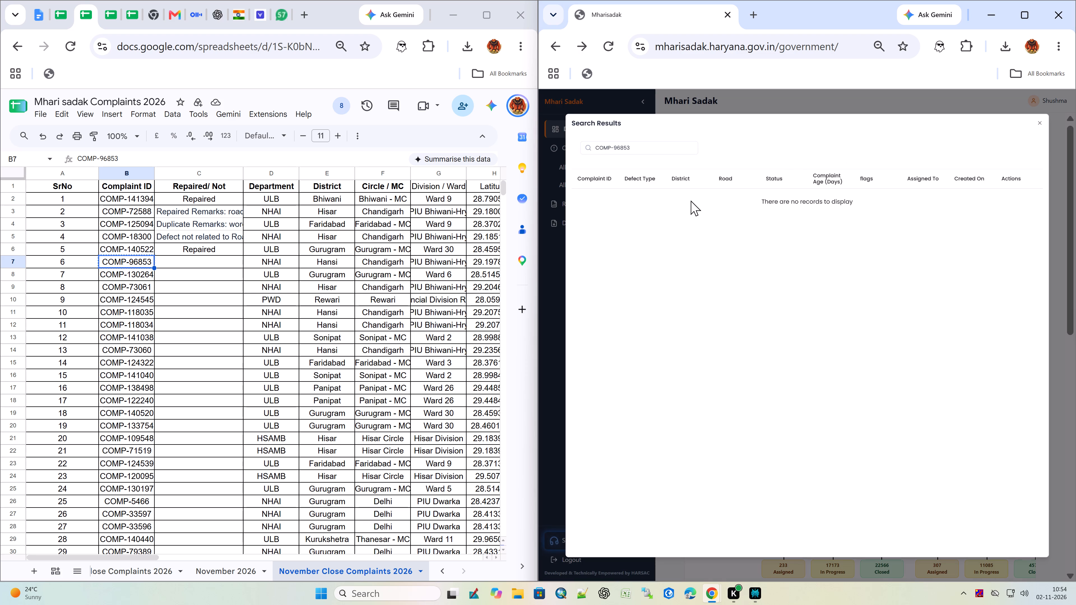
{"action": "left_click", "coordinate": [691, 201]}
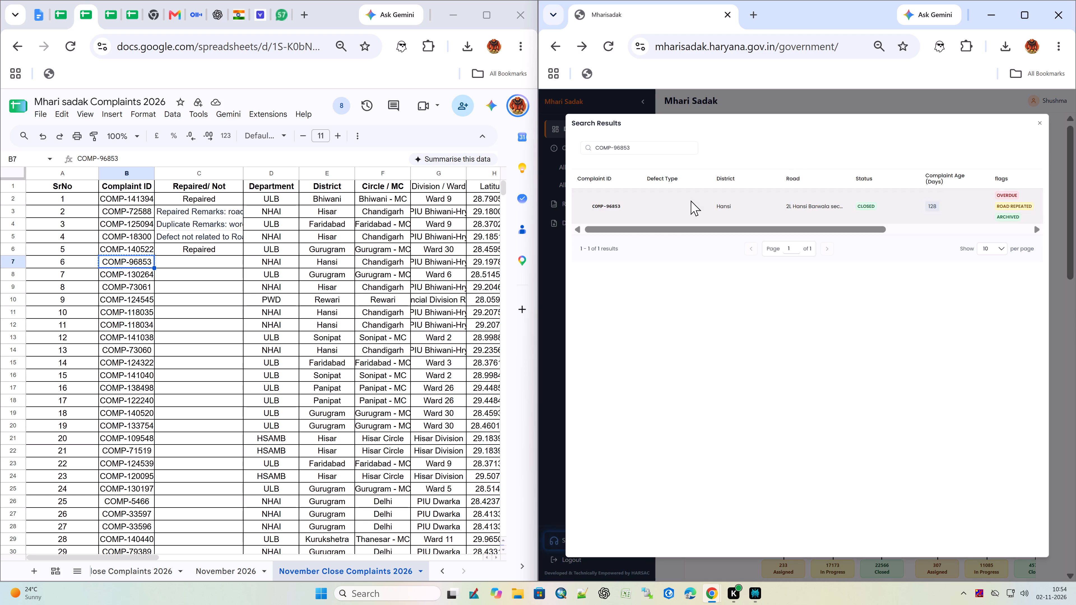
{"action": "left_click", "coordinate": [691, 201]}
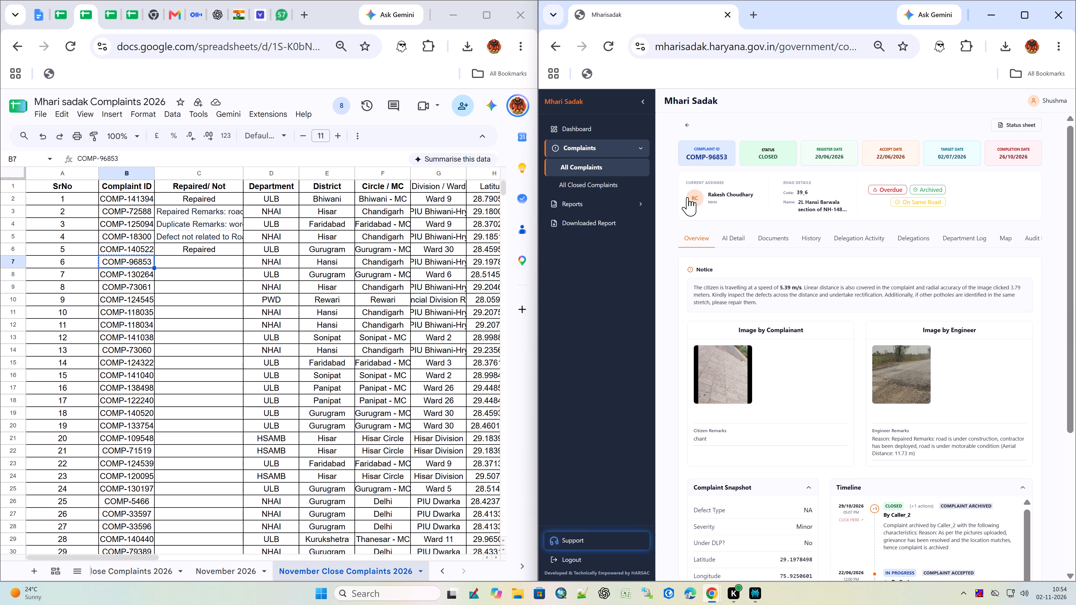
{"action": "left_click_drag", "start_coordinate": [938, 457], "coordinate": [929, 455]}
{"action": "left_click_drag", "start_coordinate": [929, 455], "coordinate": [929, 455]}
{"action": "left_click", "coordinate": [901, 374]}
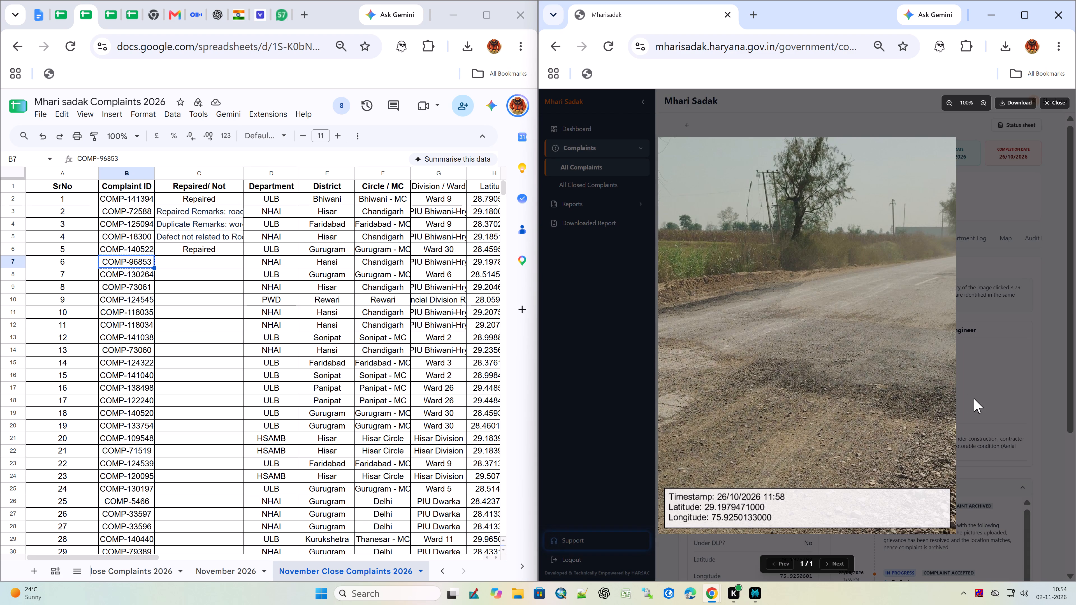
{"action": "left_click", "coordinate": [974, 398]}
{"action": "left_click", "coordinate": [701, 382]}
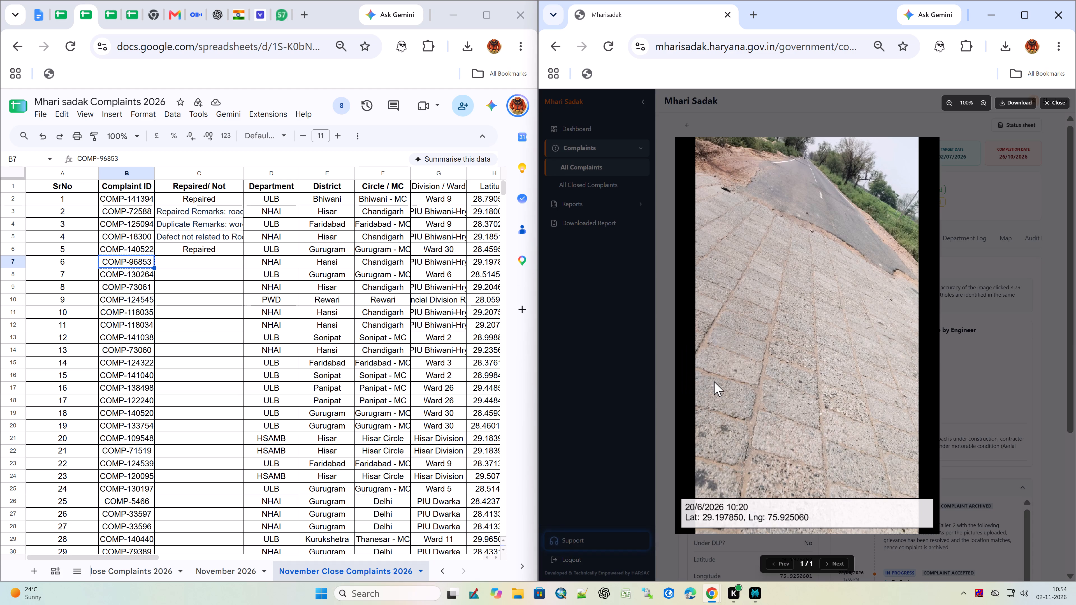
{"action": "left_click", "coordinate": [974, 395]}
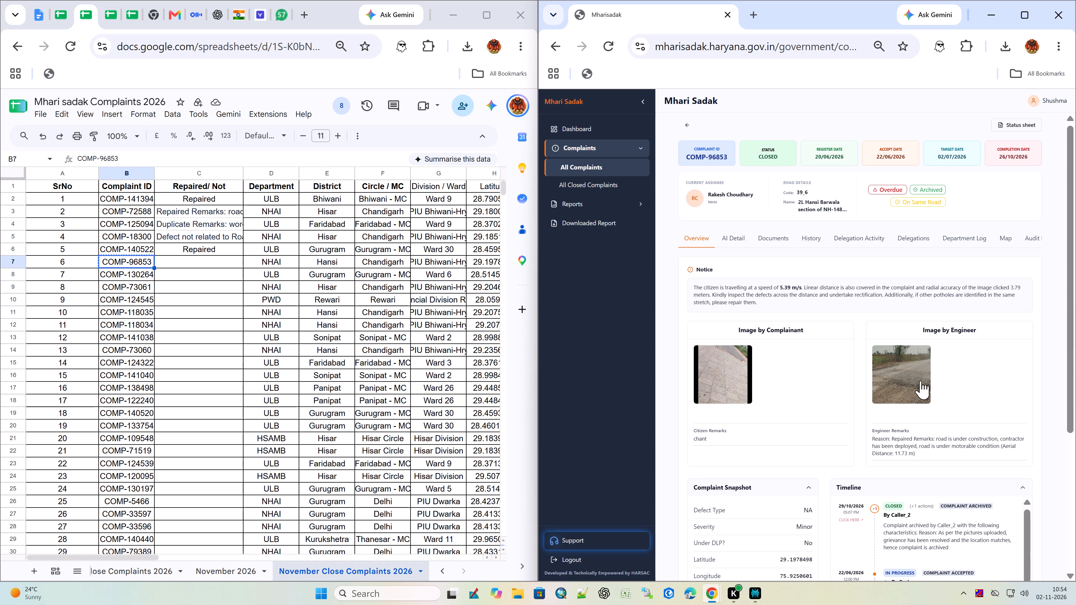
{"action": "left_click", "coordinate": [906, 374]}
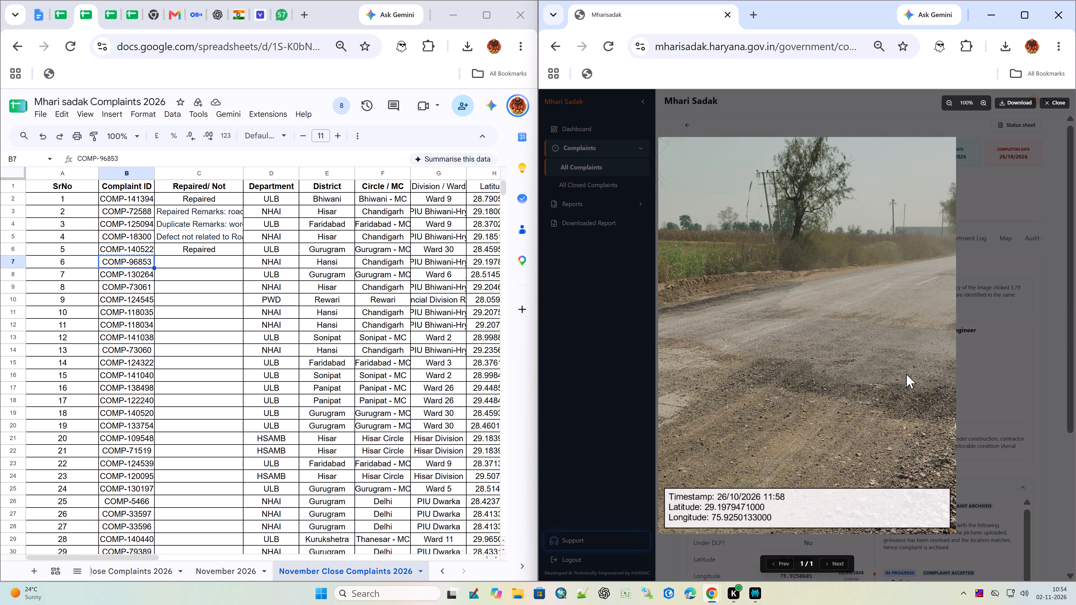
{"action": "left_click", "coordinate": [1010, 376]}
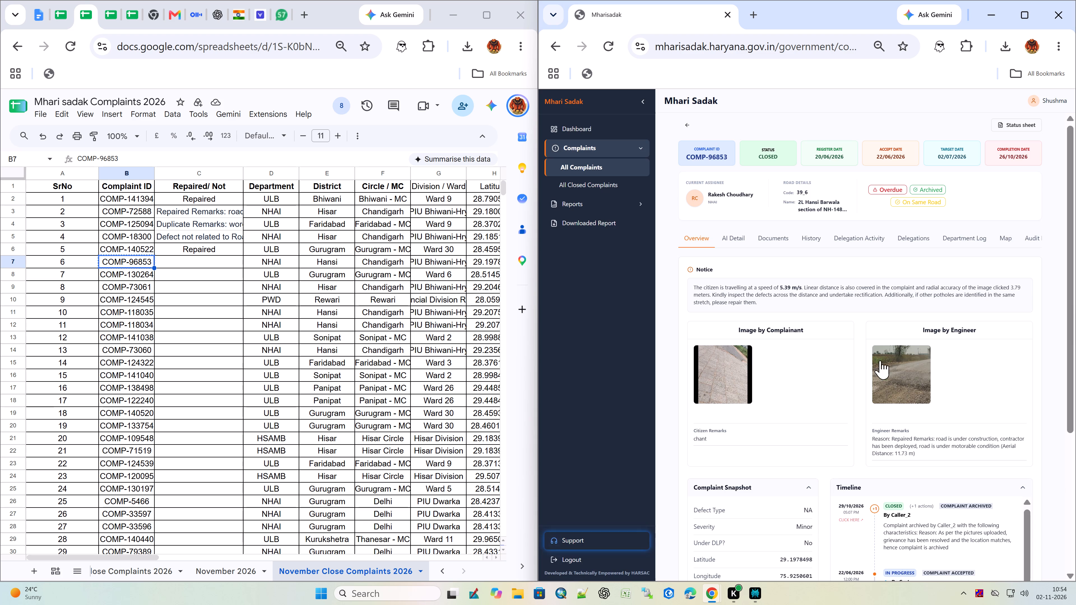
{"action": "left_click", "coordinate": [757, 367]}
{"action": "left_click", "coordinate": [727, 370]}
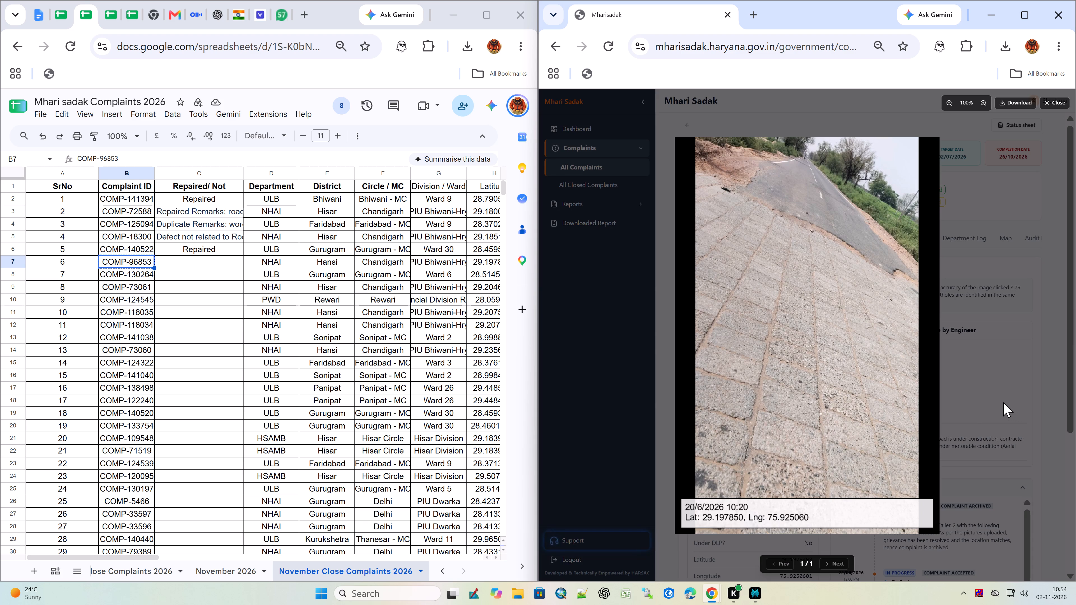
{"action": "left_click", "coordinate": [1003, 402]}
{"action": "left_click", "coordinate": [921, 395]}
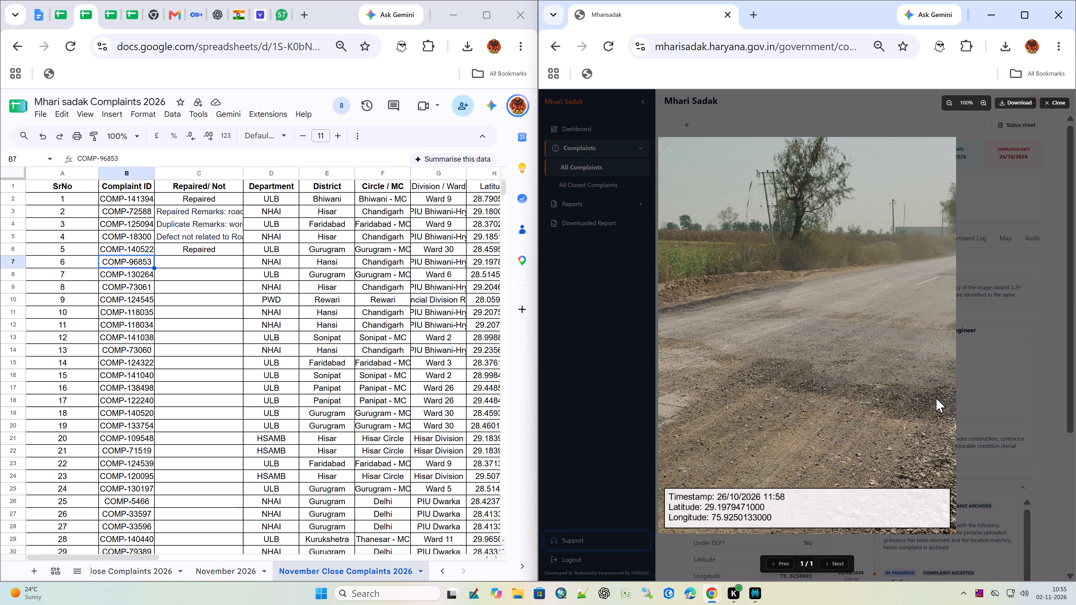
{"action": "left_click", "coordinate": [993, 442]}
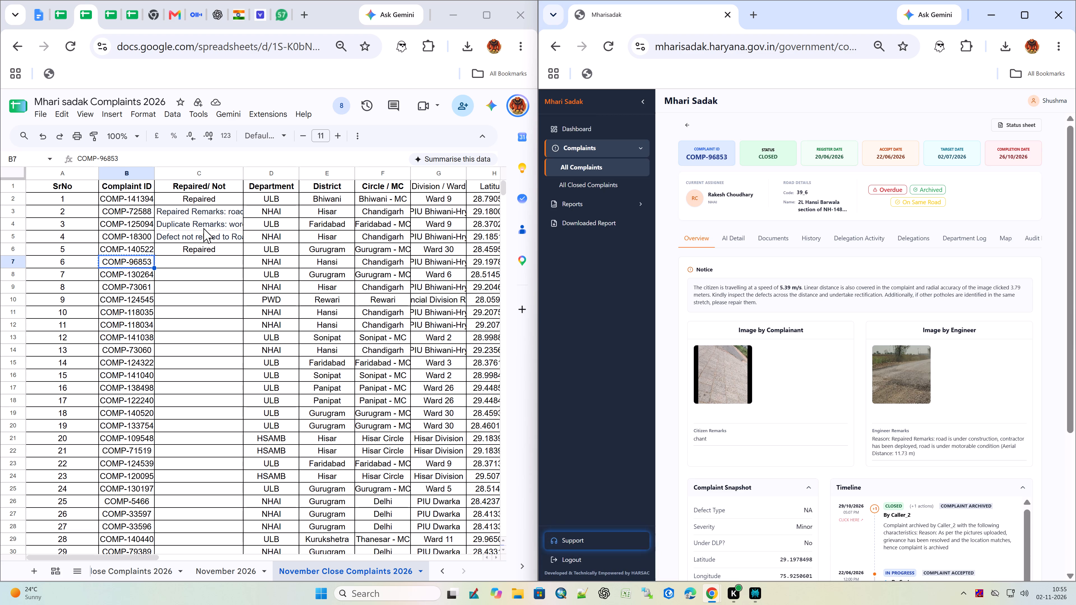
{"action": "left_click", "coordinate": [203, 261]}
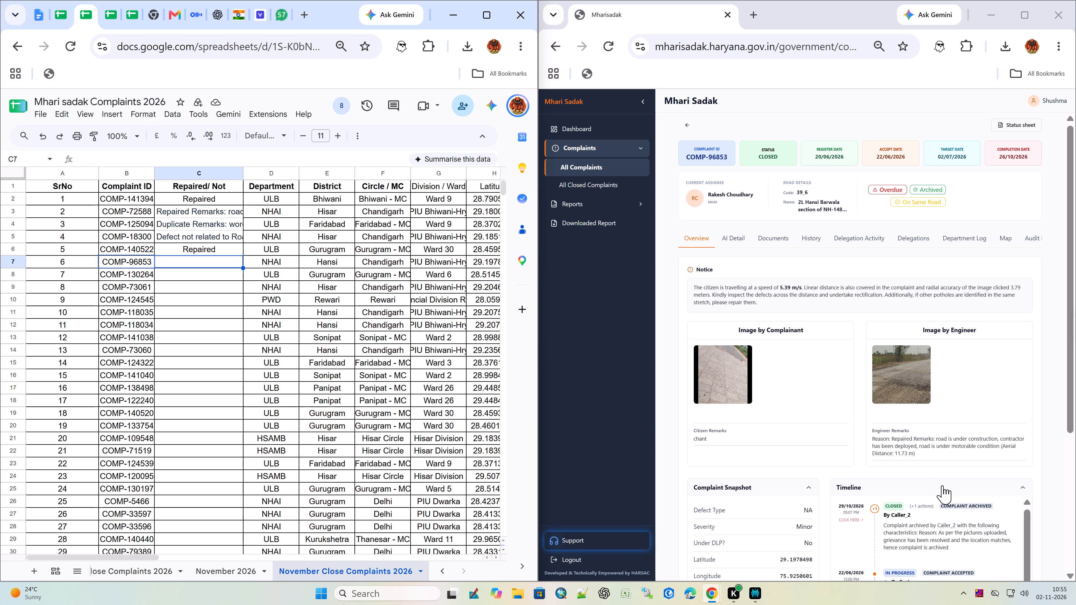
{"action": "left_click_drag", "start_coordinate": [930, 455], "coordinate": [932, 441]}
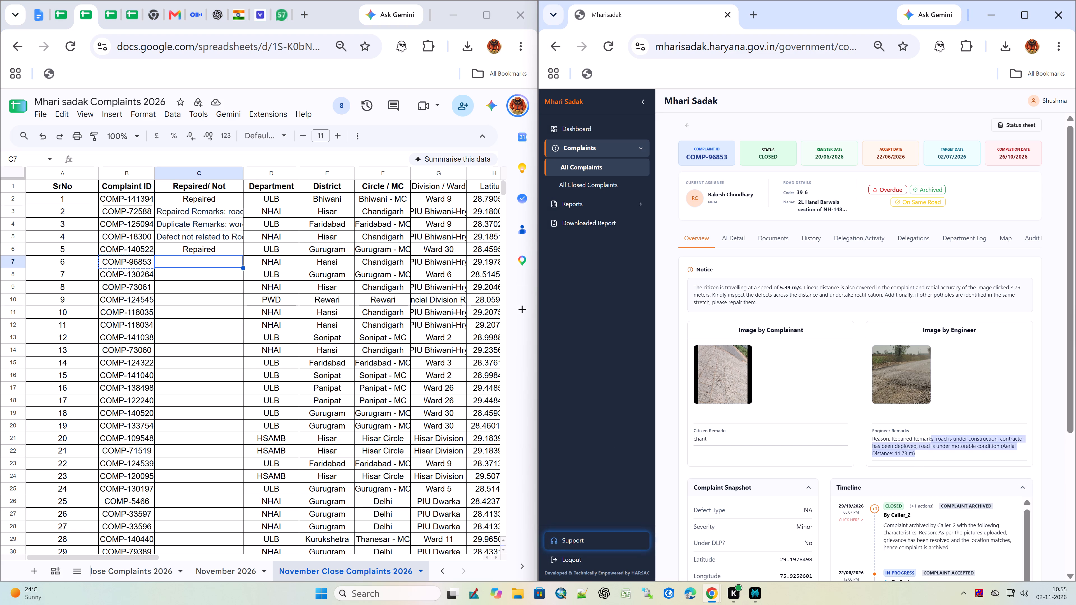
{"action": "left_click_drag", "start_coordinate": [932, 441], "coordinate": [935, 440]}
{"action": "key", "text": "ctrl+c"}
{"action": "key", "text": "ctrl+c"}
{"action": "key", "text": "ctrl+c"}
{"action": "key", "text": "ctrl+c"}
{"action": "key", "text": "ctrl+c"}
{"action": "left_click", "coordinate": [184, 263]}
{"action": "key", "text": "ctrl+v"}
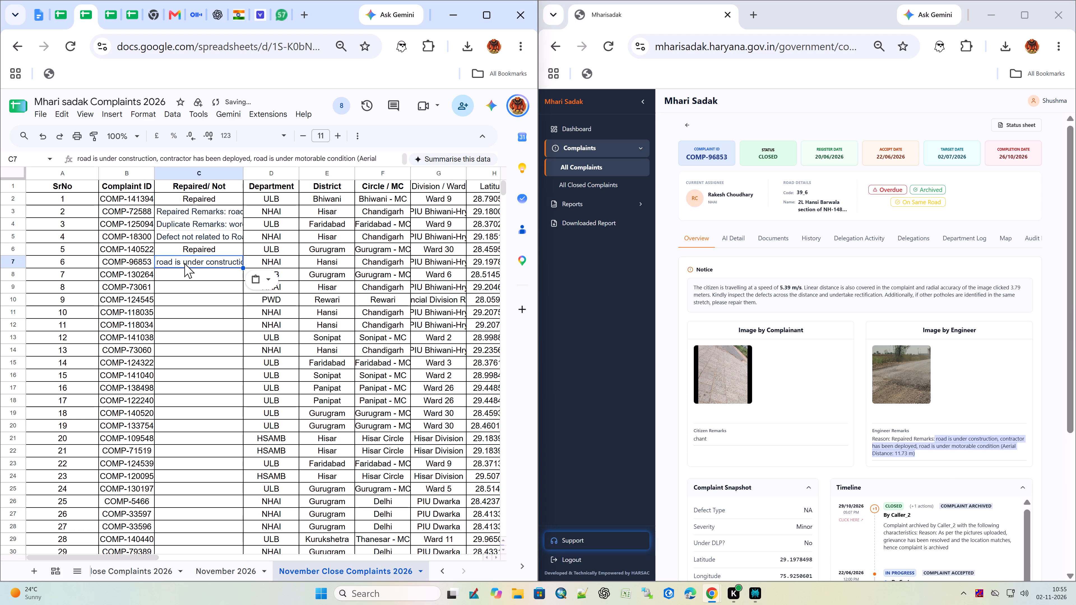
Copy complaint ID COMP-130264 from row 8, search the portal dashboard for it and open its details.
{"action": "left_click", "coordinate": [139, 276]}
{"action": "key", "text": "ctrl+c"}
{"action": "key", "text": "ctrl+c"}
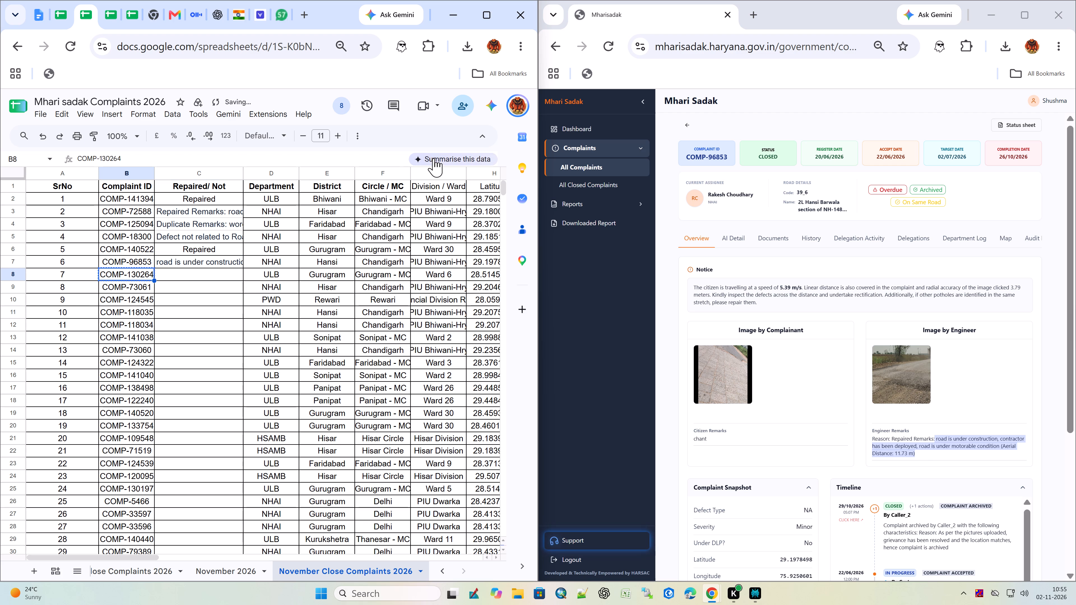
{"action": "left_click", "coordinate": [691, 122]}
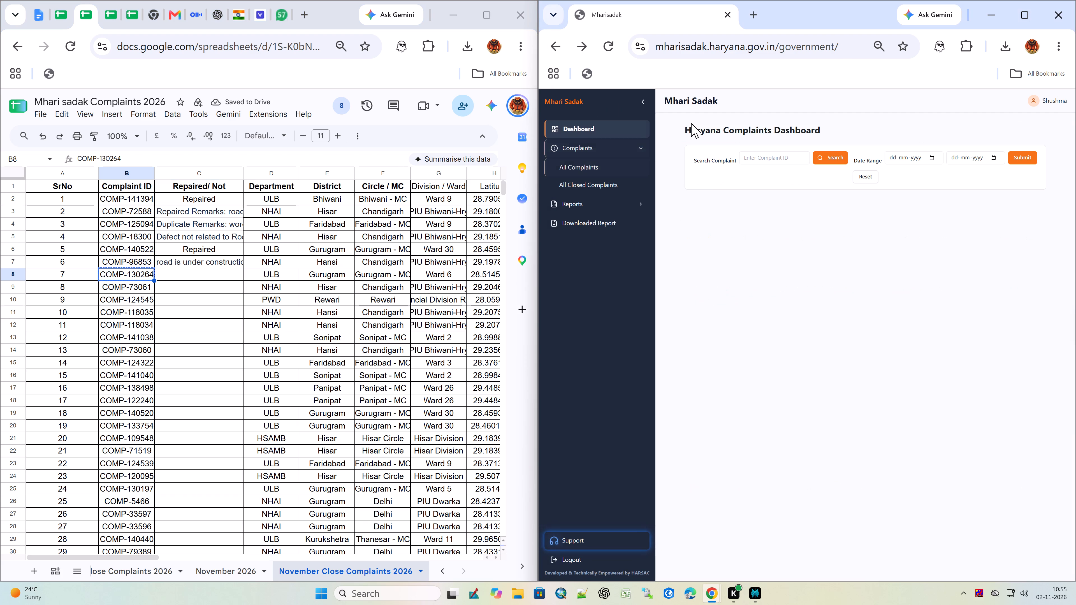
{"action": "left_click", "coordinate": [766, 159]}
{"action": "key", "text": "ctrl+v"}
{"action": "left_click", "coordinate": [834, 154]}
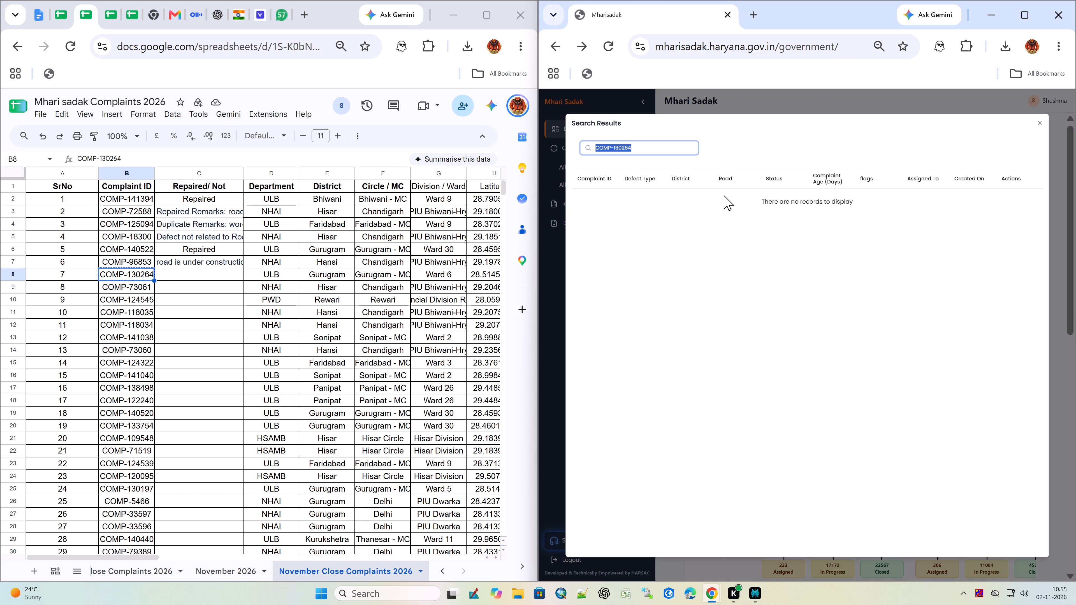
{"action": "left_click", "coordinate": [716, 201]}
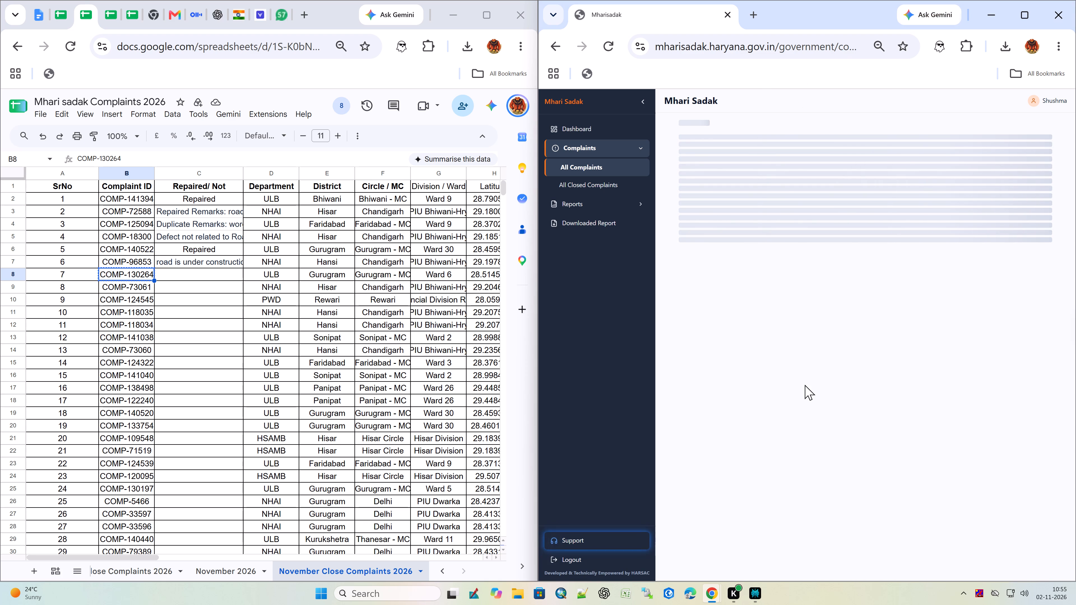
{"action": "left_click", "coordinate": [602, 40]}
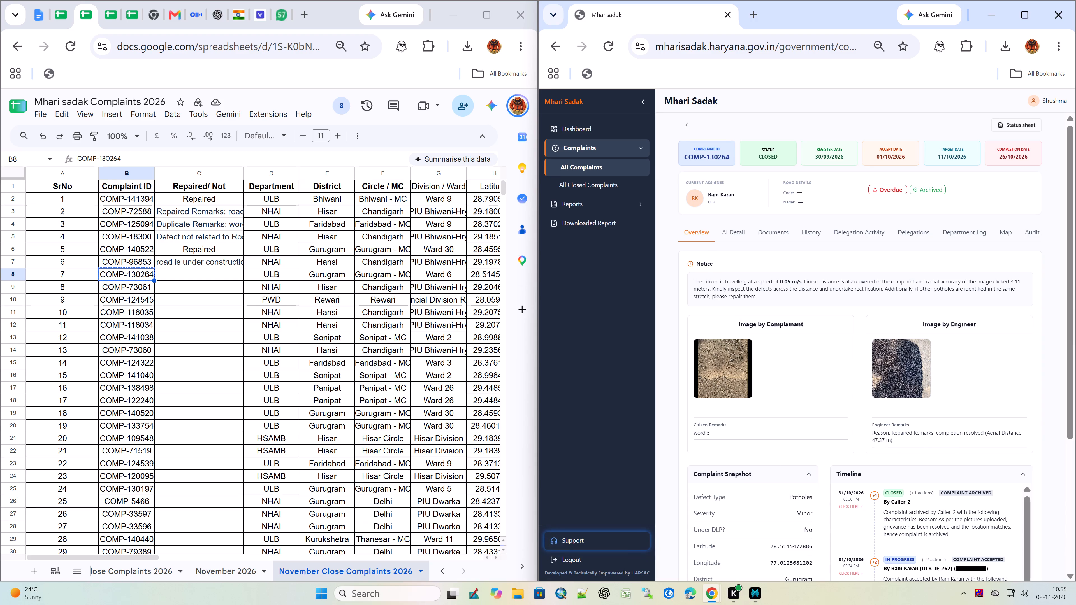
Check COMP-130264's engineer photo, copy the status from C6 into its Repaired/ Not cell C8 and edit it to read "Not Repaired".
{"action": "left_click", "coordinate": [881, 363]}
{"action": "left_click", "coordinate": [1013, 360]}
{"action": "left_click", "coordinate": [176, 249]}
{"action": "key", "text": "ctrl+c"}
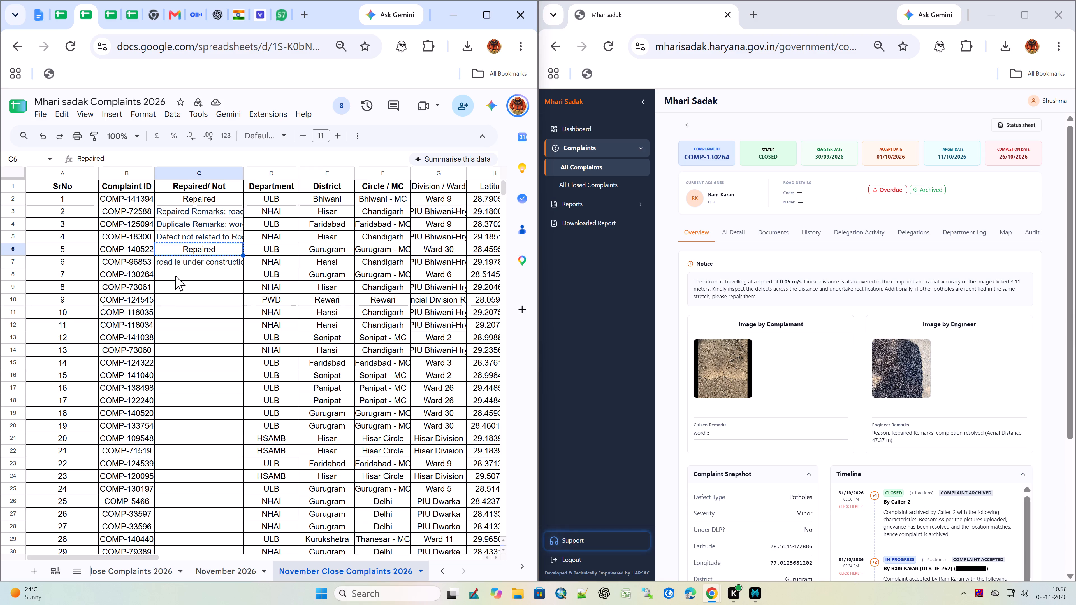
{"action": "left_click", "coordinate": [175, 276]}
{"action": "key", "text": "ctrl+v"}
{"action": "double_click", "coordinate": [175, 274]}
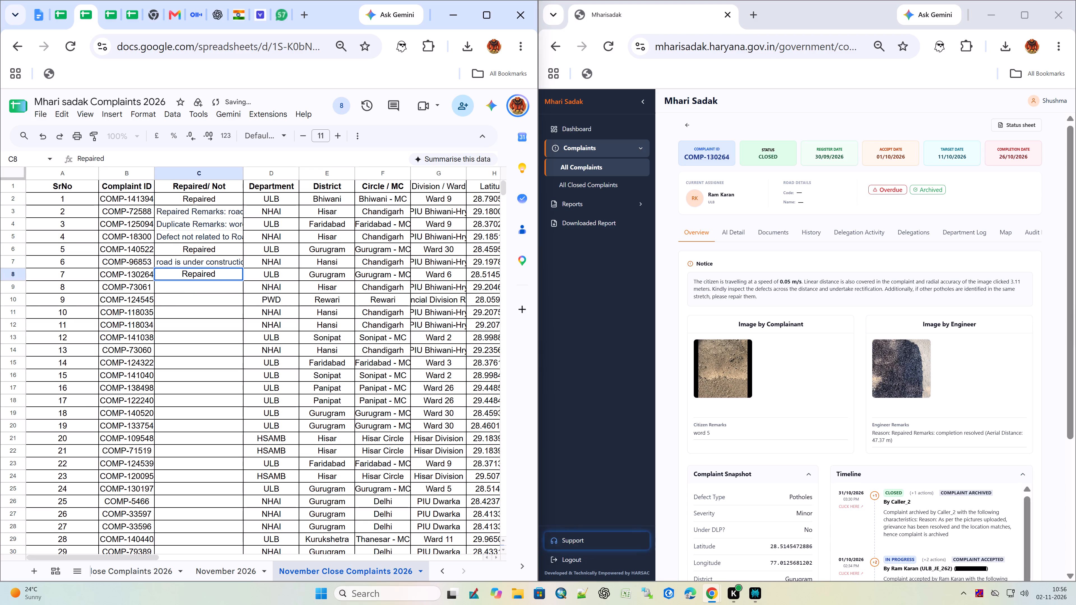
{"action": "left_click", "coordinate": [175, 274]}
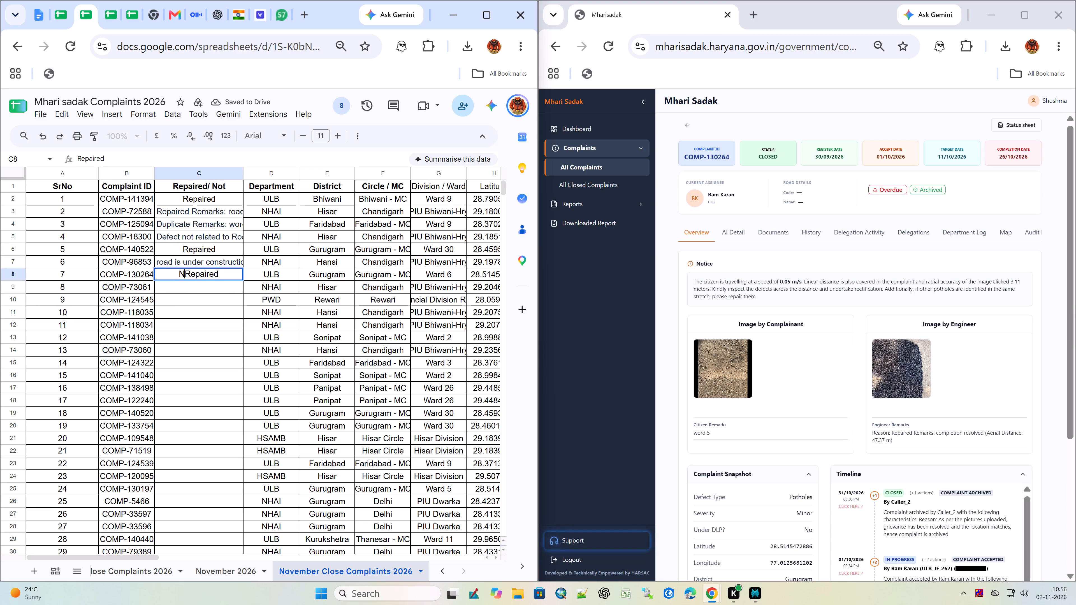
{"action": "key", "text": "Return"}
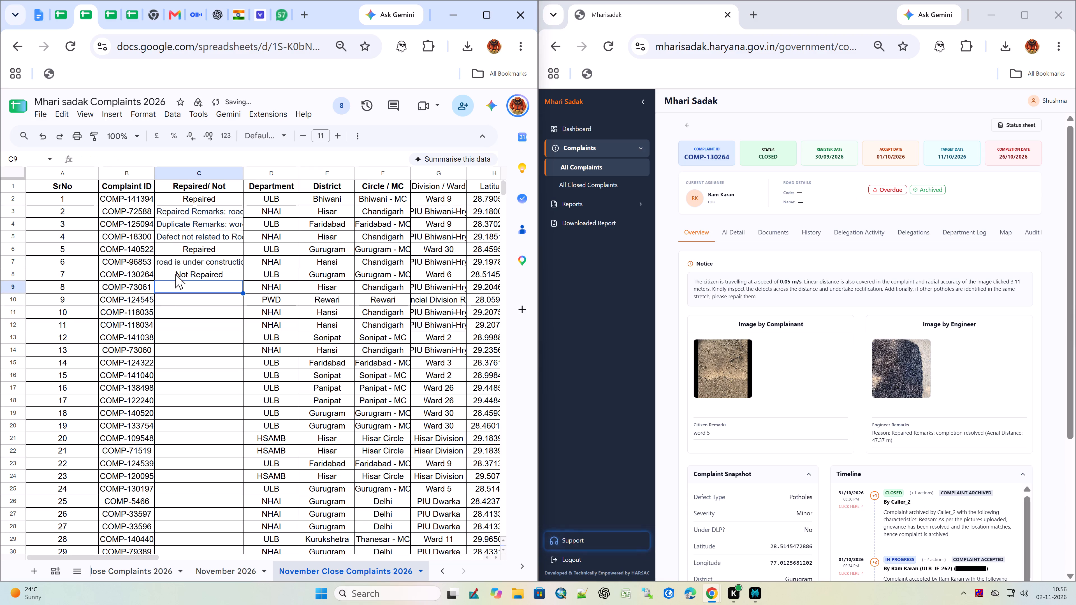